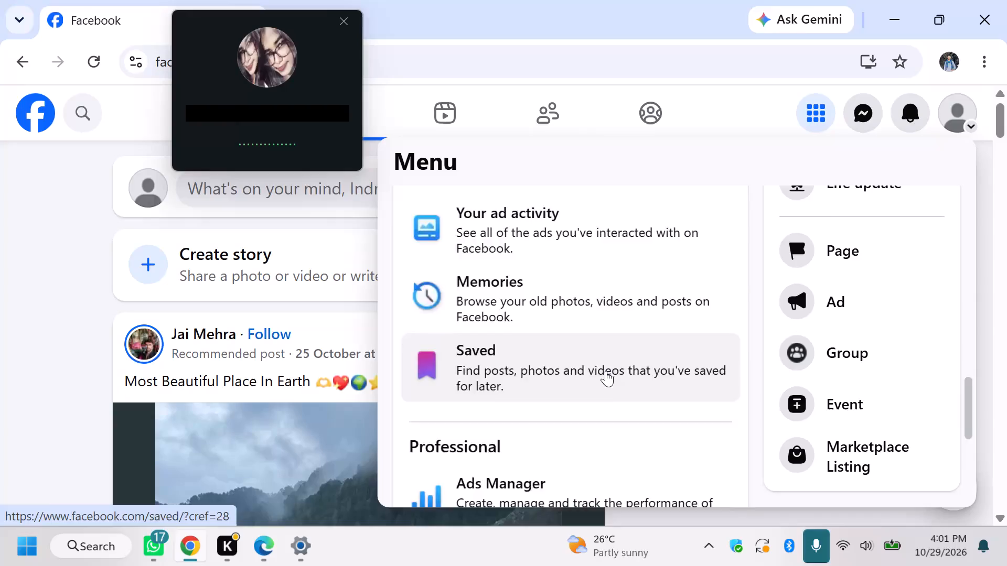
Go to Facebook's Pages section and start a new Page with the Public Page option, reaching the creation form.
scroll(606, 371, down, 7)
scroll(606, 371, up, 7)
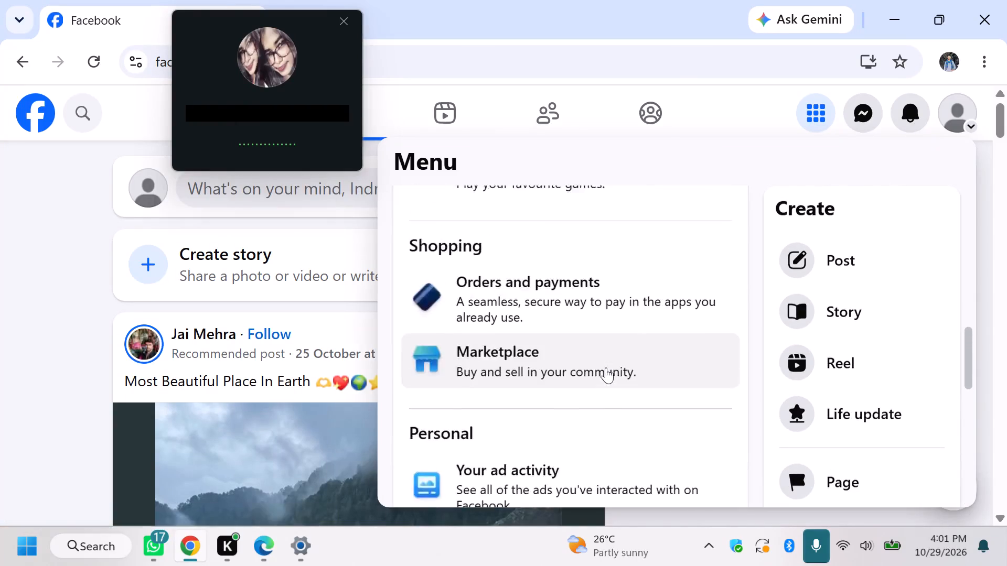
scroll(606, 367, up, 3)
click(597, 301)
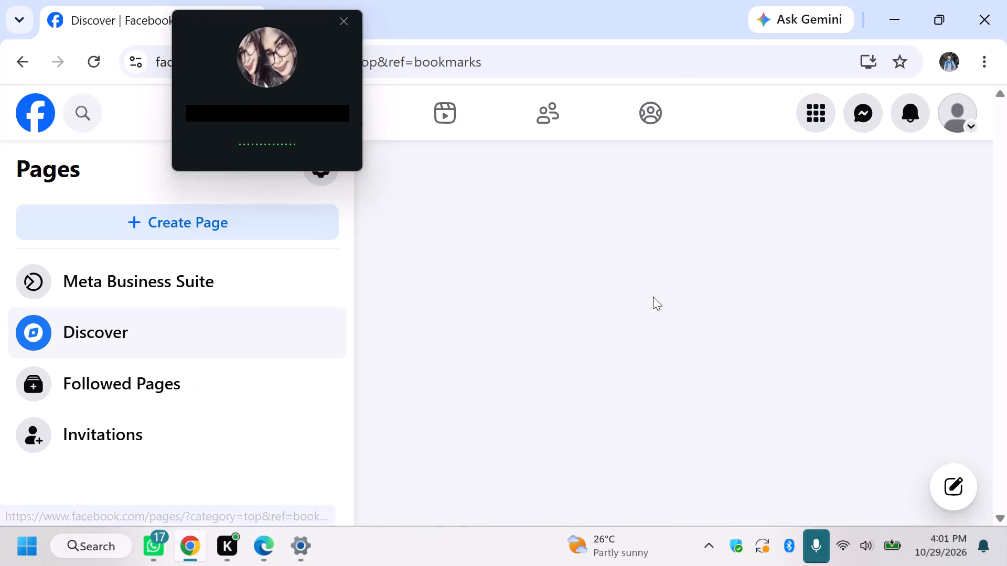
click(202, 224)
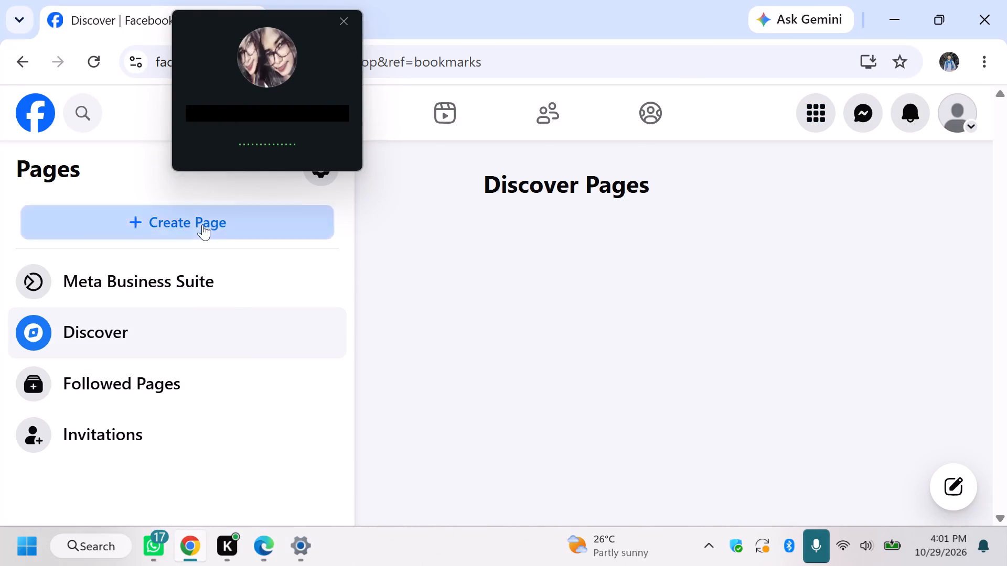
click(418, 329)
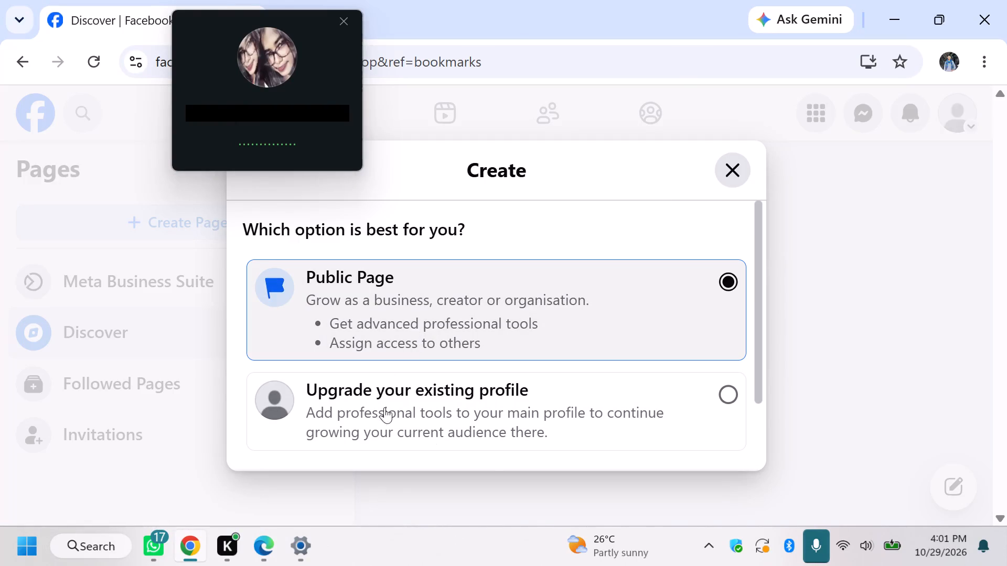
scroll(584, 353, down, 3)
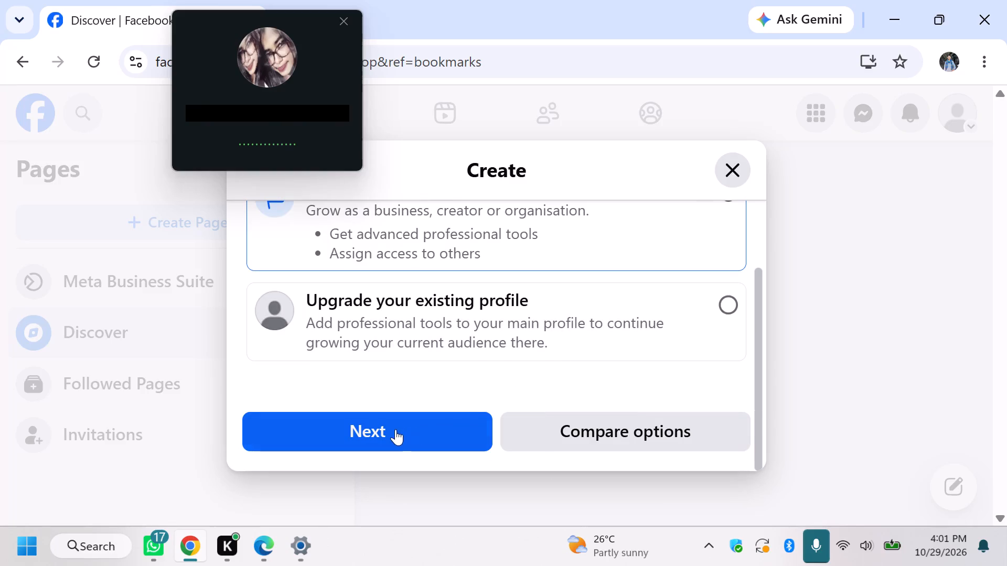
click(395, 429)
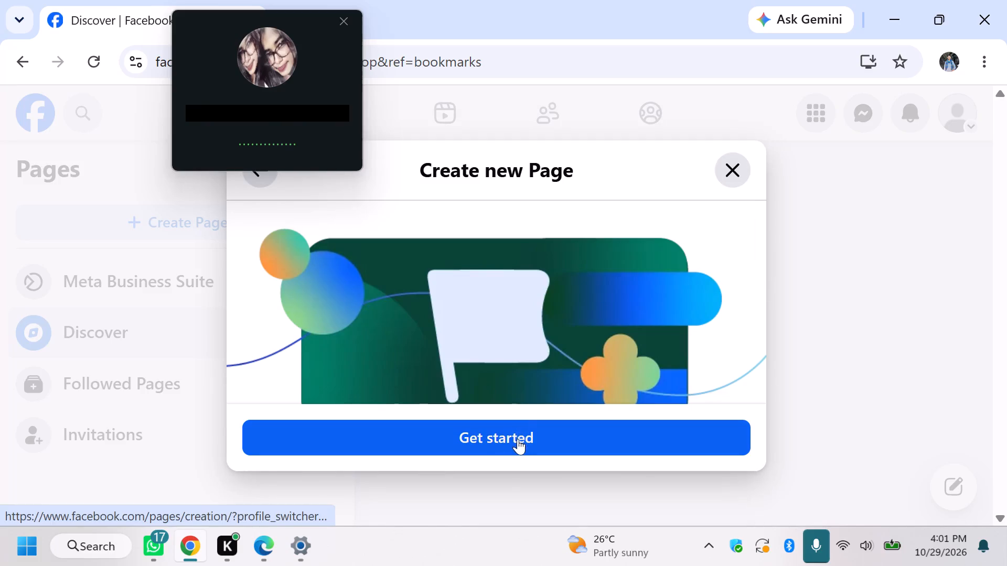
scroll(534, 355, down, 8)
click(509, 436)
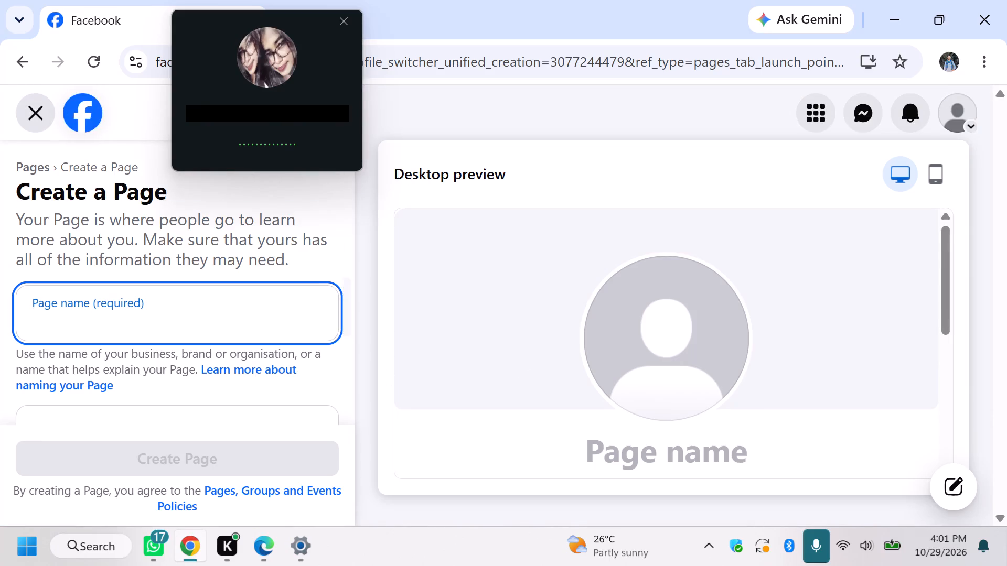
Copy the unit name from the registration certificate PDF in Edge into the Facebook Page name field in Chrome.
click(260, 478)
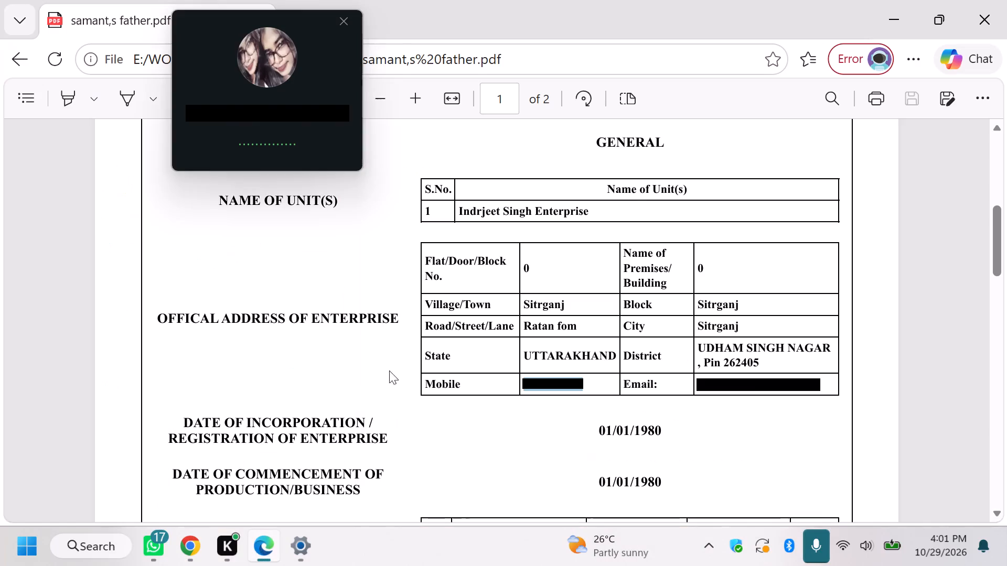
drag(460, 209, 499, 214)
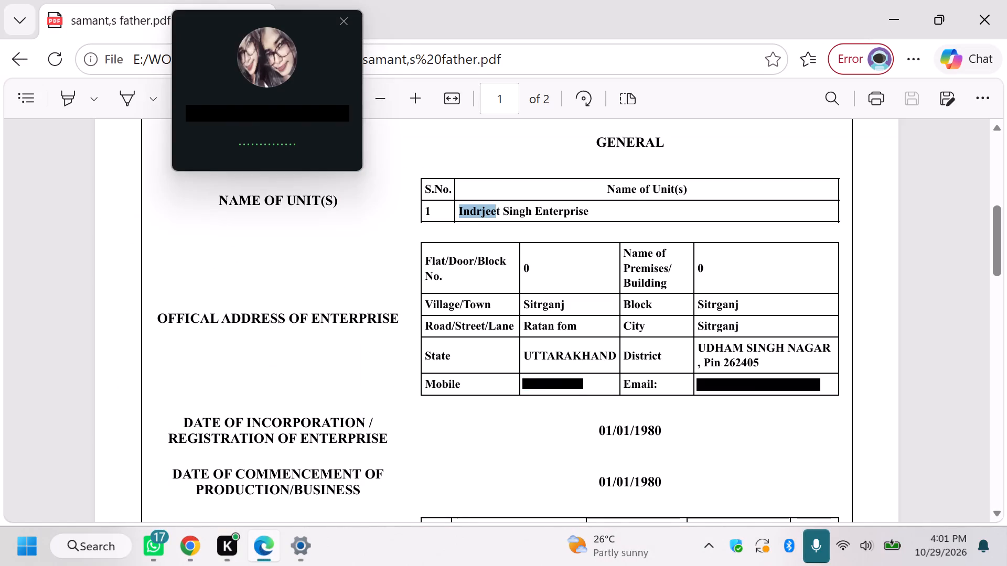
drag(499, 214, 586, 214)
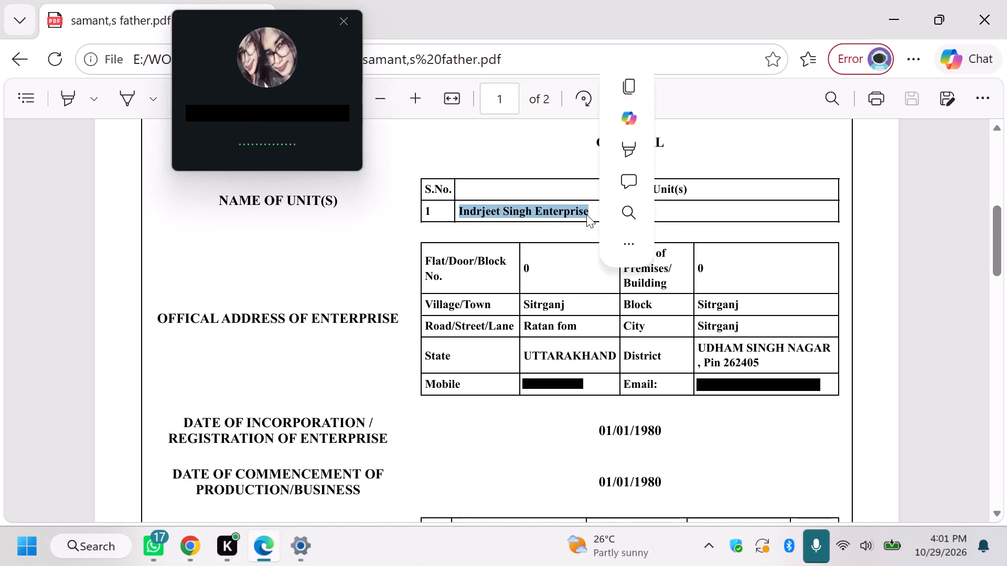
key(ctrl+c)
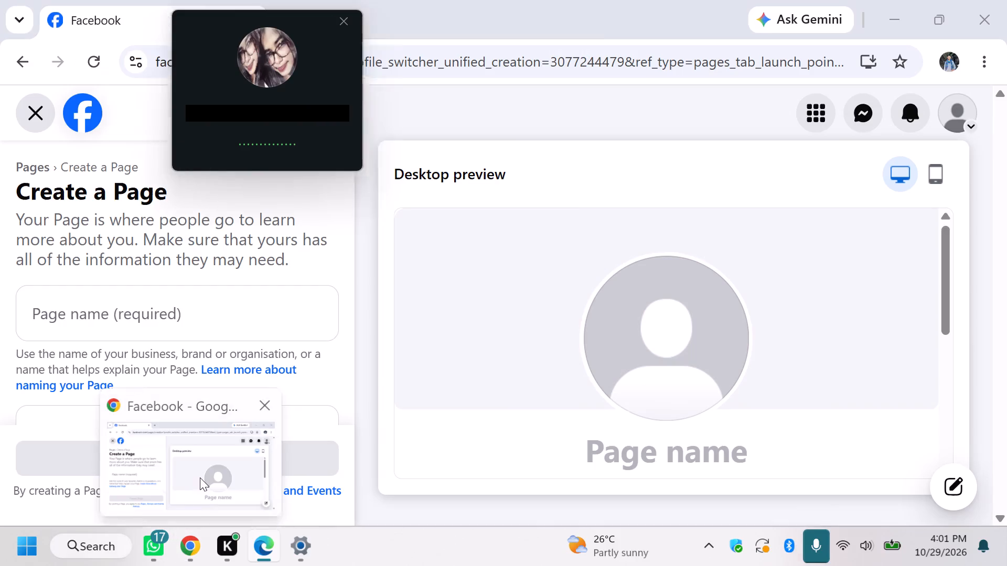
click(200, 477)
key(ctrl+v)
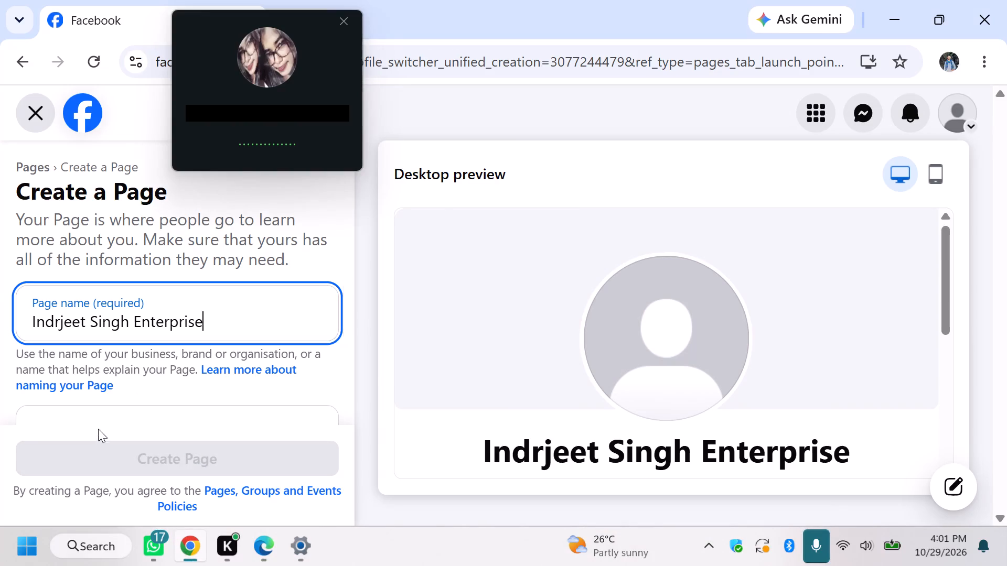
Set the Page category to Business service.
scroll(98, 405, down, 1)
click(121, 346)
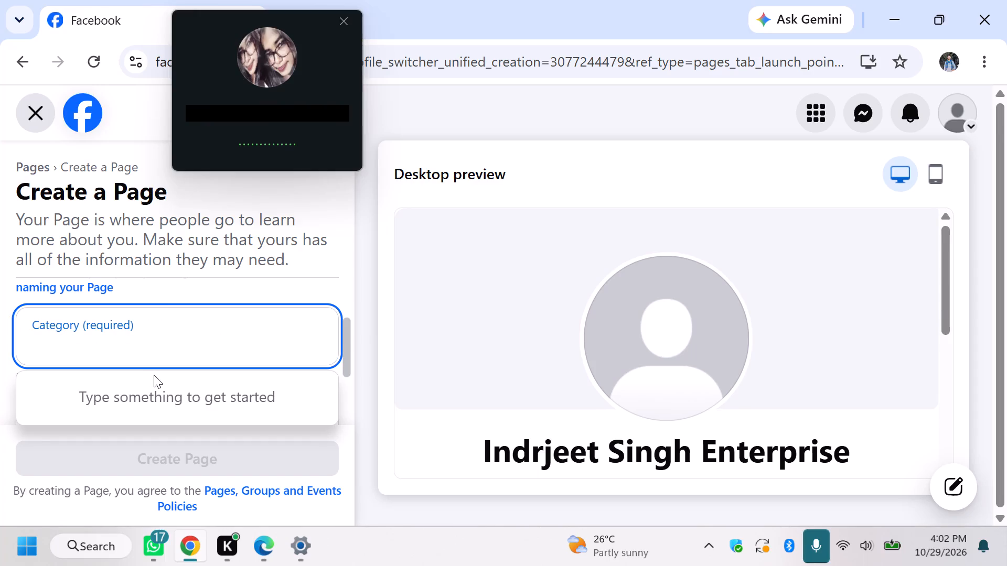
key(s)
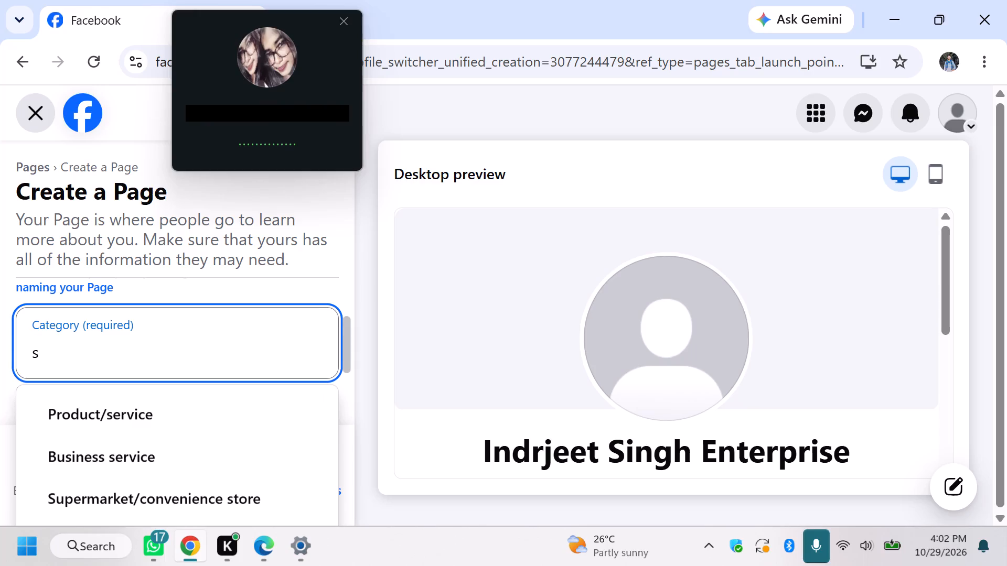
click(85, 459)
Fill the Page bio with "Land transport and transport via pipelines", copied from the certificate's NIC 2 Digit entry in Edge.
scroll(103, 399, down, 1)
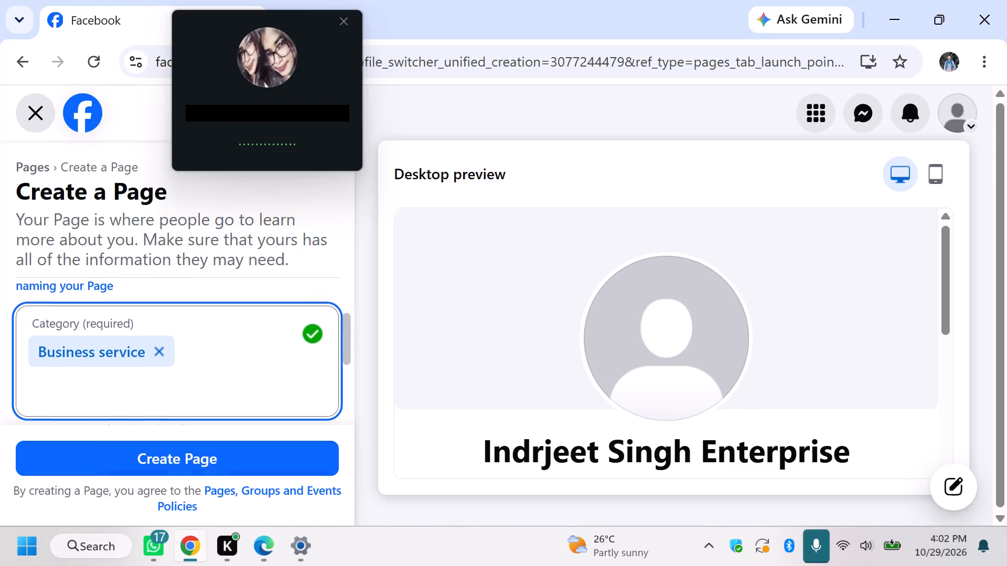
scroll(103, 399, down, 1)
click(130, 359)
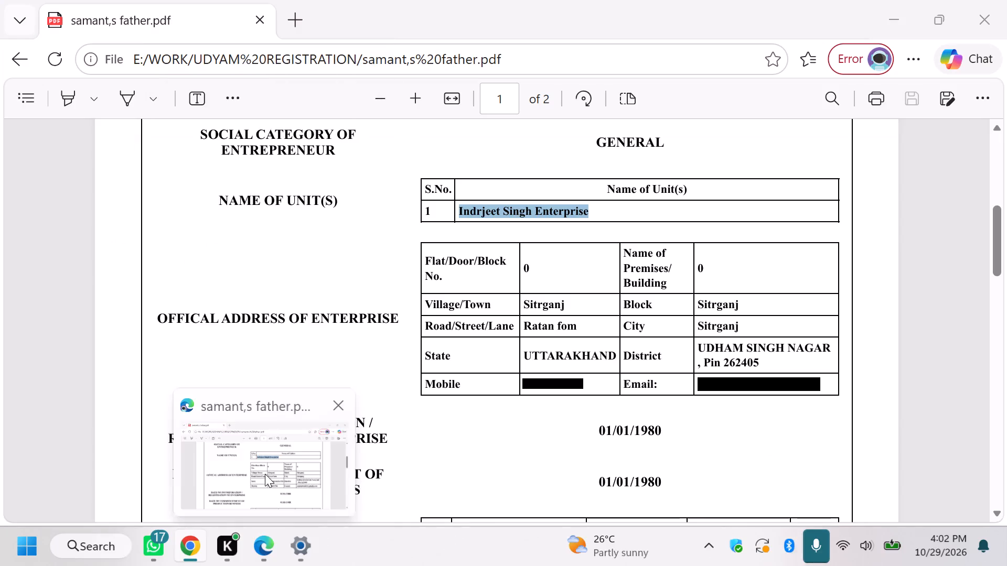
click(265, 474)
scroll(413, 428, down, 3)
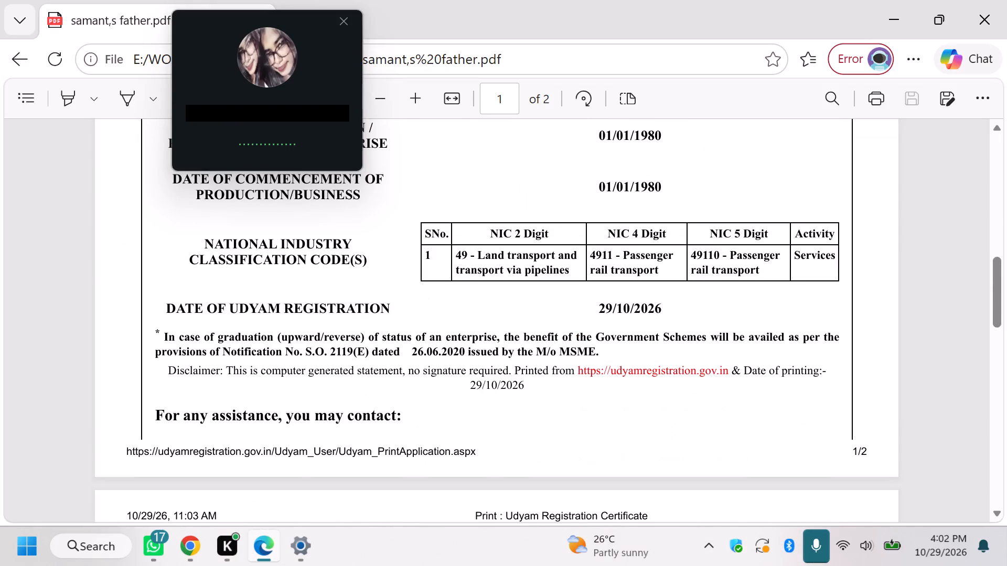
drag(477, 253, 571, 268)
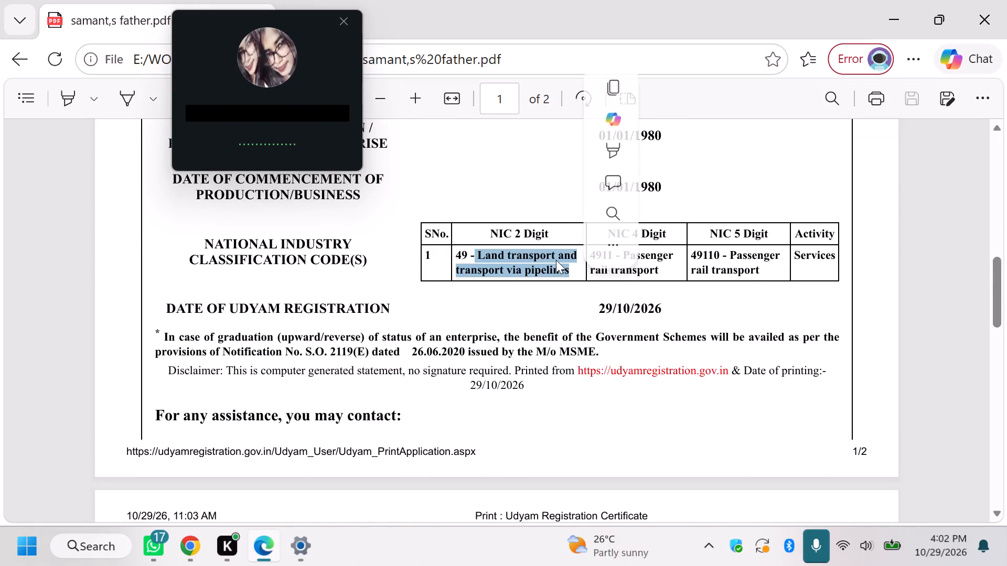
key(ctrl+c)
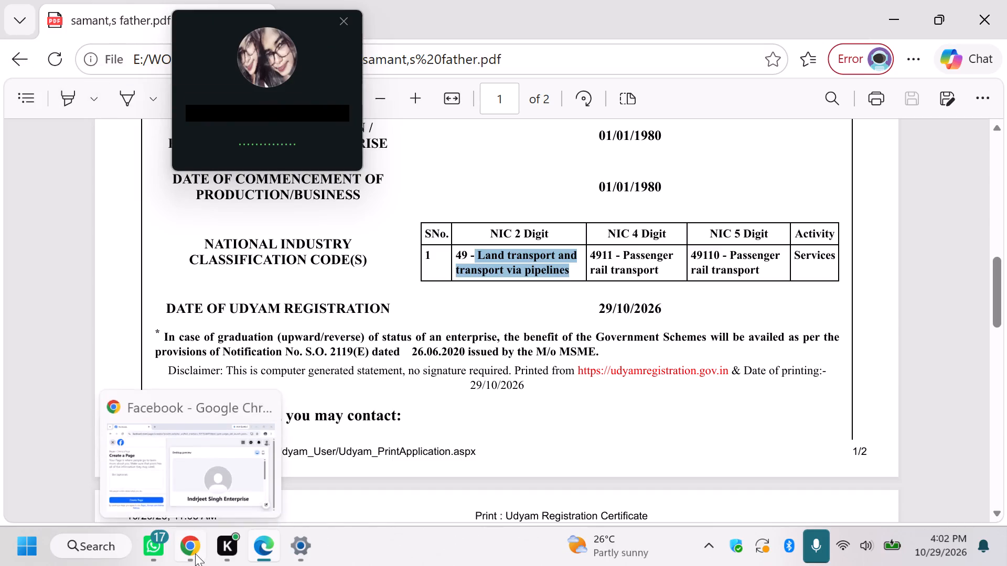
click(194, 481)
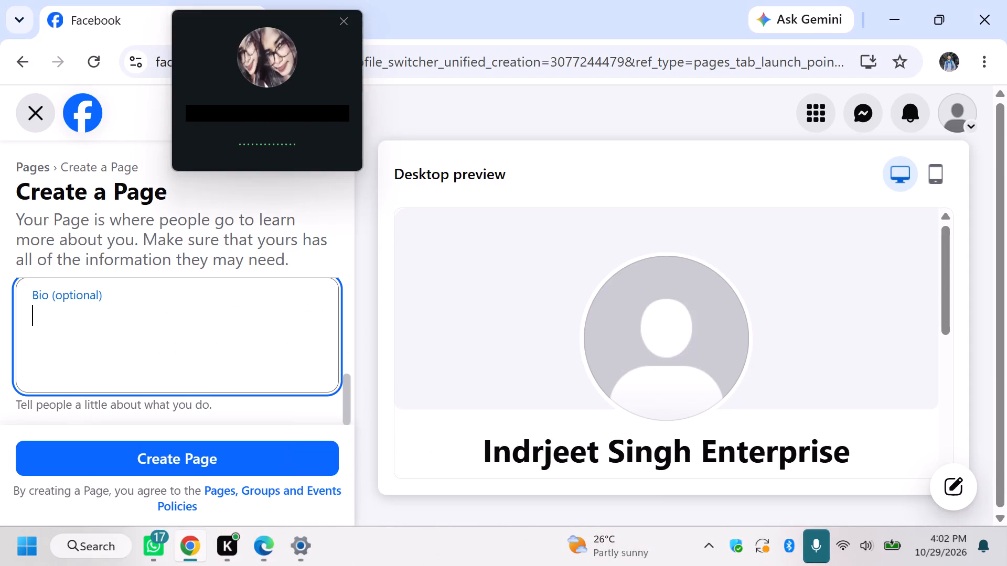
key(ctrl+v)
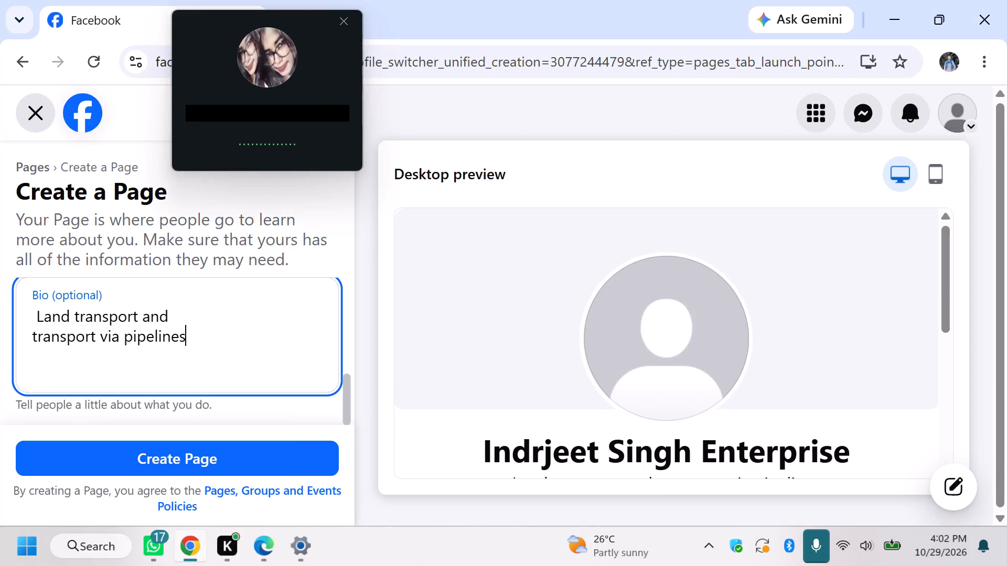
Create the Page with the entered name, category and bio.
click(192, 452)
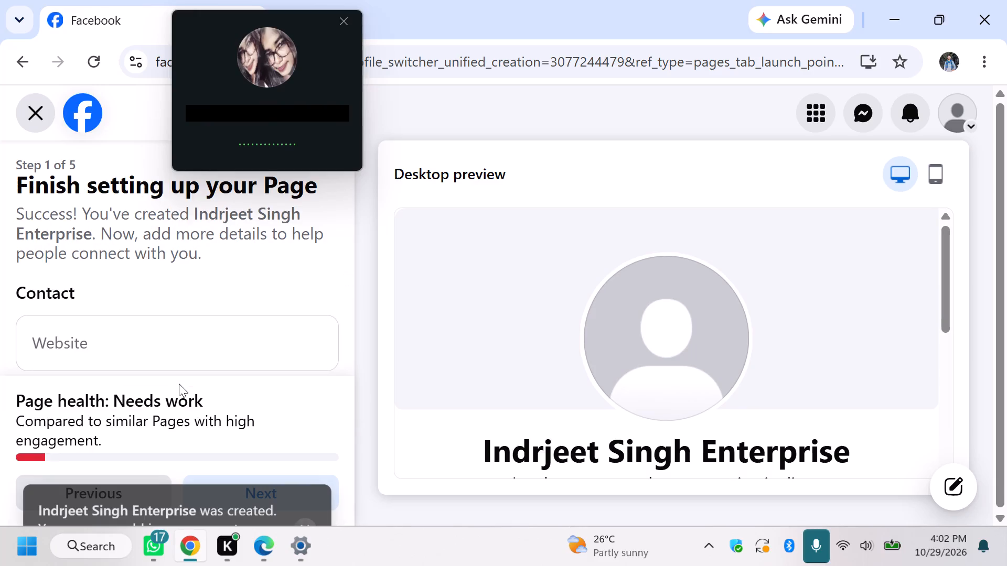
Finish the five-step Page setup, leaving the optional contact and picture details empty and the Page notification setting at its default.
scroll(170, 326, down, 2)
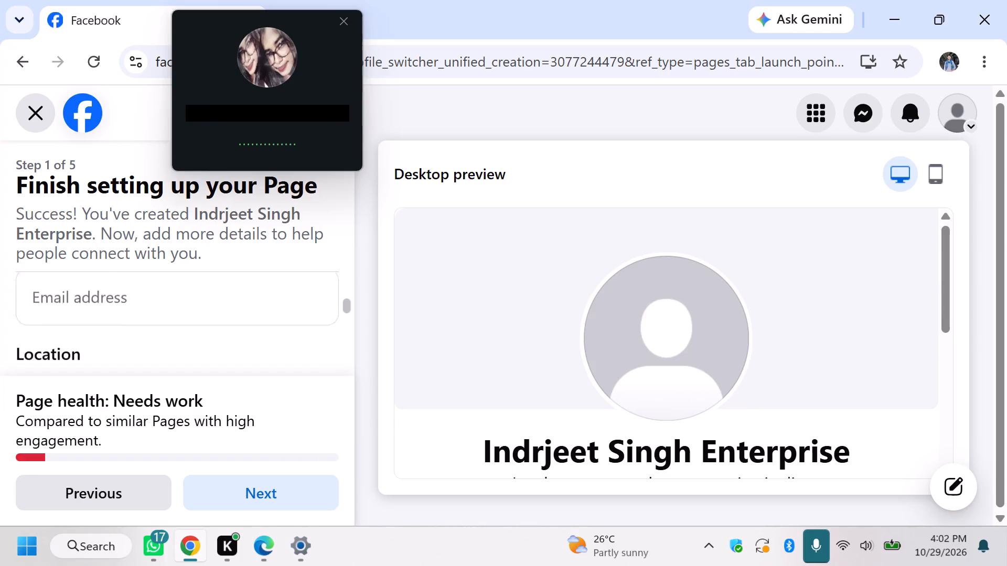
scroll(170, 326, up, 2)
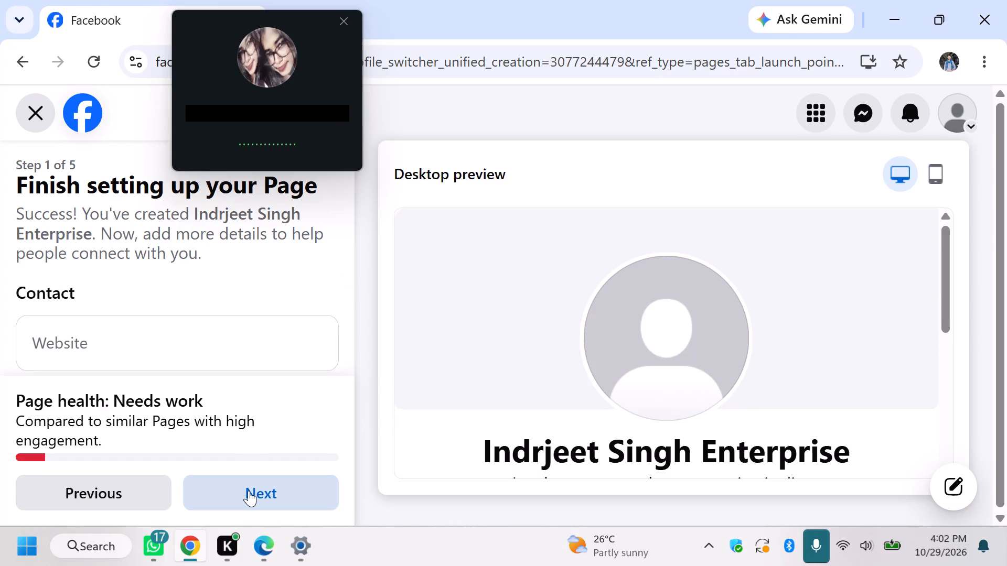
click(249, 491)
click(249, 491)
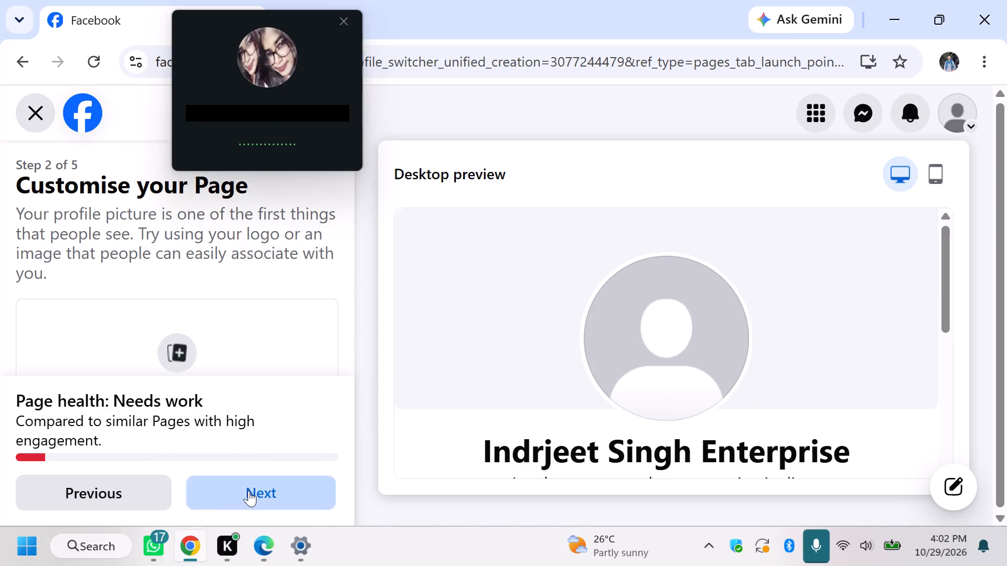
click(249, 491)
click(249, 491)
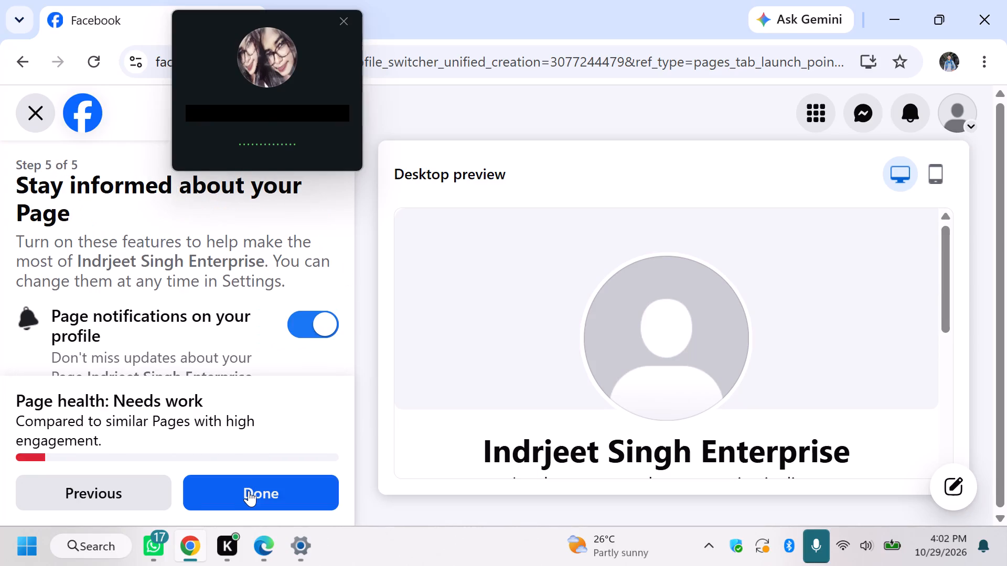
click(249, 491)
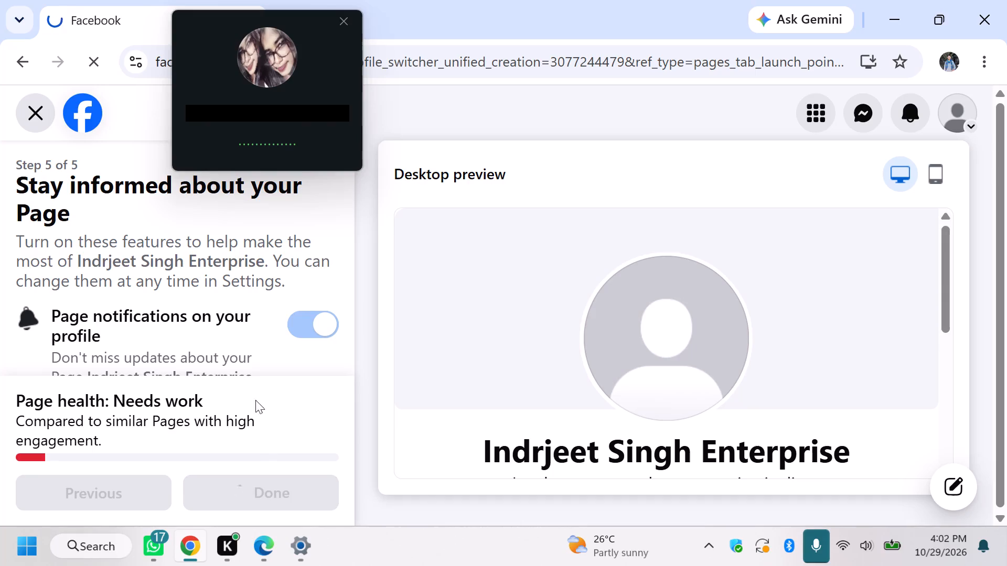
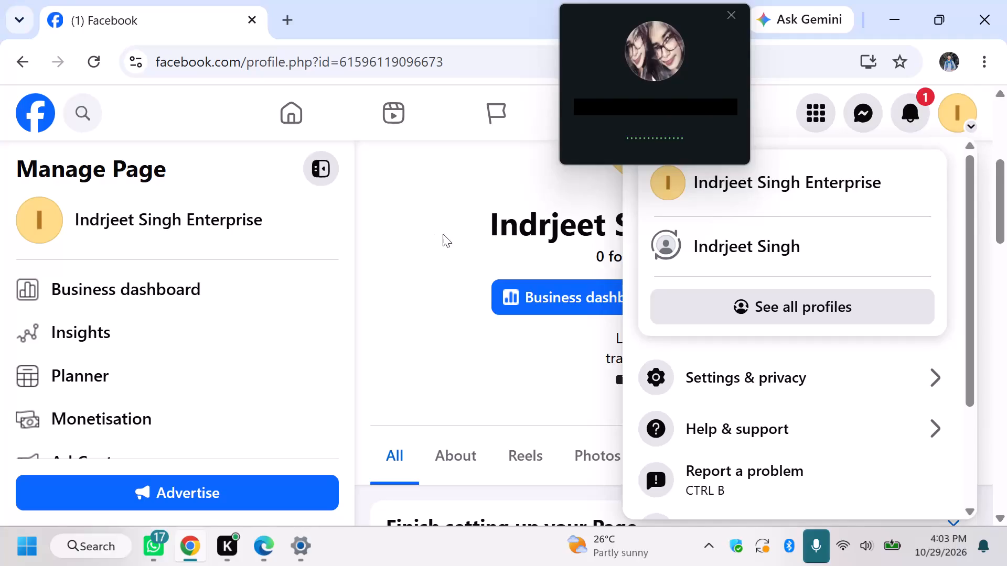
Look over the new Page's sections and its Business dashboard, dismissing the dashboard's welcome dialog.
click(442, 234)
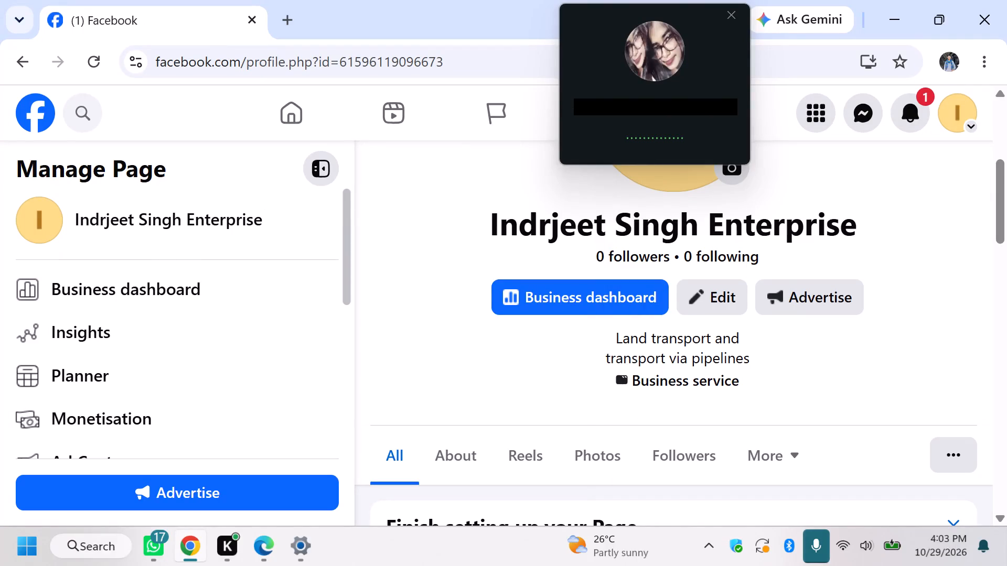
scroll(488, 358, down, 11)
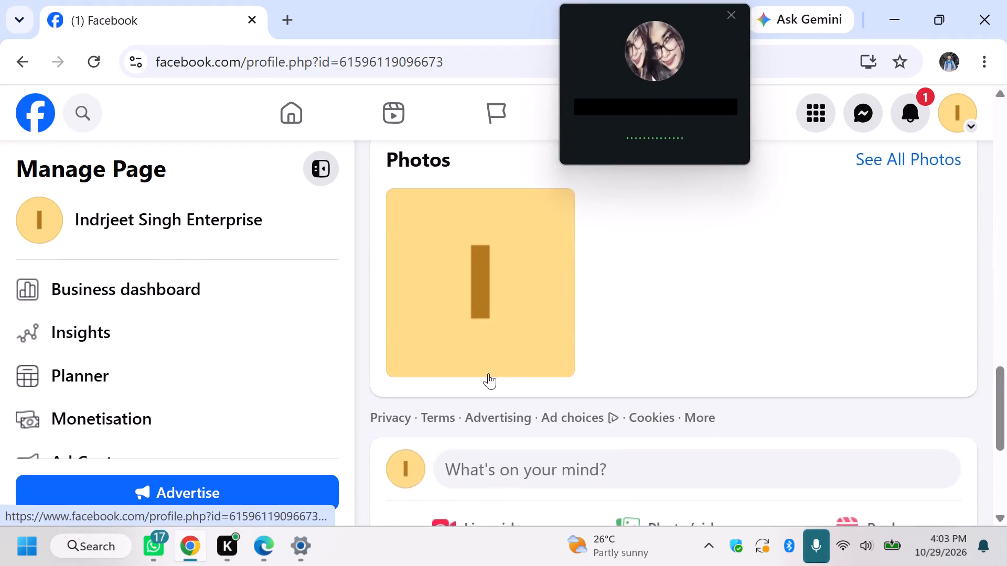
scroll(488, 373, down, 7)
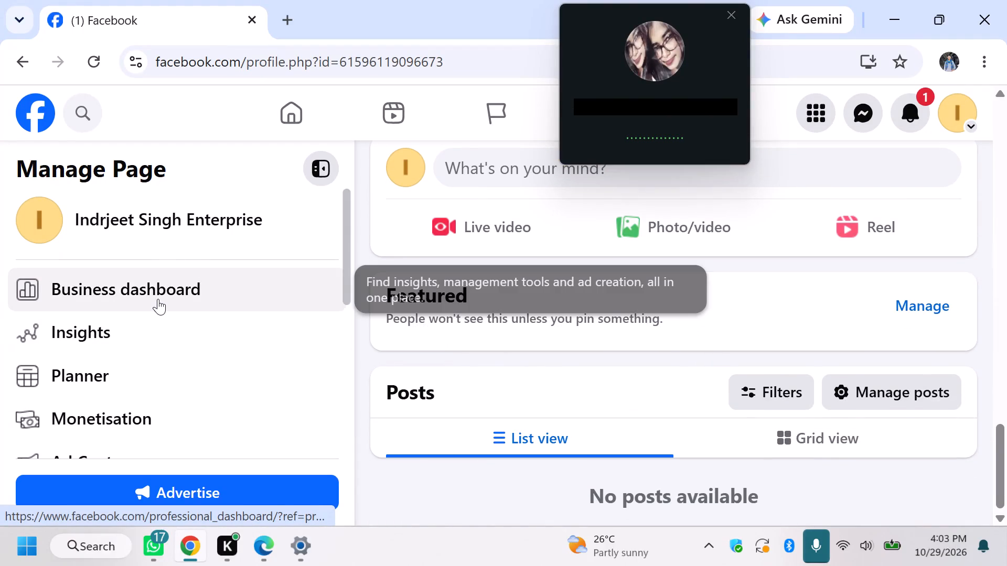
click(158, 299)
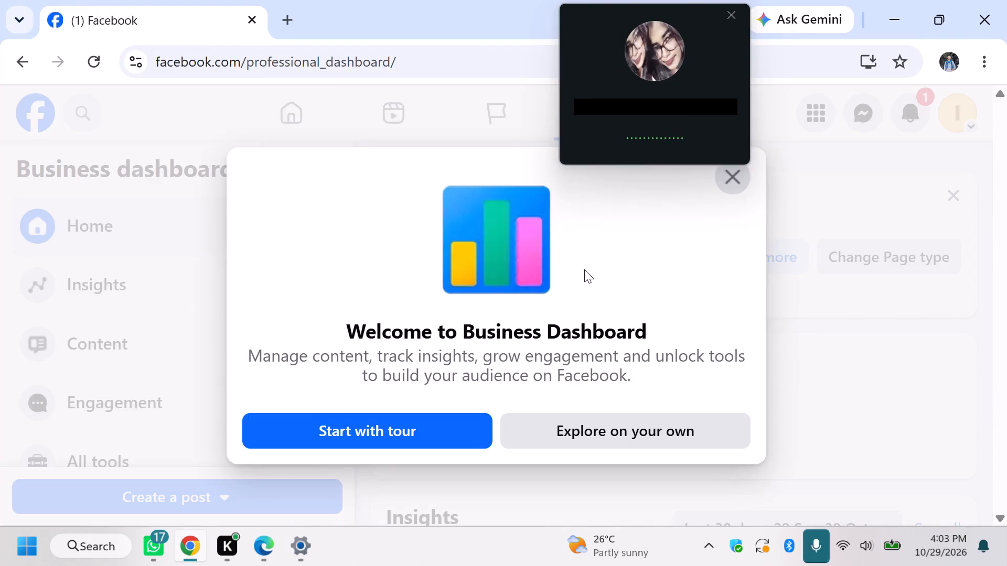
click(726, 181)
scroll(277, 297, up, 1)
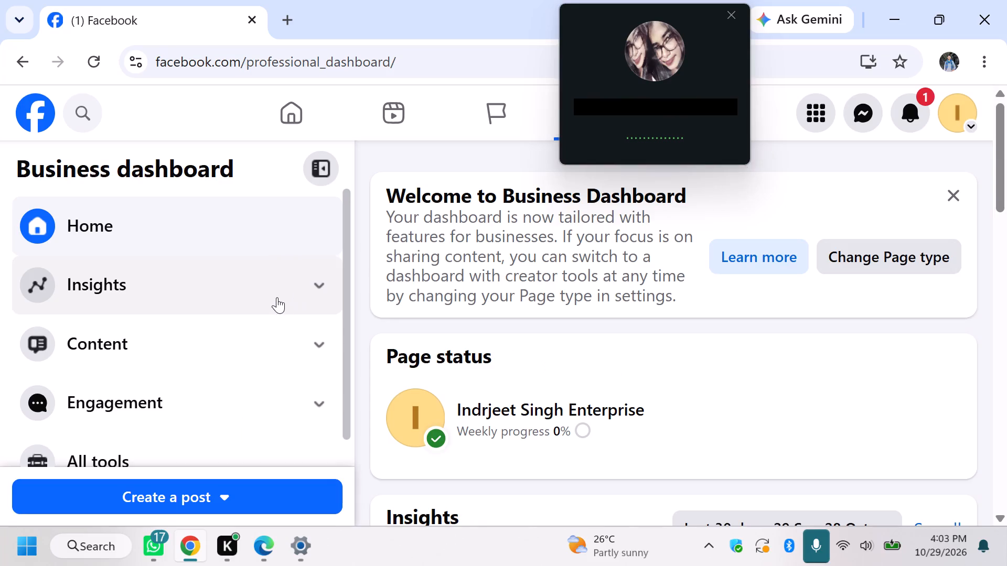
scroll(277, 297, up, 2)
scroll(202, 289, up, 2)
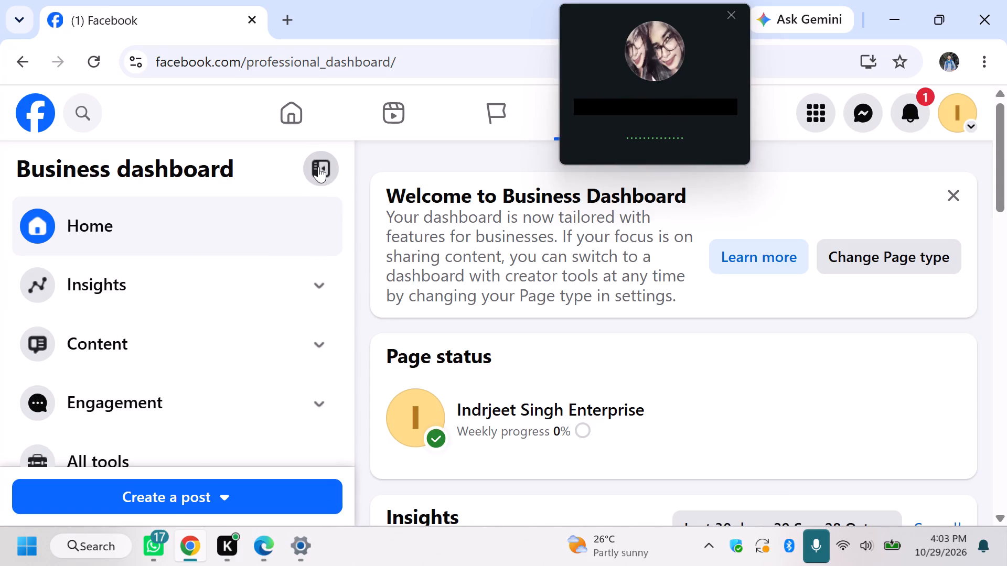
scroll(237, 291, down, 6)
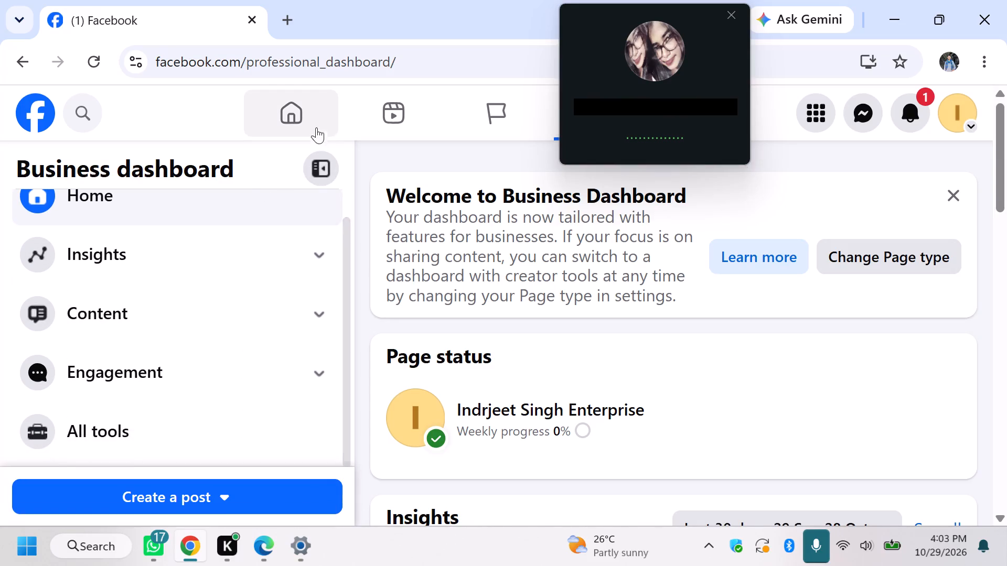
click(958, 119)
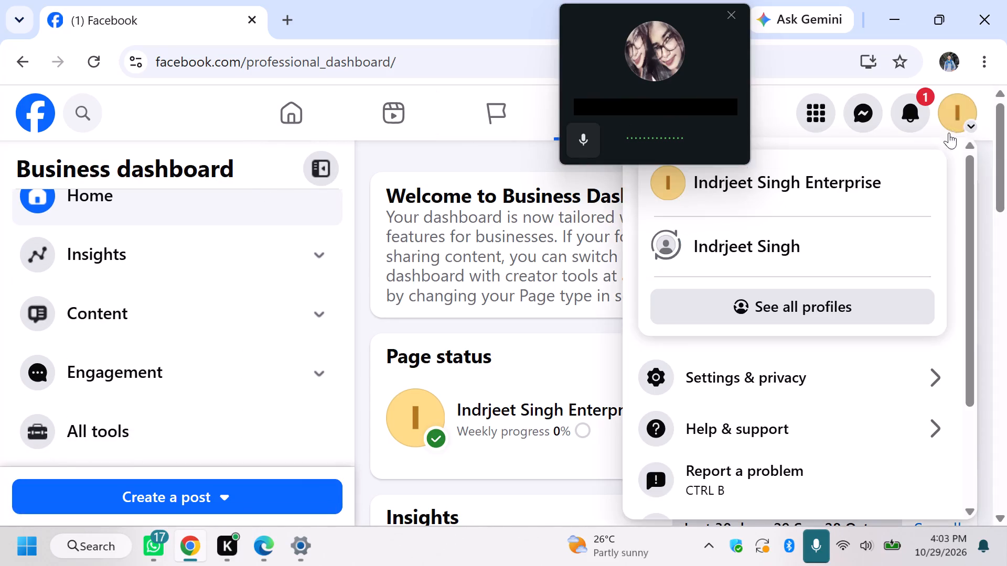
scroll(718, 351, down, 3)
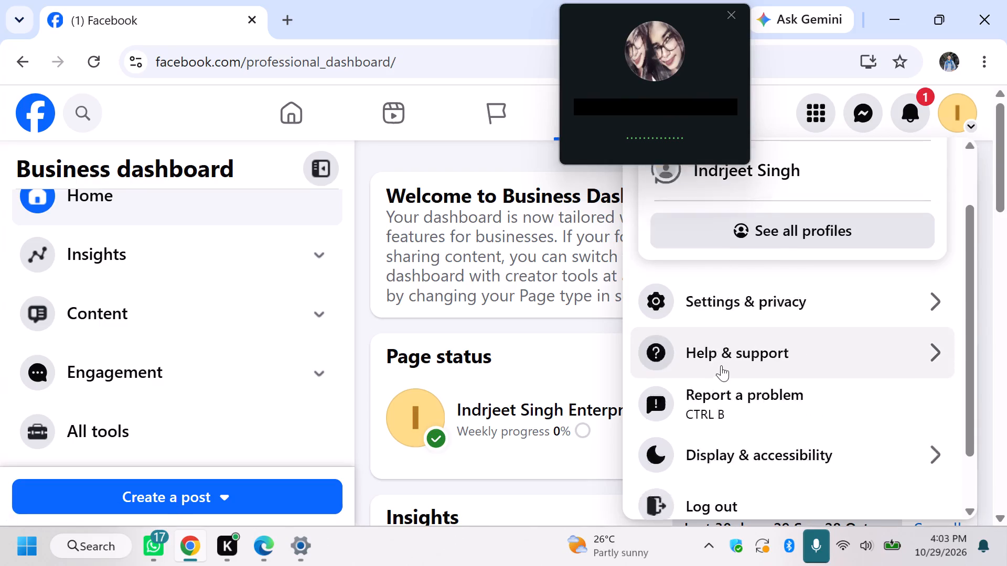
scroll(737, 375, up, 4)
click(826, 120)
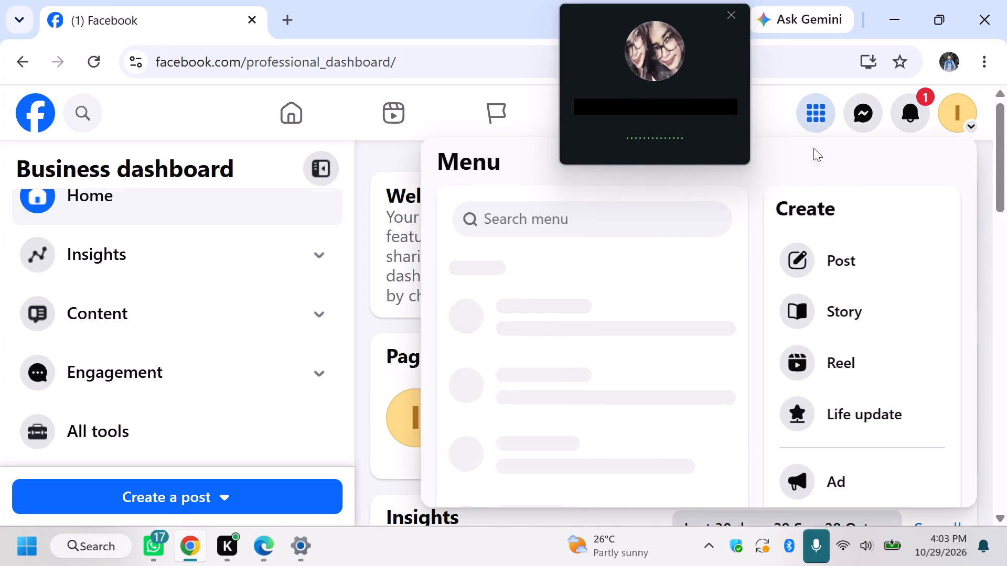
scroll(586, 325, down, 3)
scroll(586, 325, up, 1)
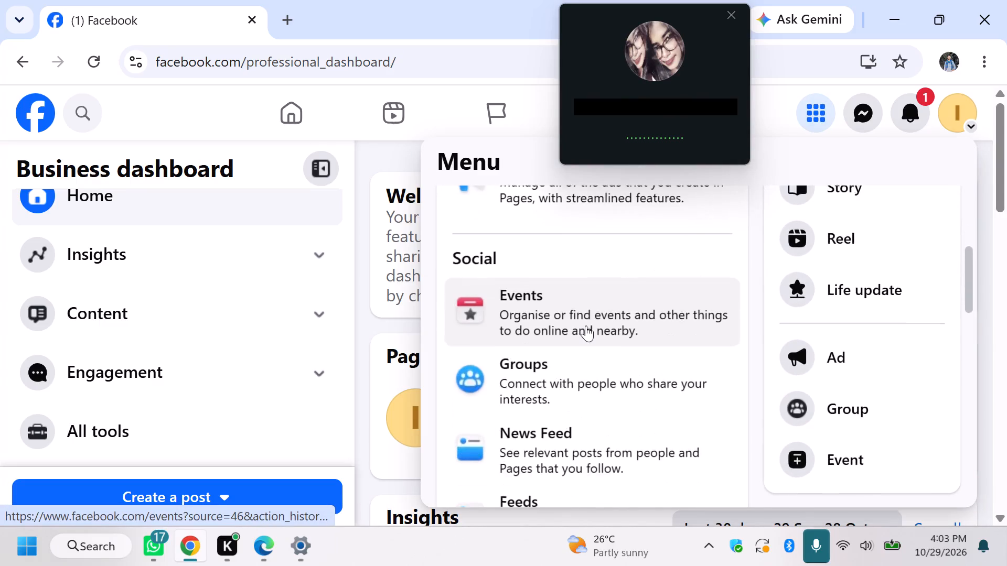
scroll(586, 325, up, 1)
scroll(586, 325, down, 5)
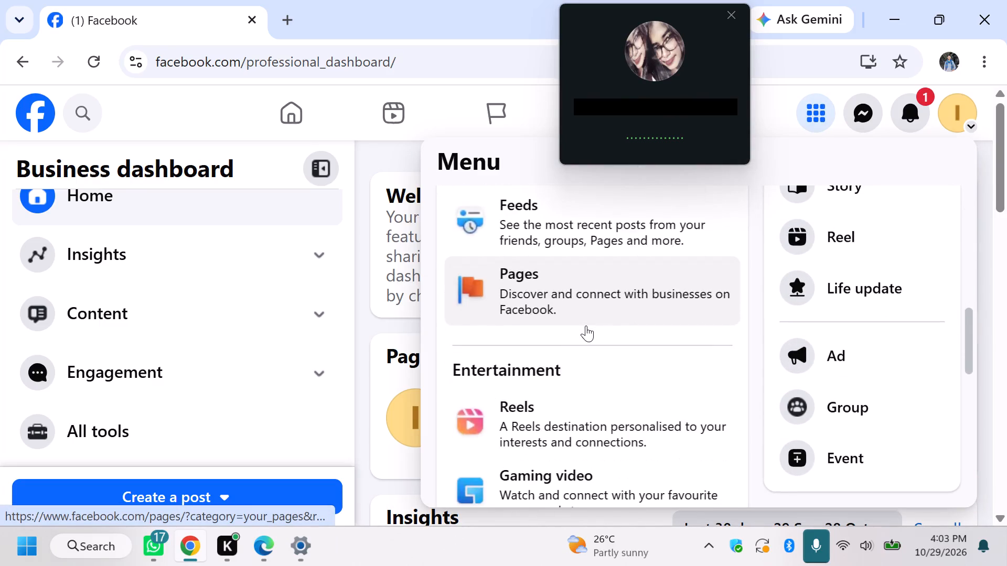
scroll(586, 325, down, 7)
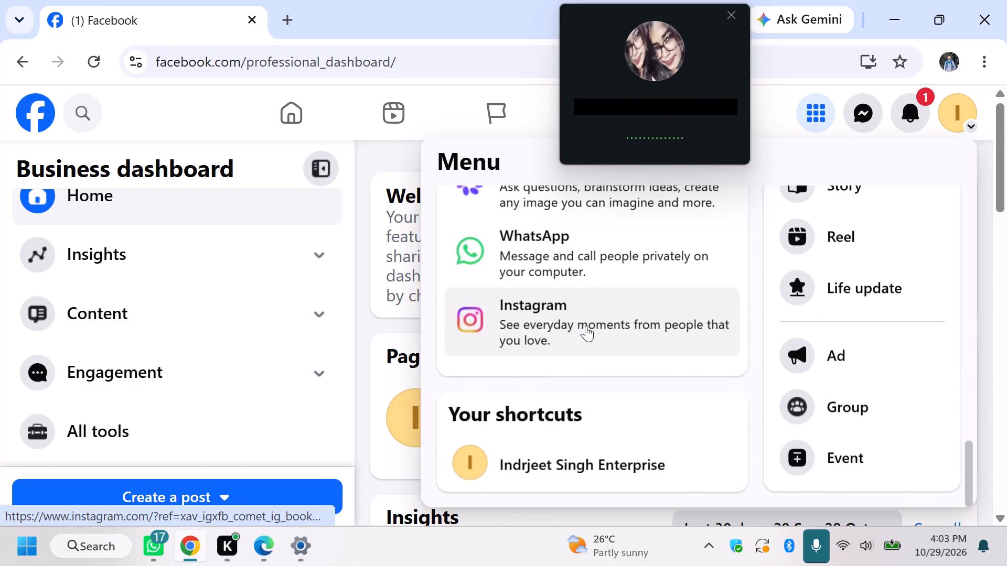
scroll(586, 325, down, 3)
Return to the enterprise Page through its shortcut and open Meta Business Suite from its management tools, dismissing the introduction.
click(622, 456)
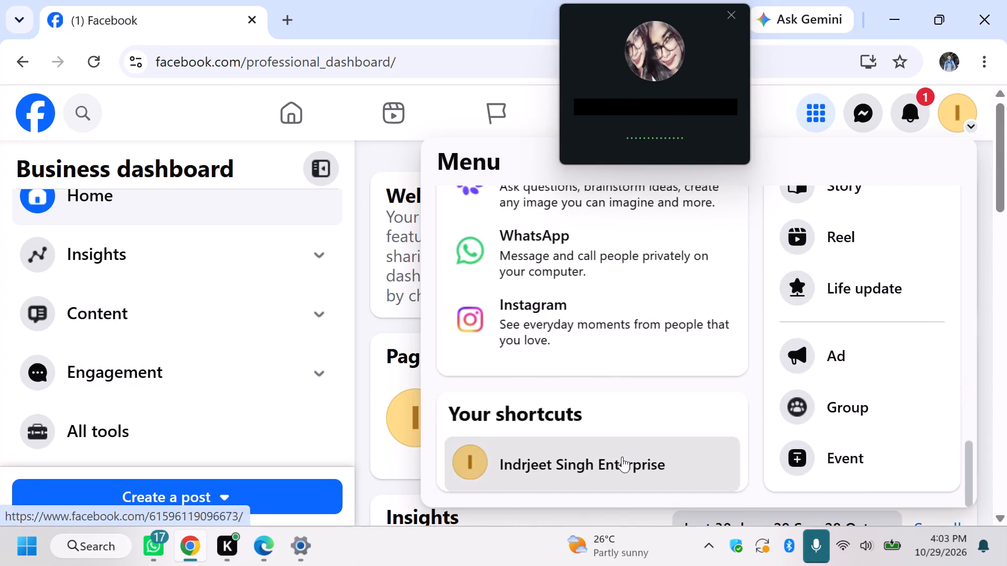
scroll(354, 318, up, 2)
scroll(224, 338, up, 2)
scroll(163, 286, down, 3)
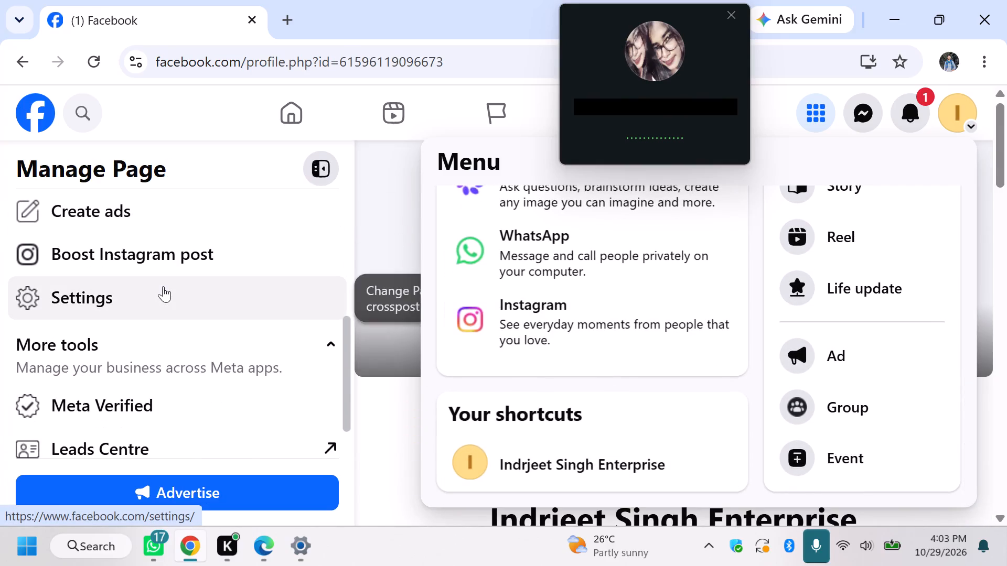
scroll(163, 286, down, 6)
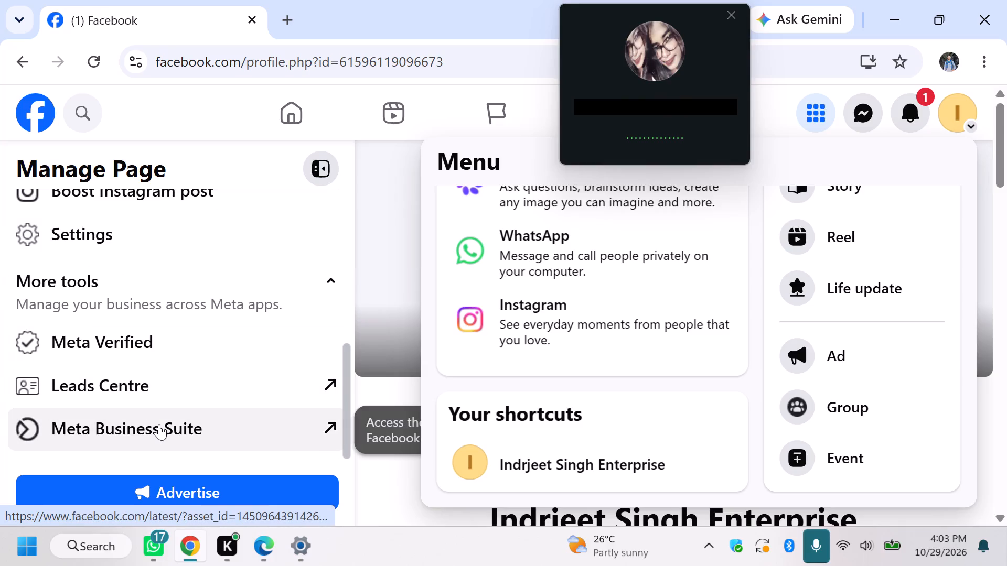
click(159, 424)
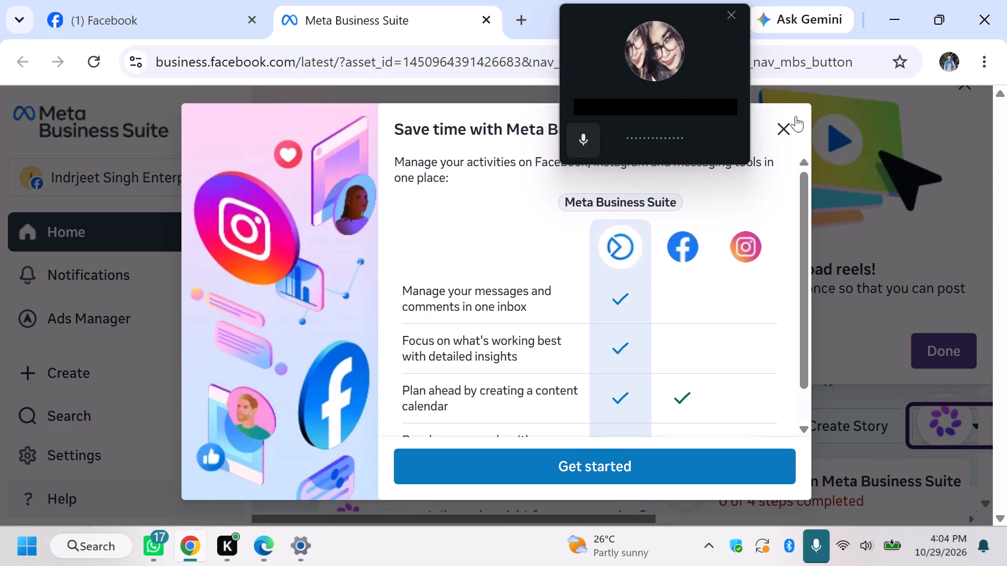
click(787, 117)
Start creating a business portfolio from the business asset selector, using the Meta AI business assistant guided setup.
scroll(130, 352, down, 2)
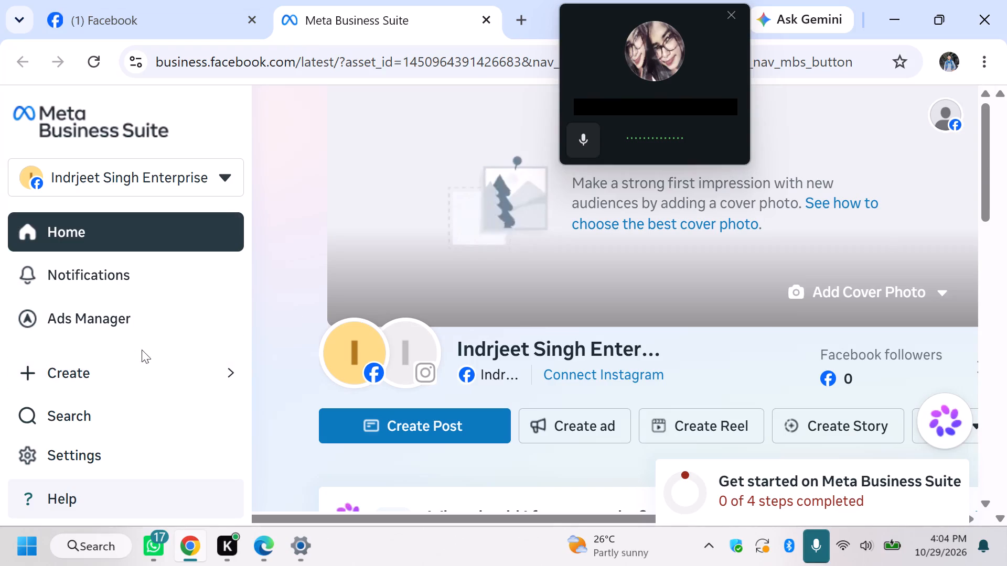
scroll(142, 350, down, 2)
click(226, 170)
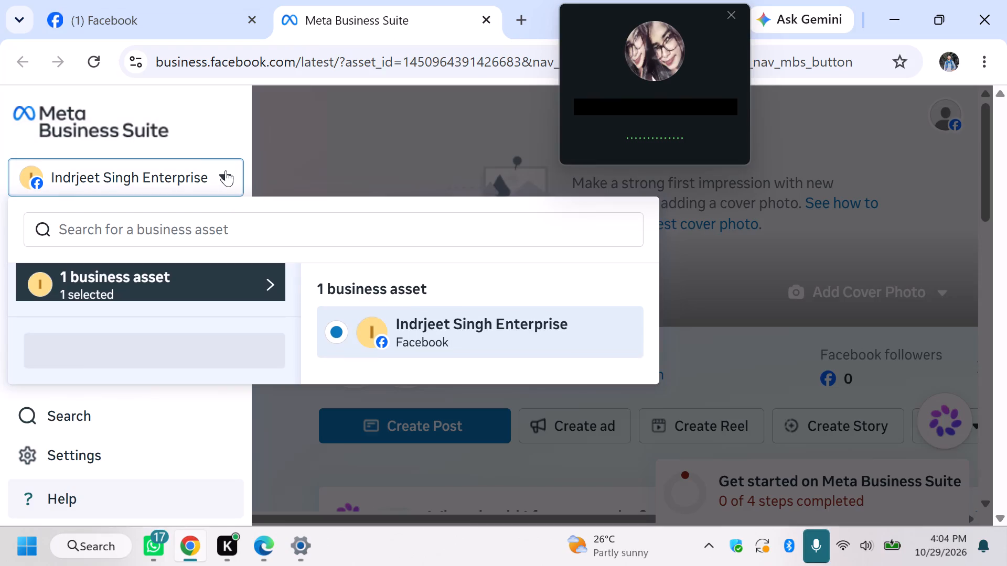
scroll(197, 271, up, 1)
scroll(197, 271, down, 1)
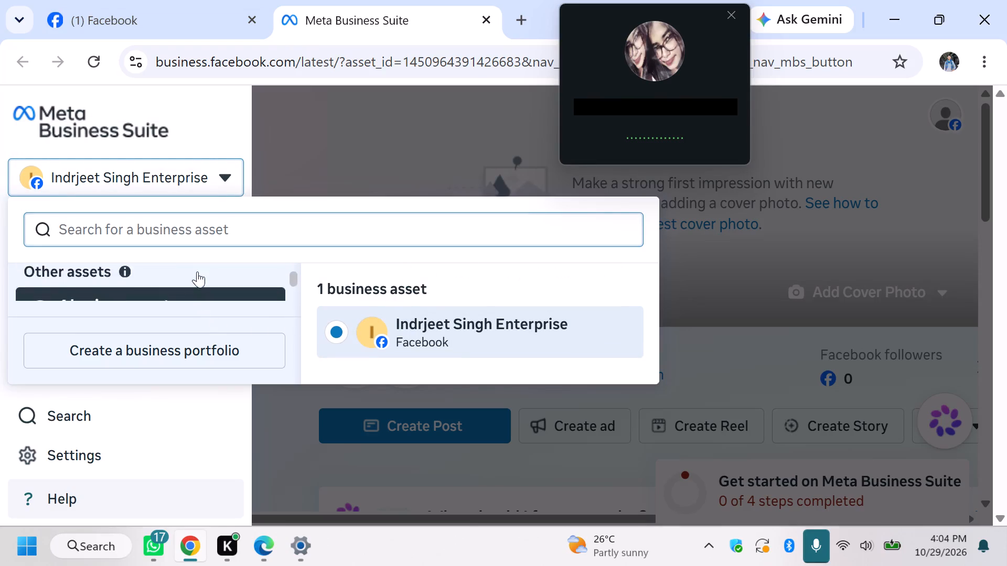
scroll(197, 271, down, 3)
click(175, 349)
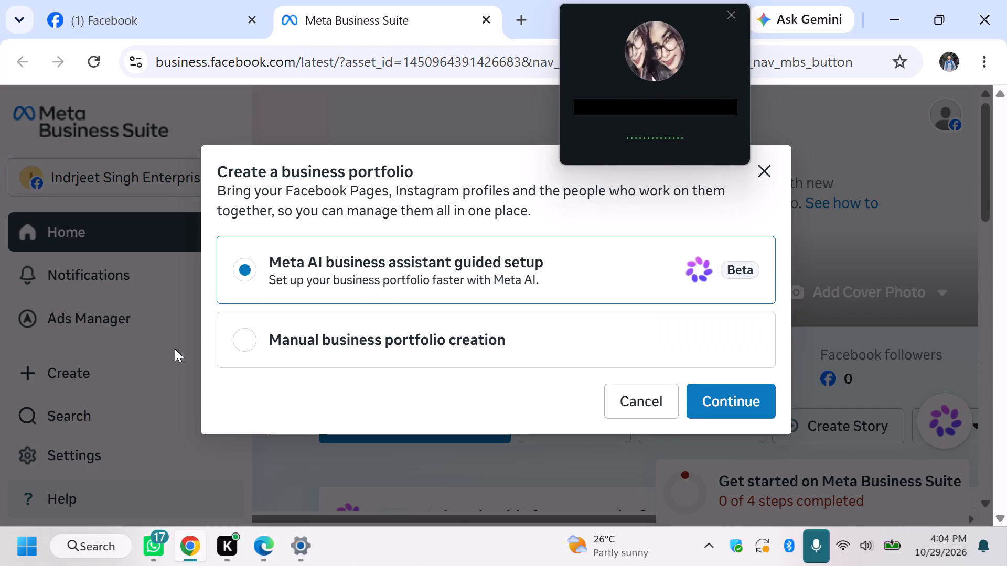
click(732, 401)
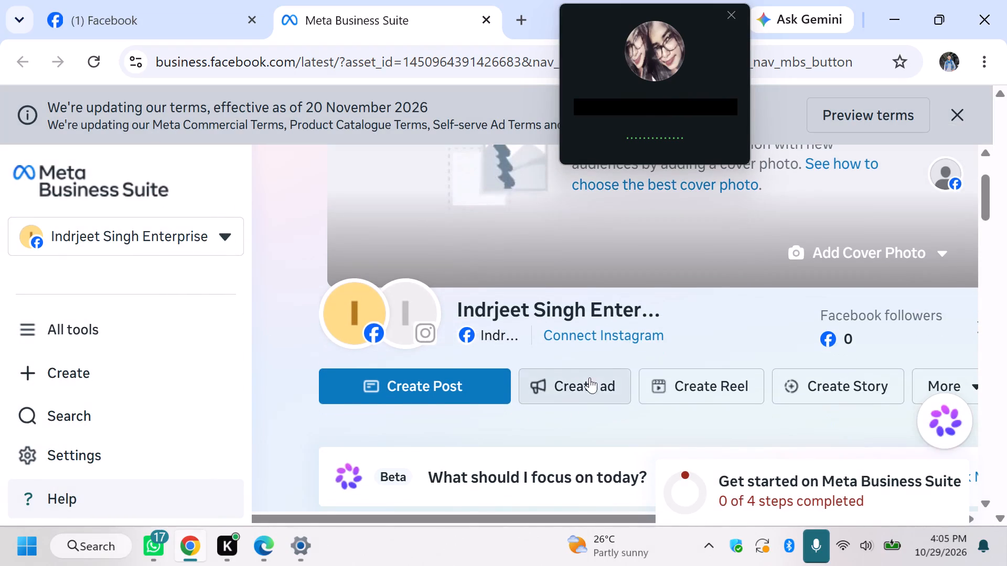
click(588, 337)
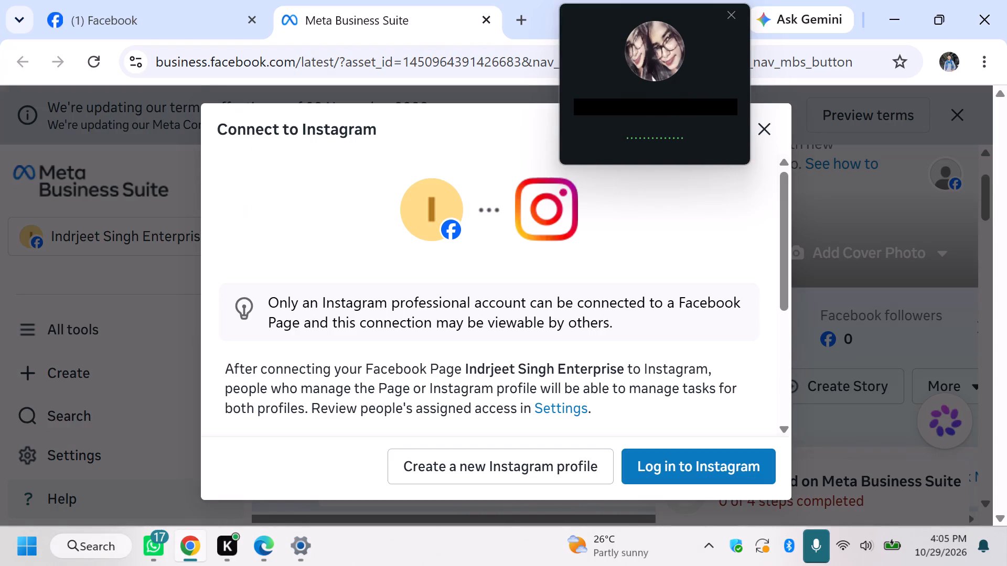
scroll(477, 354, down, 6)
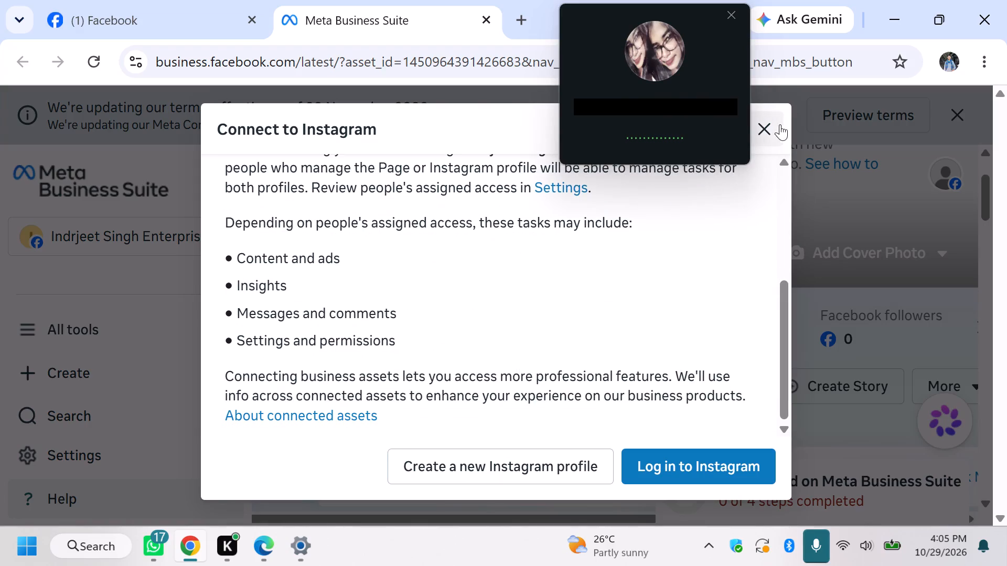
click(768, 126)
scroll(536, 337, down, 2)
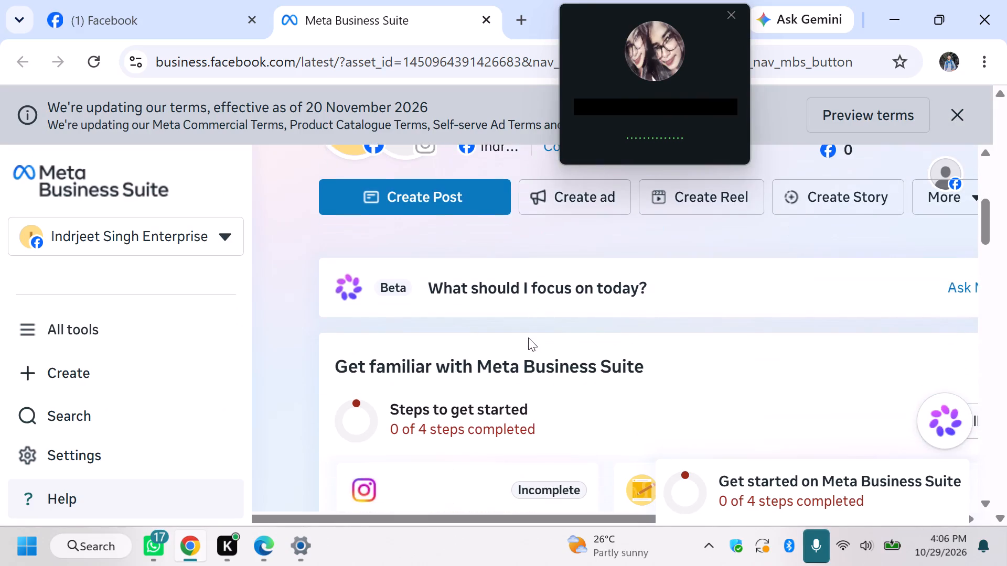
Look through the home page sections, from the cover photo area to Recent ads and the business portfolio features.
scroll(528, 338, down, 1)
scroll(528, 338, up, 5)
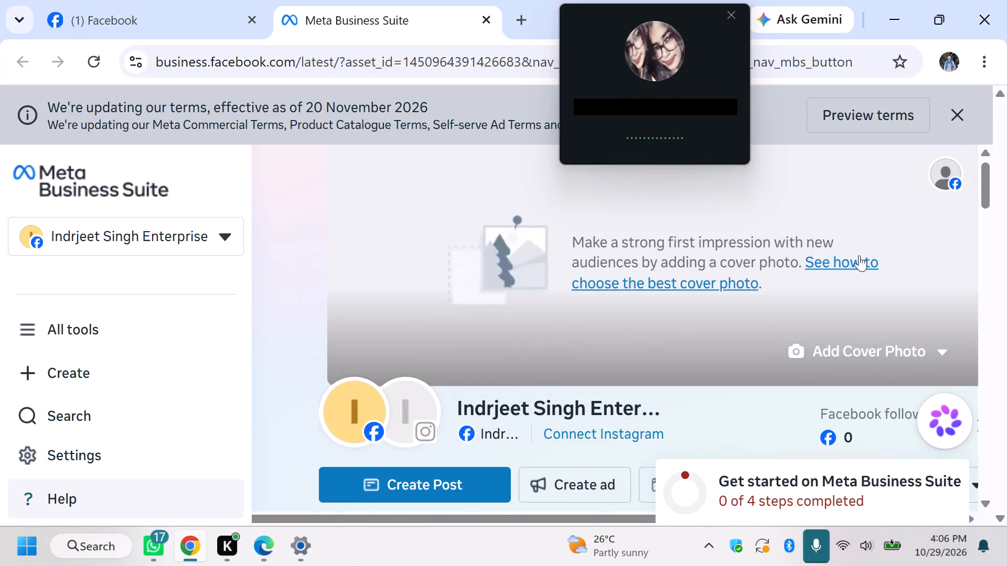
scroll(711, 321, down, 1)
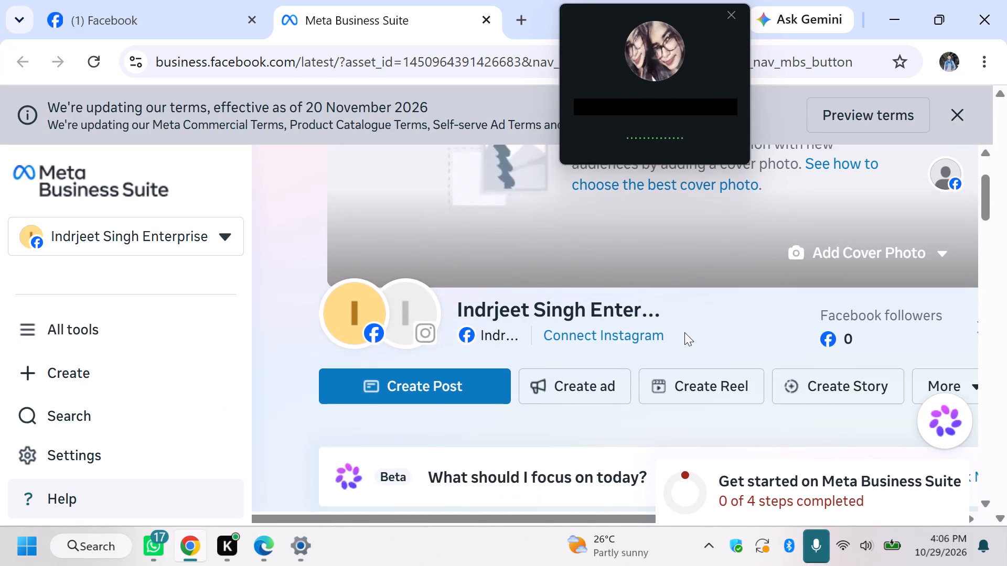
scroll(680, 333, down, 6)
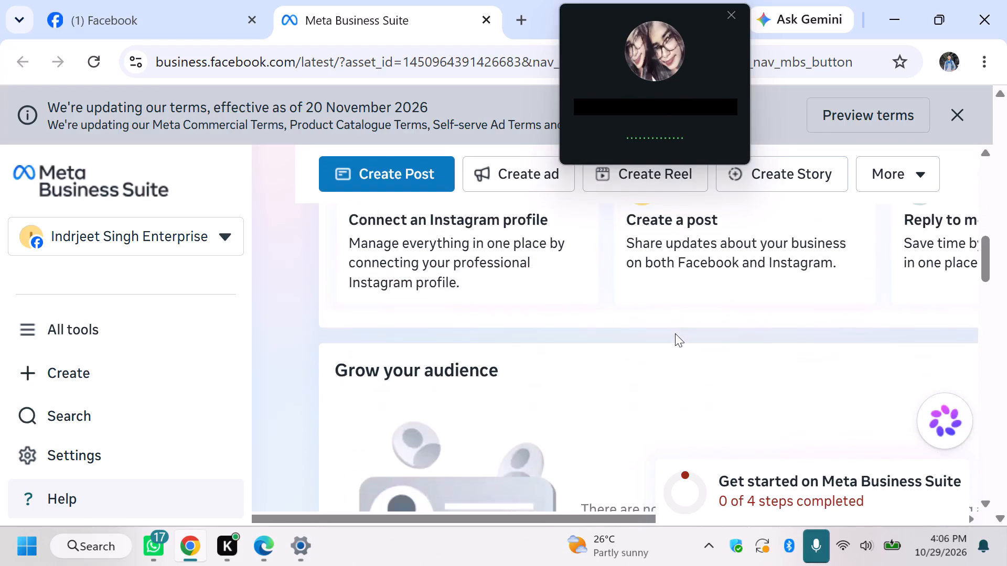
scroll(675, 333, down, 9)
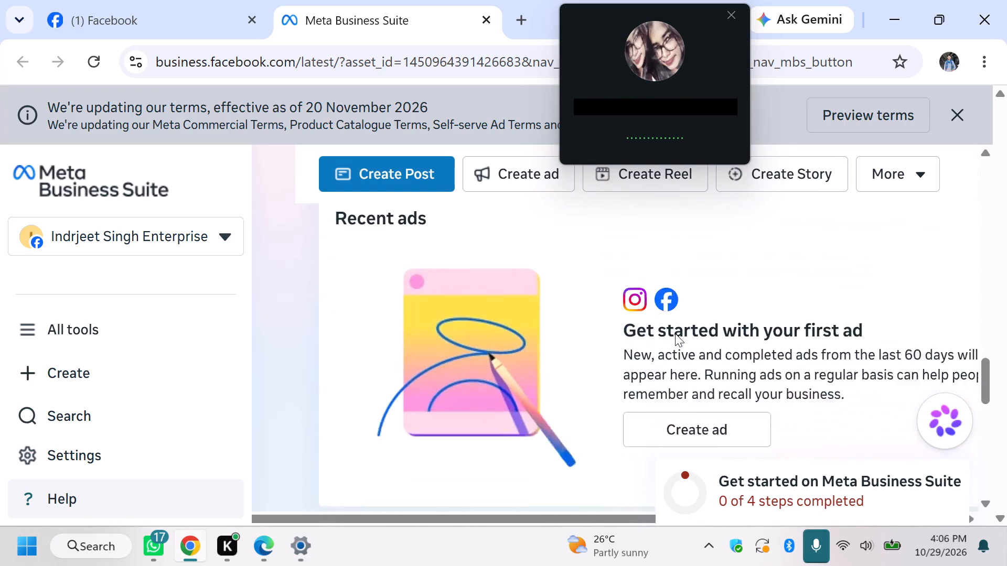
scroll(675, 333, down, 11)
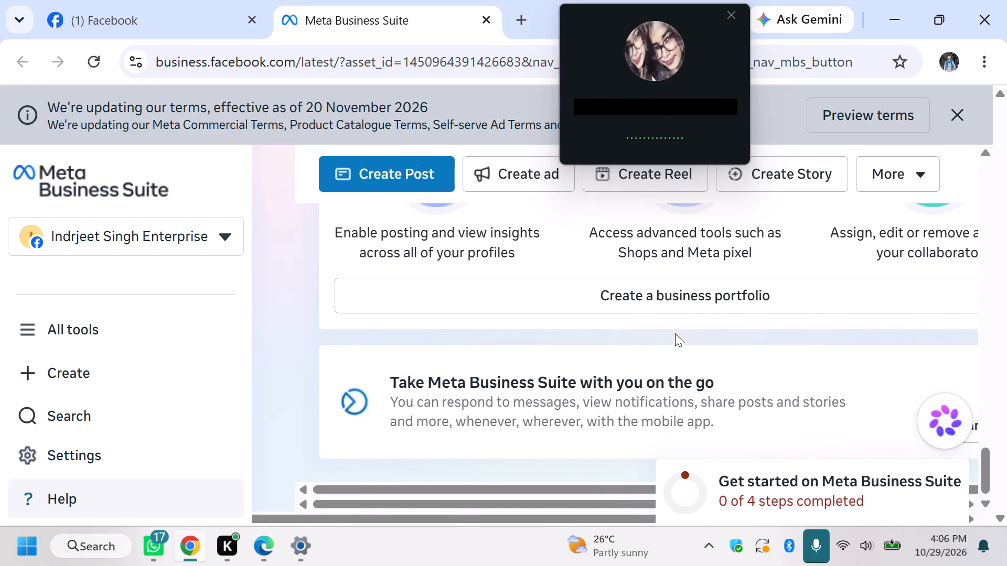
scroll(675, 333, down, 2)
scroll(883, 150, up, 3)
scroll(822, 448, up, 6)
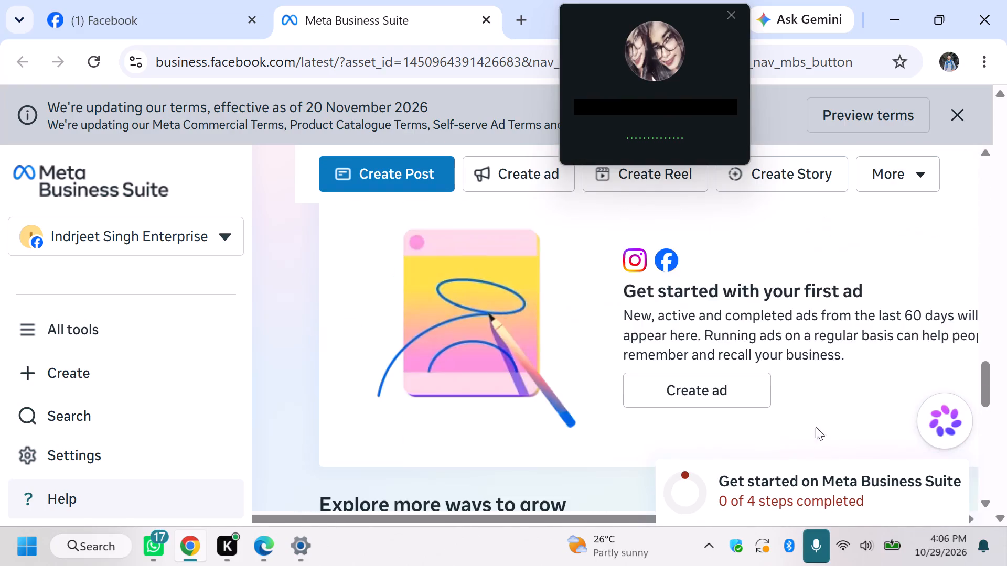
scroll(816, 427, up, 4)
scroll(771, 387, up, 3)
scroll(312, 385, up, 4)
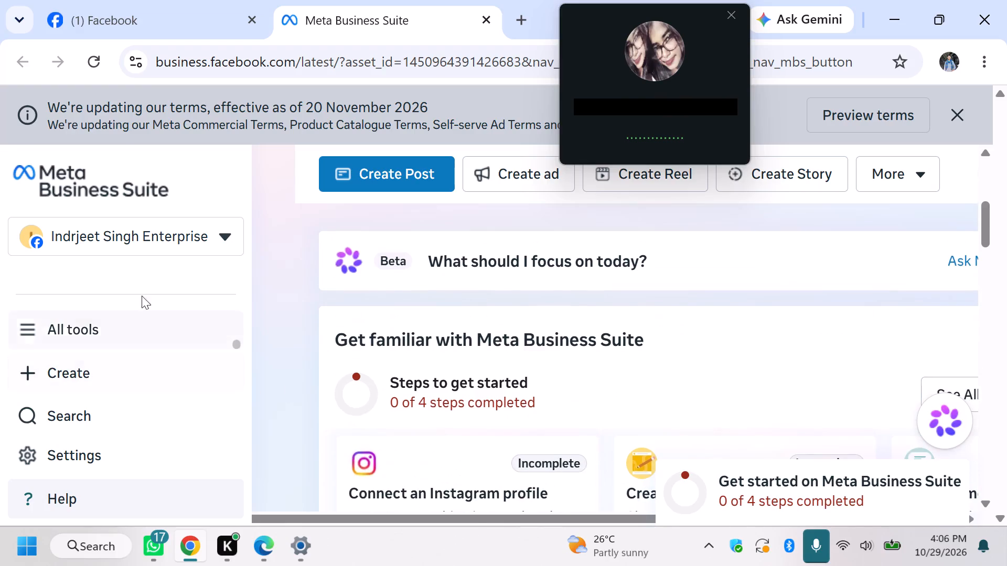
scroll(127, 272, up, 5)
Open the business asset switcher, inspect the business asset entry and the Facebook page under it, and close it.
click(110, 242)
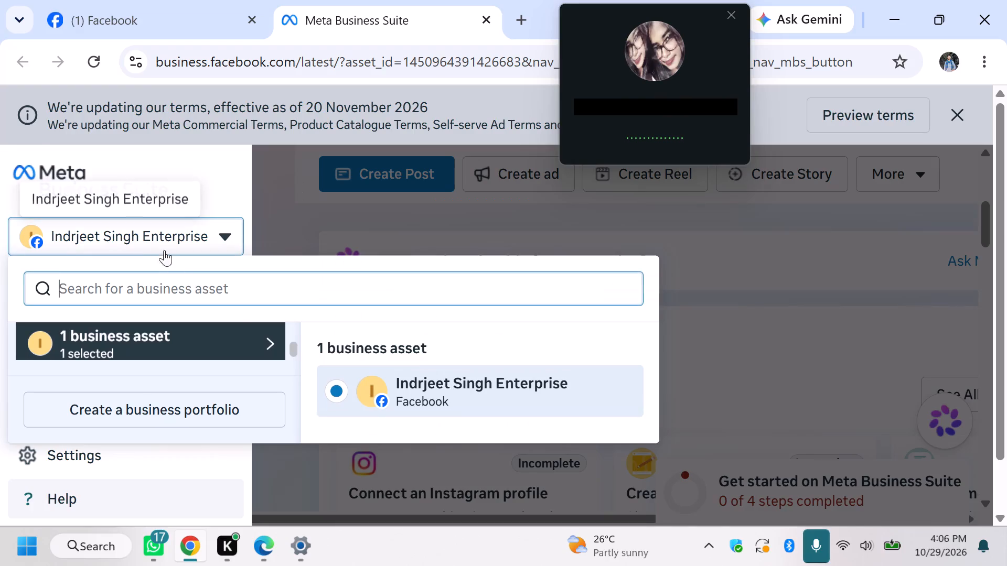
click(249, 334)
double_click(223, 334)
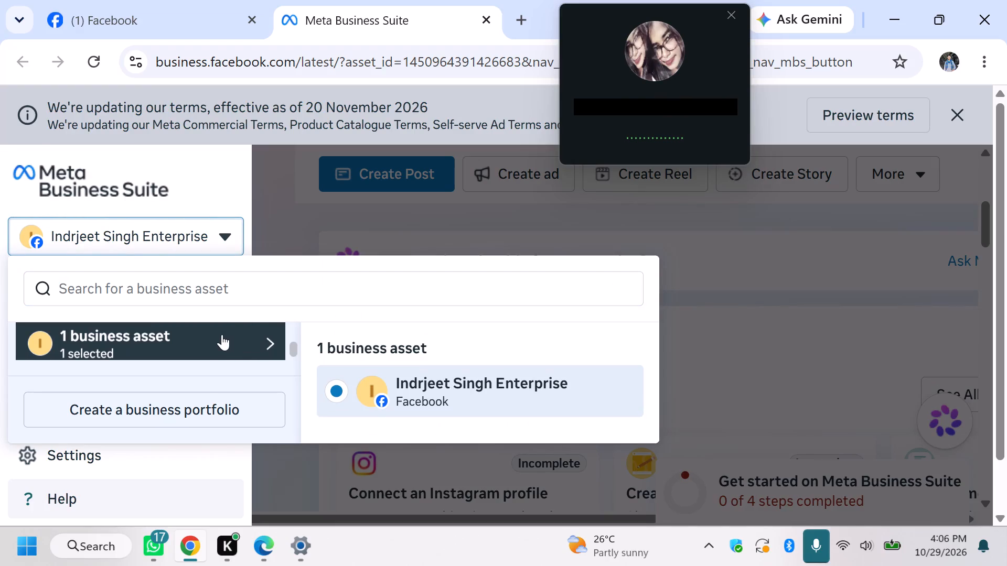
click(422, 398)
scroll(228, 331, down, 3)
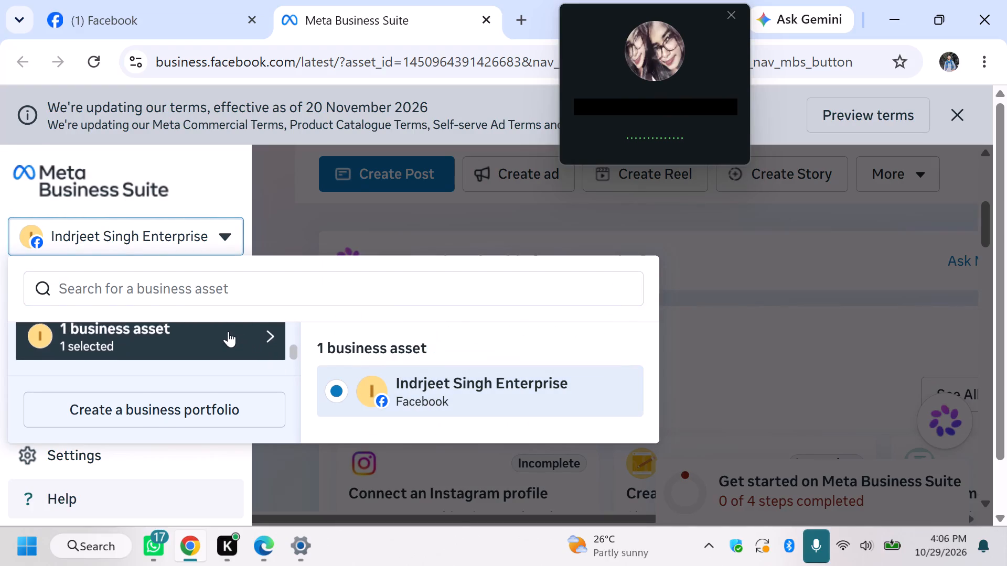
scroll(197, 331, down, 1)
click(268, 275)
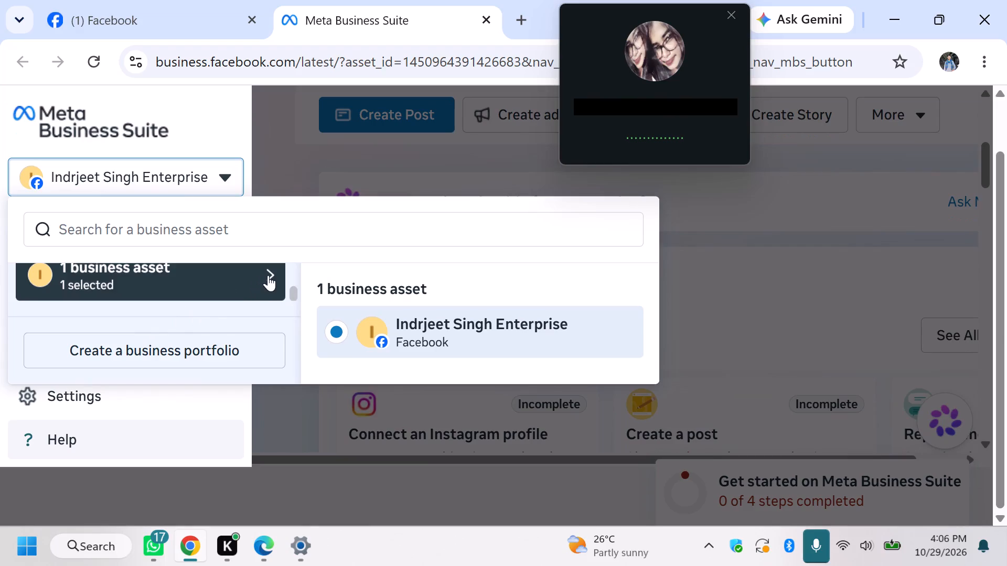
scroll(255, 281, up, 2)
scroll(263, 291, down, 2)
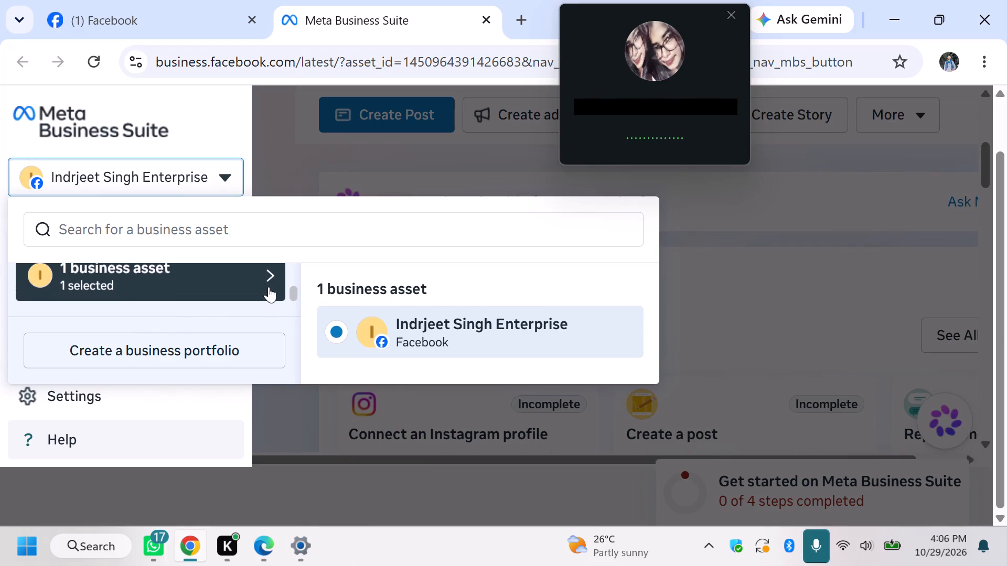
click(271, 275)
click(376, 301)
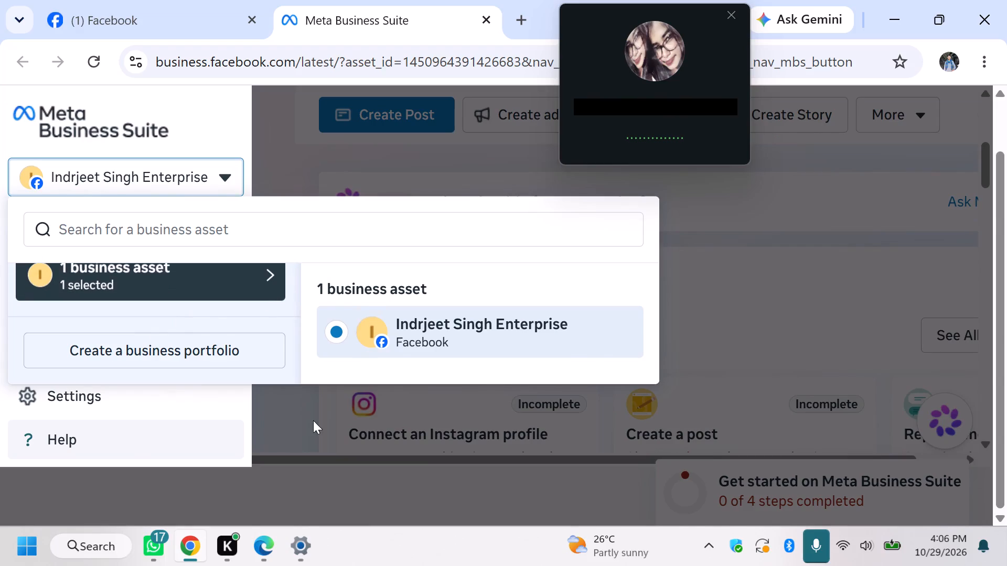
click(313, 420)
Look through the Meta Business Suite navigation entries from Home and Notifications down to All tools.
scroll(134, 281, up, 7)
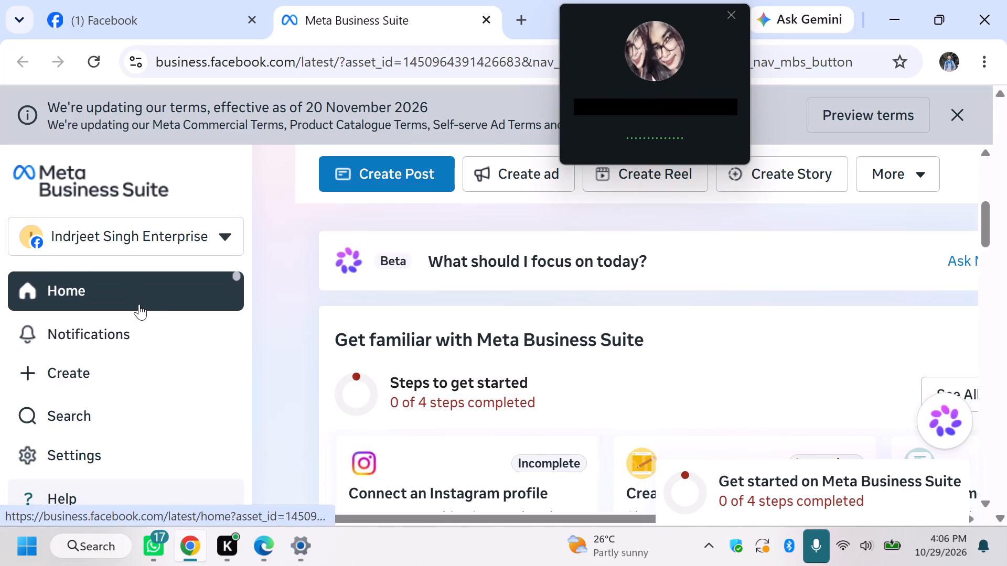
scroll(139, 304, up, 3)
scroll(139, 305, down, 3)
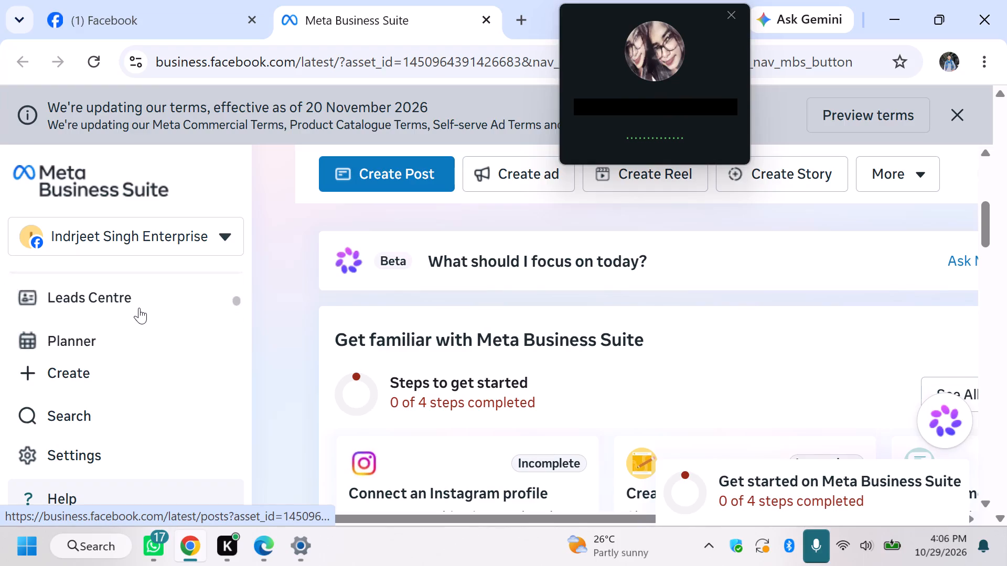
scroll(139, 308, down, 4)
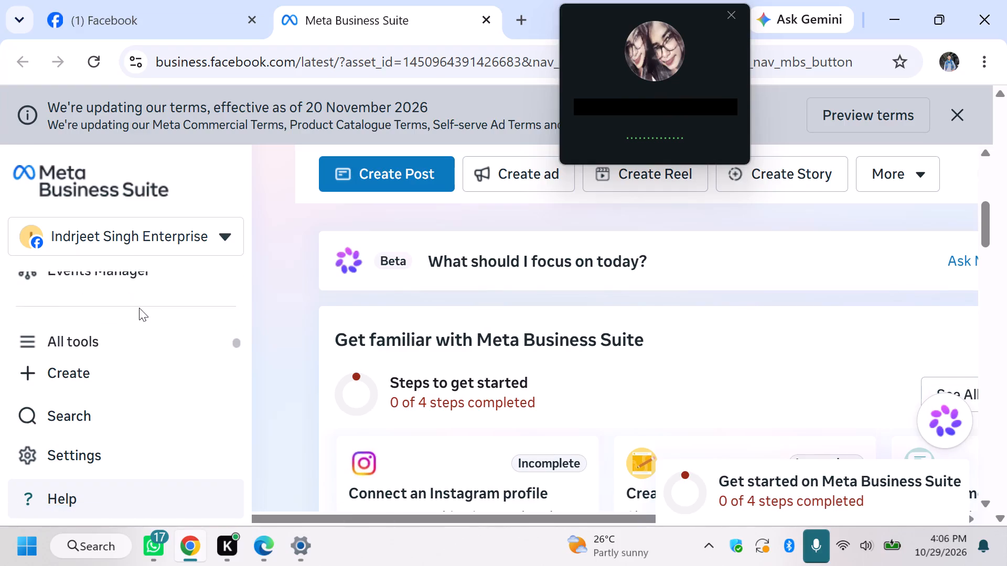
scroll(139, 308, down, 3)
scroll(109, 442, down, 2)
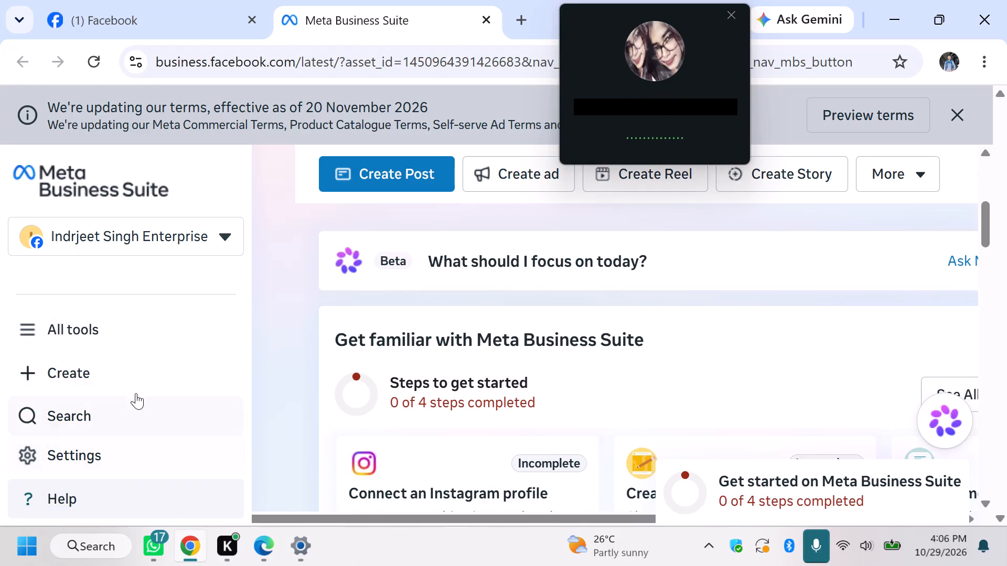
scroll(580, 286, down, 2)
Check which profile is logged in to Meta Business Suite.
scroll(580, 286, up, 6)
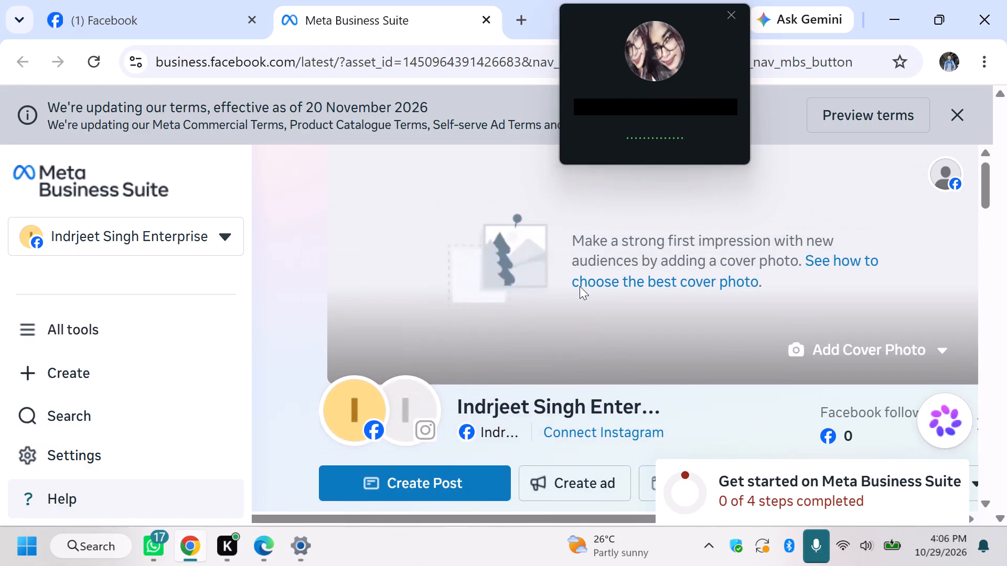
scroll(580, 286, up, 5)
click(952, 180)
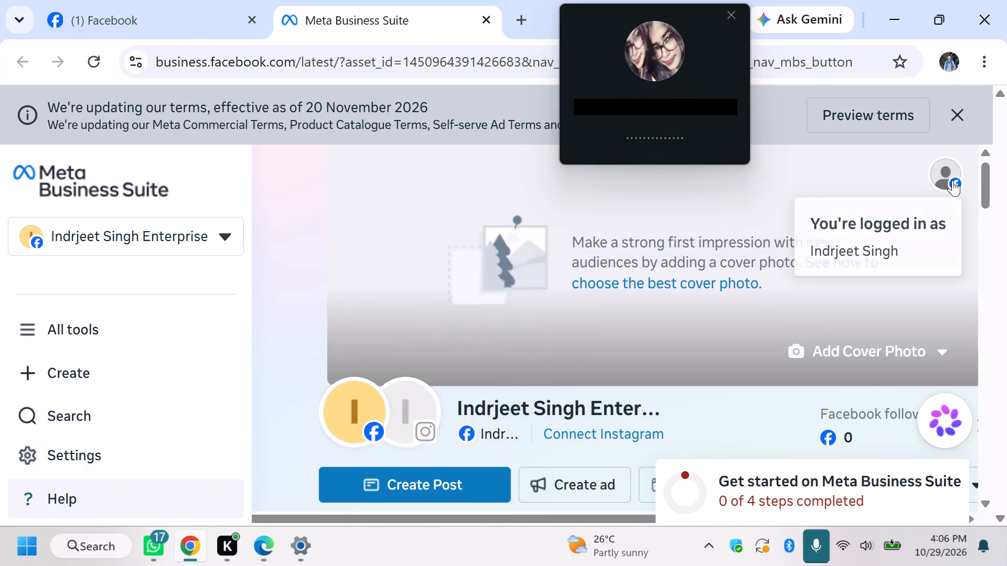
click(488, 288)
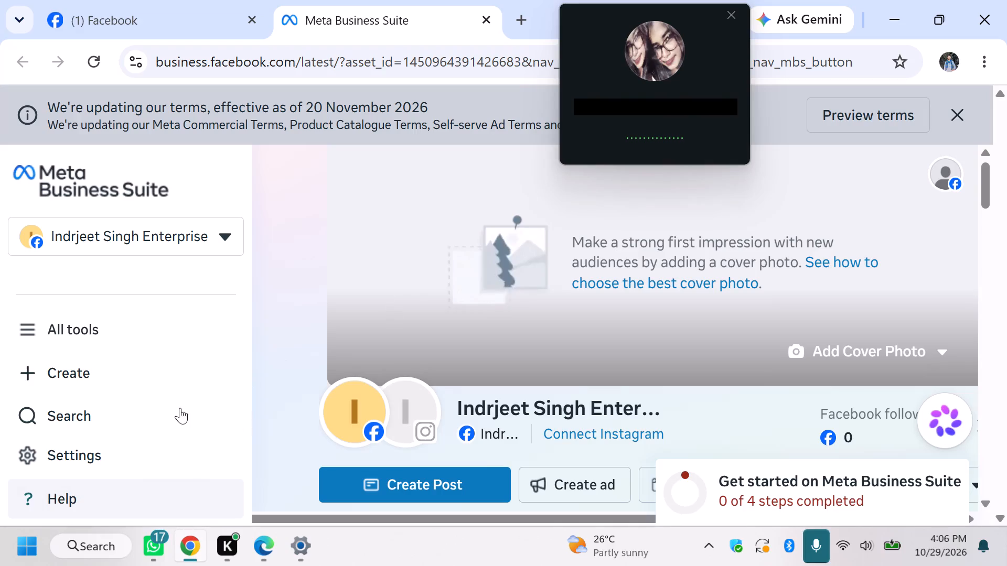
scroll(117, 423, down, 2)
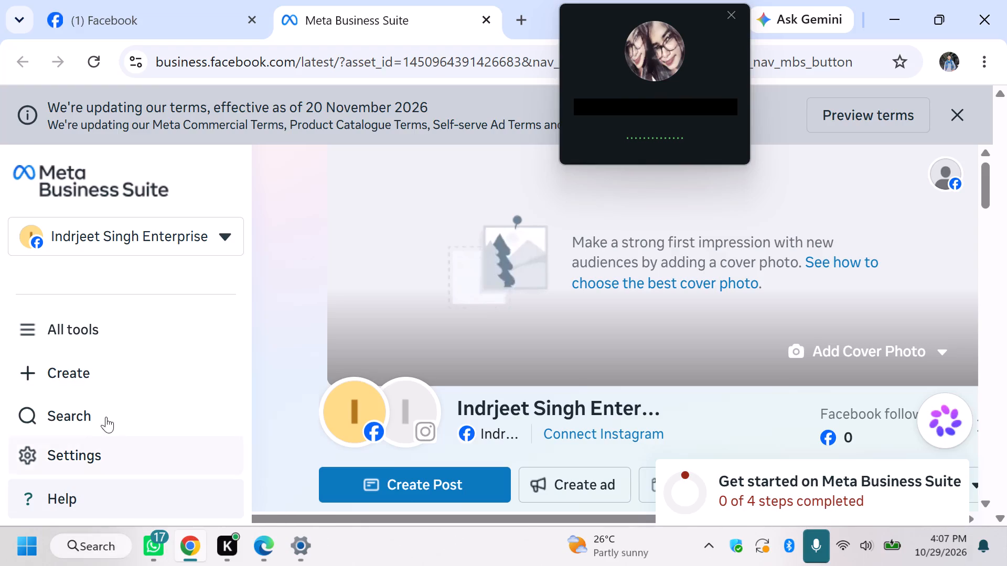
Review the business asset switcher and its business portfolio option, and close it.
click(209, 236)
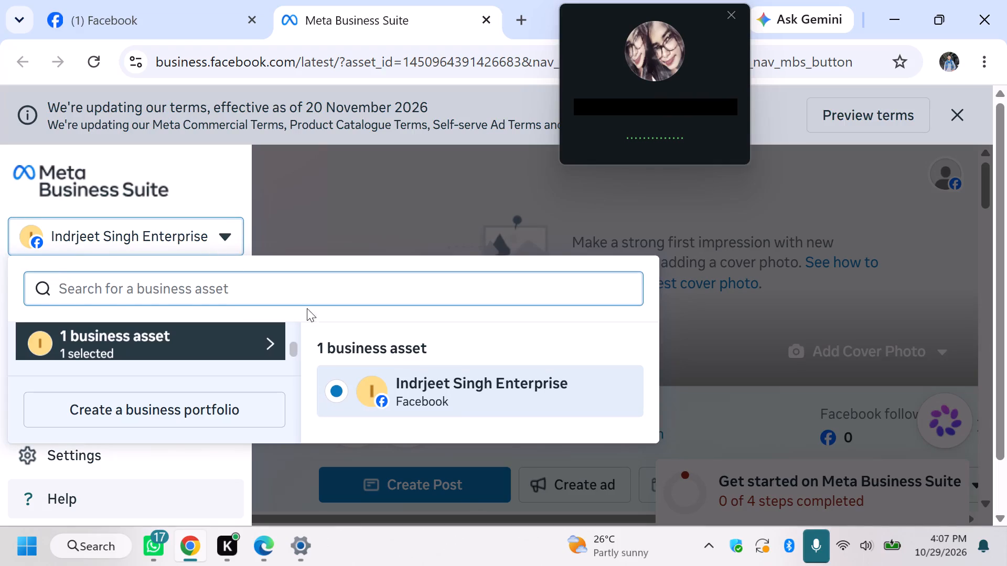
scroll(398, 367, down, 2)
click(352, 342)
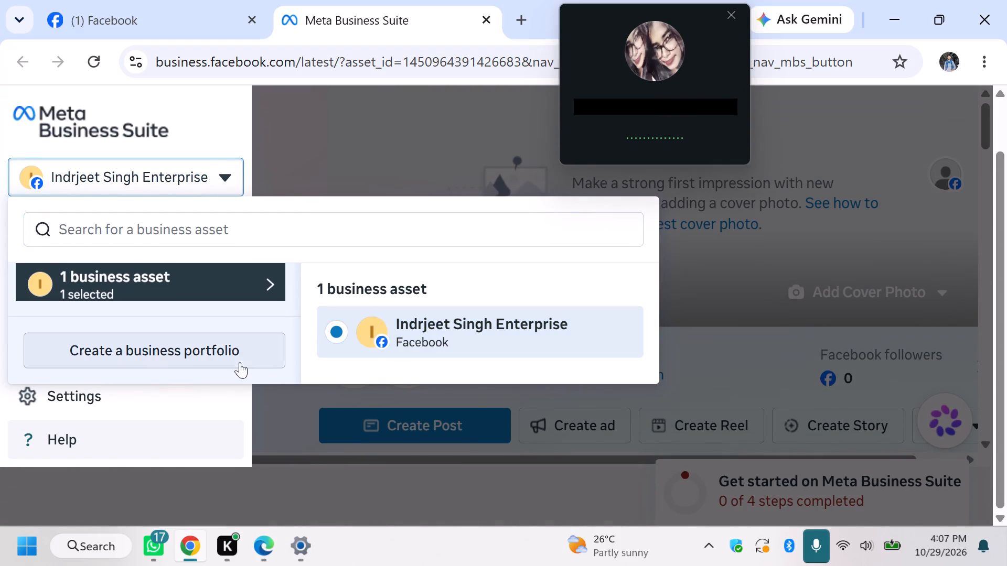
click(332, 115)
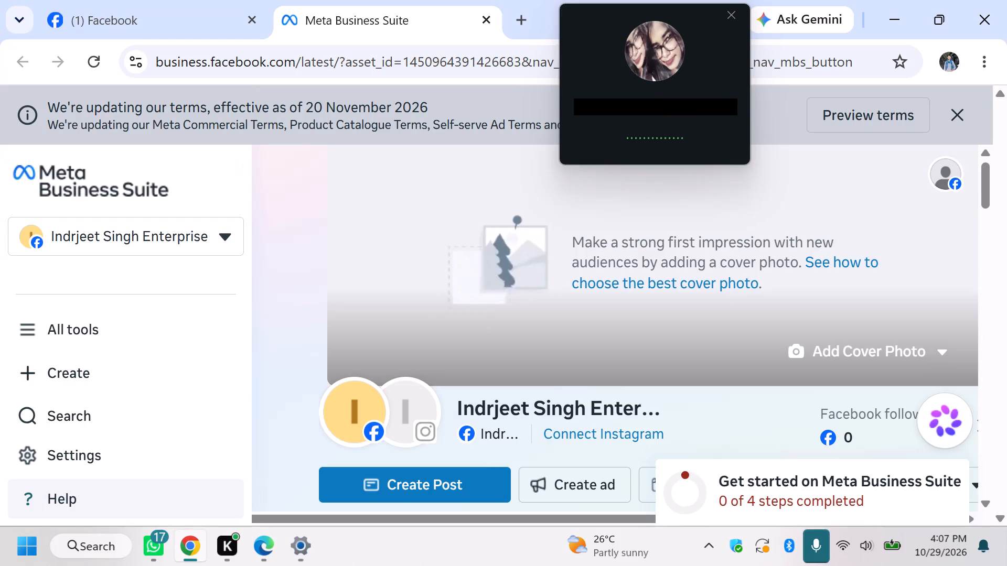
Review the home page sections down to the business portfolio features and return to the page header.
scroll(533, 374, down, 9)
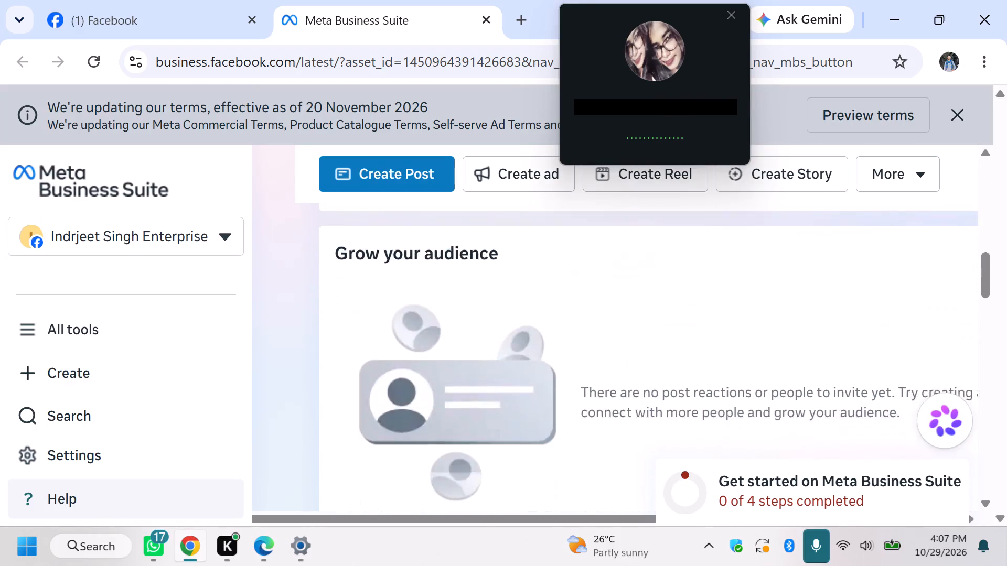
scroll(533, 374, down, 13)
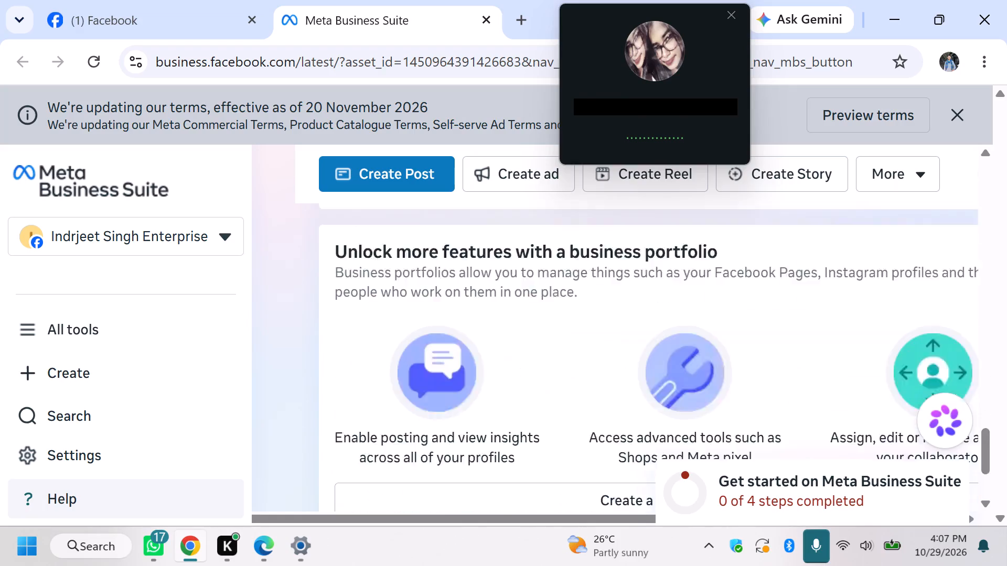
scroll(533, 374, down, 6)
scroll(533, 374, up, 16)
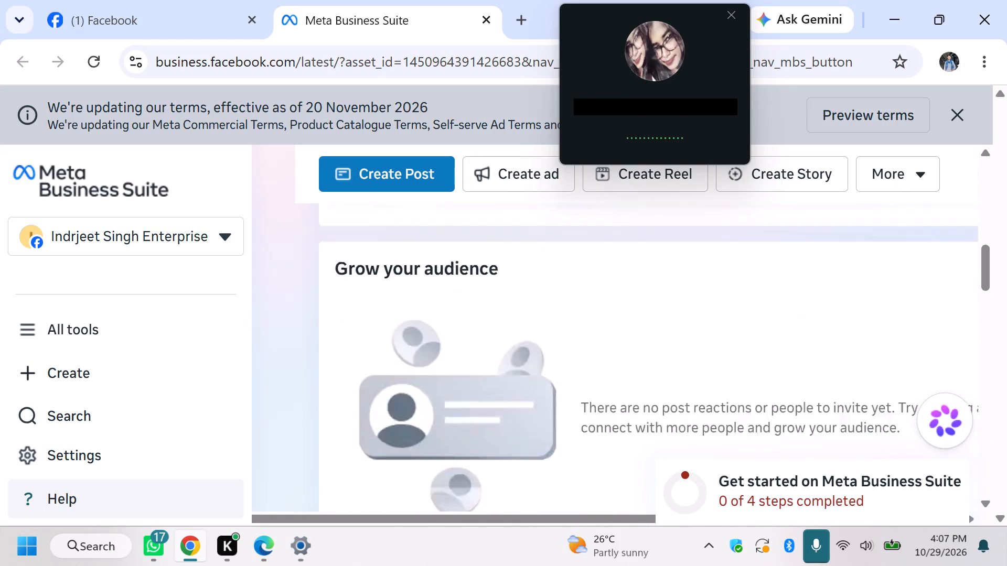
scroll(533, 374, up, 7)
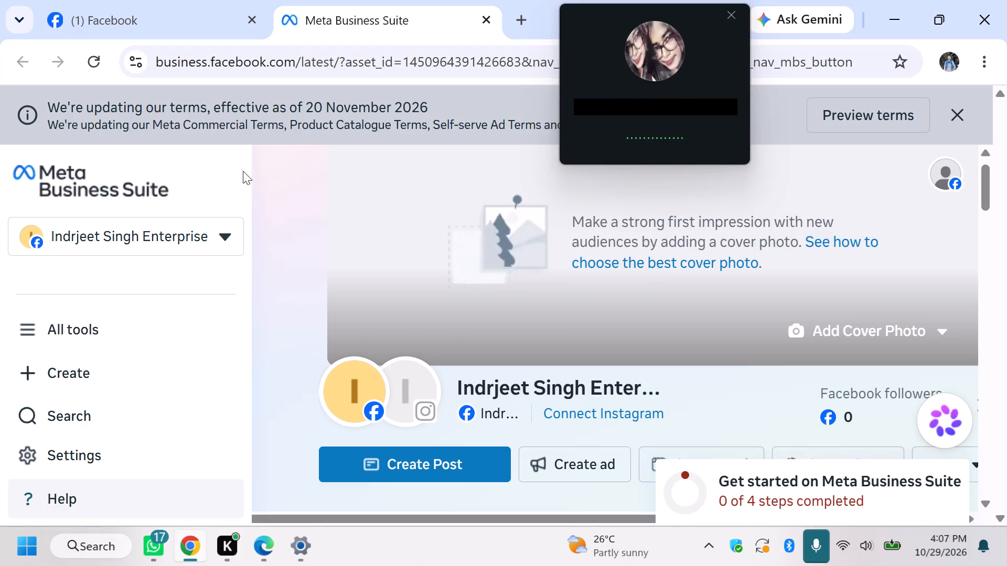
Start creating a business portfolio from the business asset switcher.
click(219, 227)
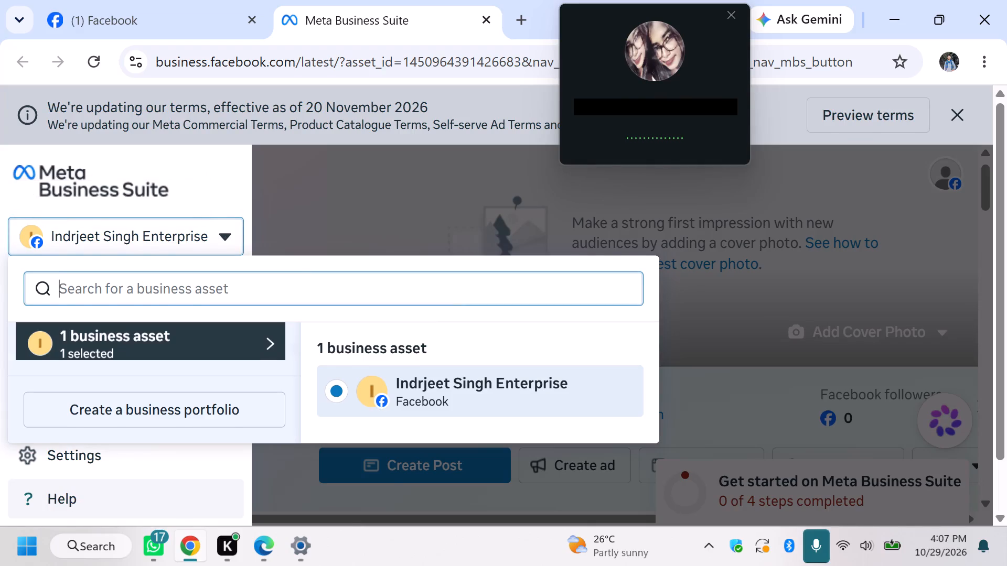
scroll(402, 307, down, 1)
scroll(437, 318, up, 1)
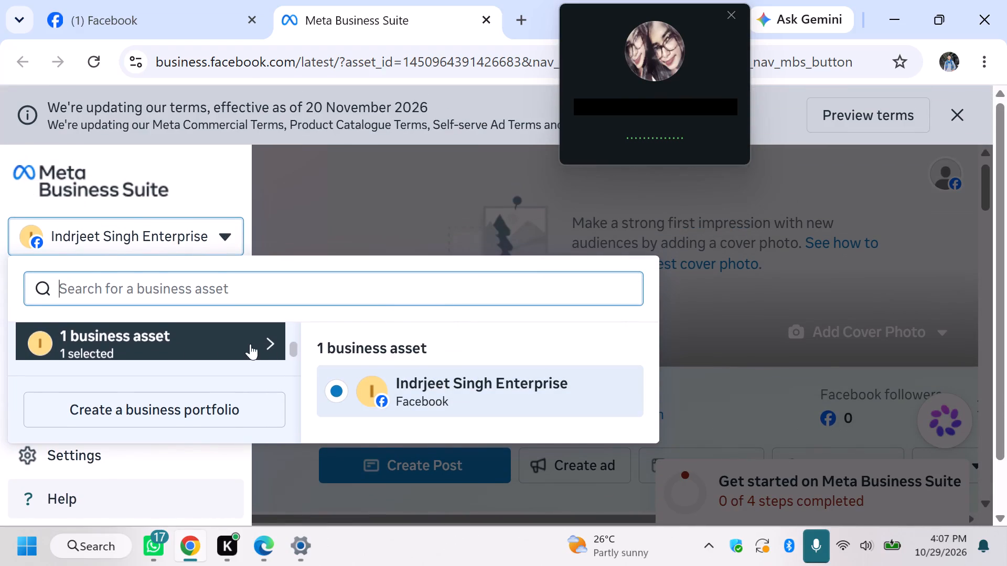
scroll(211, 350, down, 2)
scroll(480, 343, up, 2)
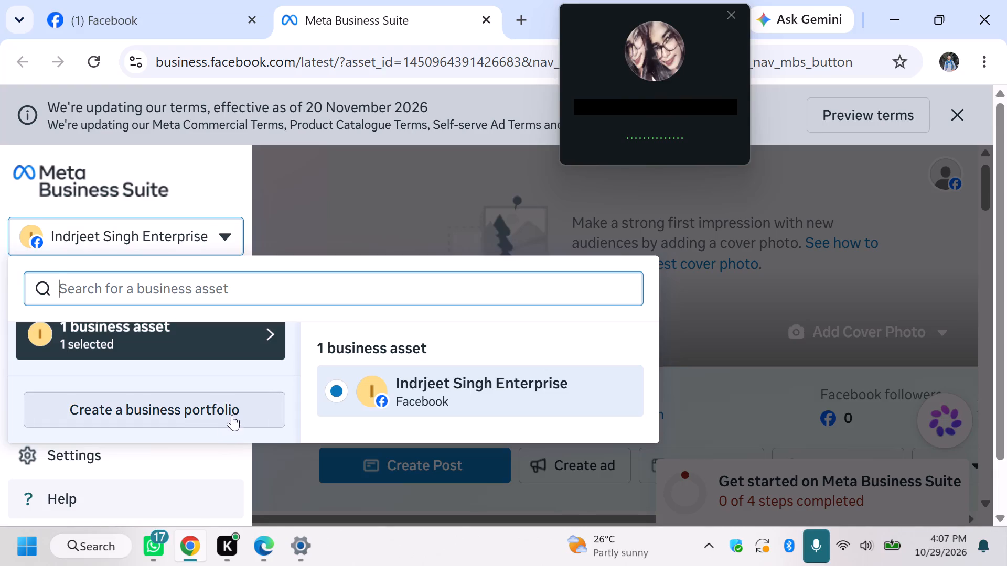
click(218, 411)
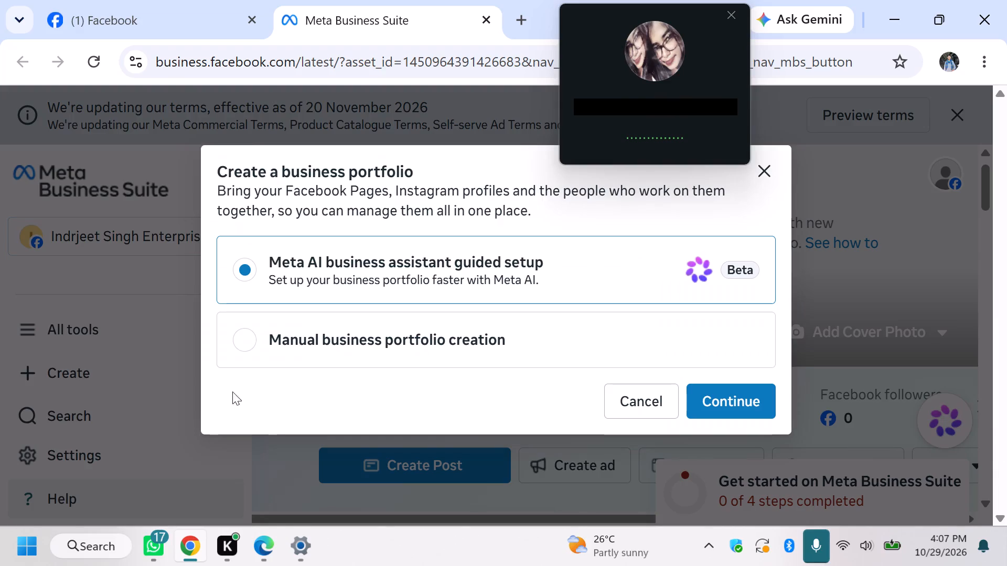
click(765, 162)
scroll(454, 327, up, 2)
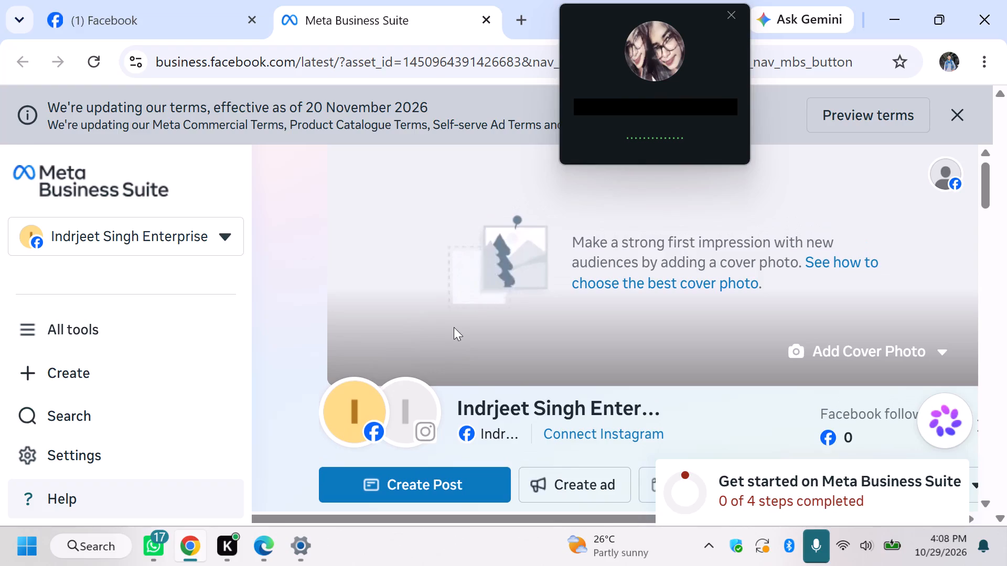
Look through the home page's getting-started section and examine the business assets available for the enterprise page.
scroll(404, 354, down, 1)
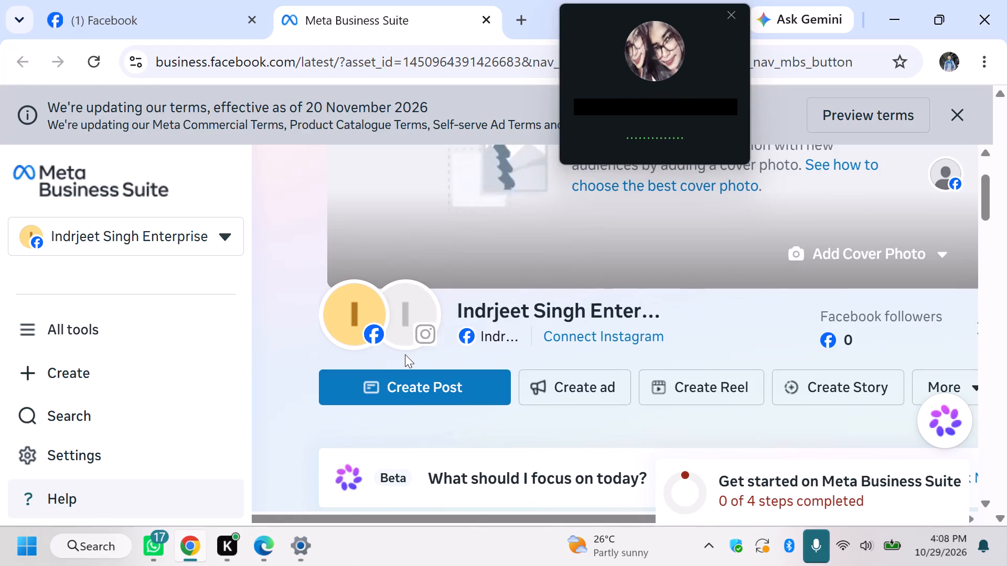
scroll(405, 354, down, 3)
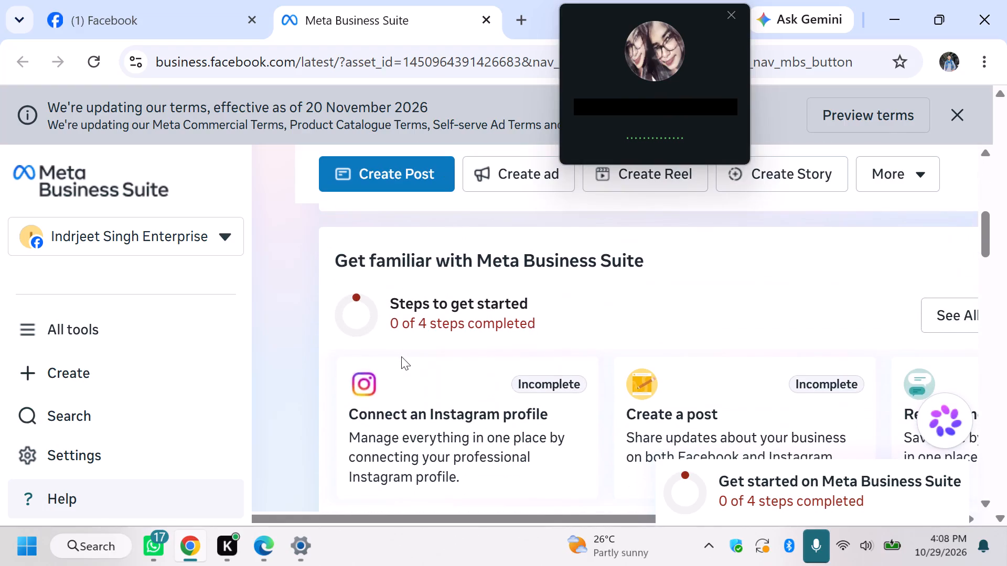
click(217, 231)
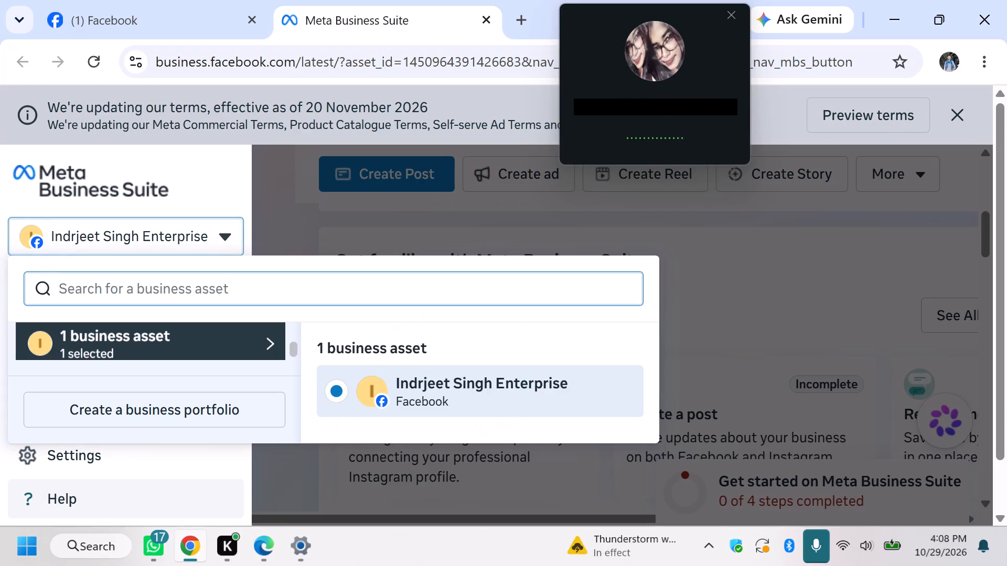
scroll(451, 399, down, 2)
scroll(409, 383, up, 2)
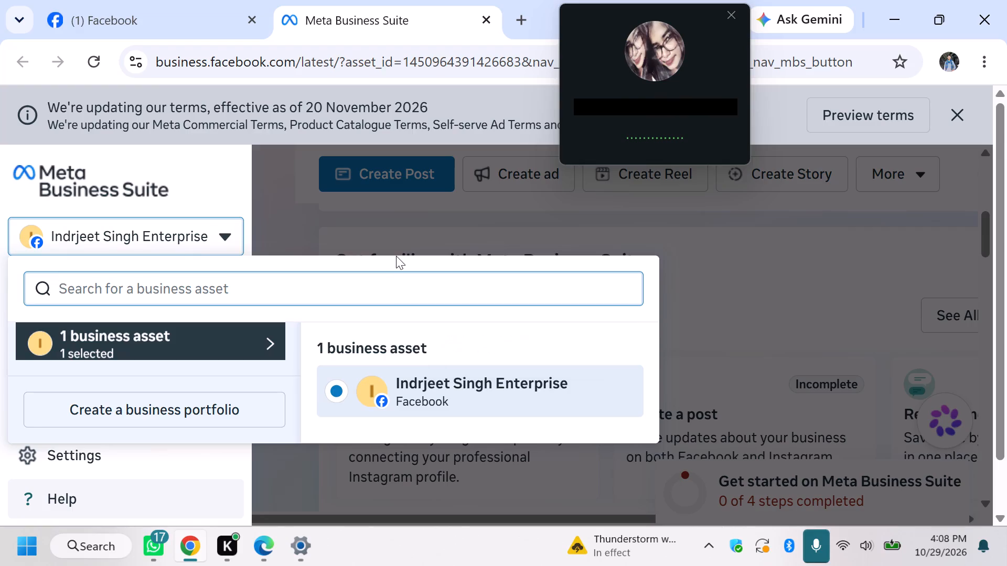
click(308, 215)
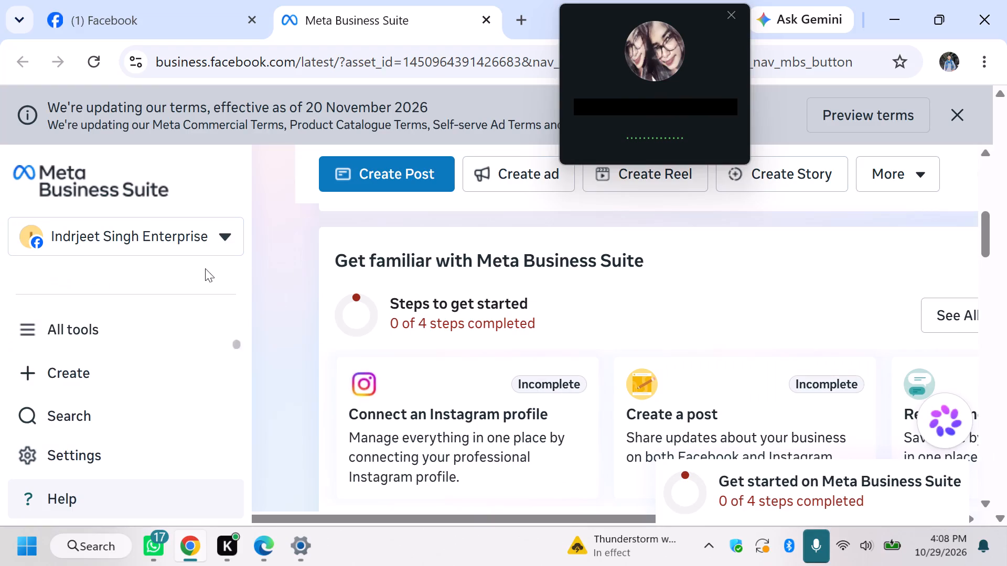
click(221, 235)
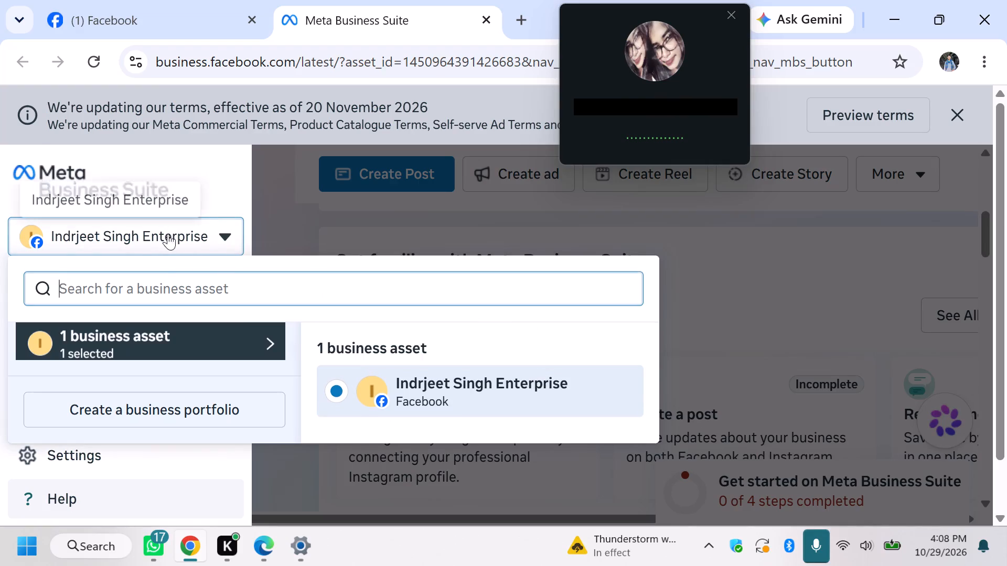
scroll(194, 344, down, 1)
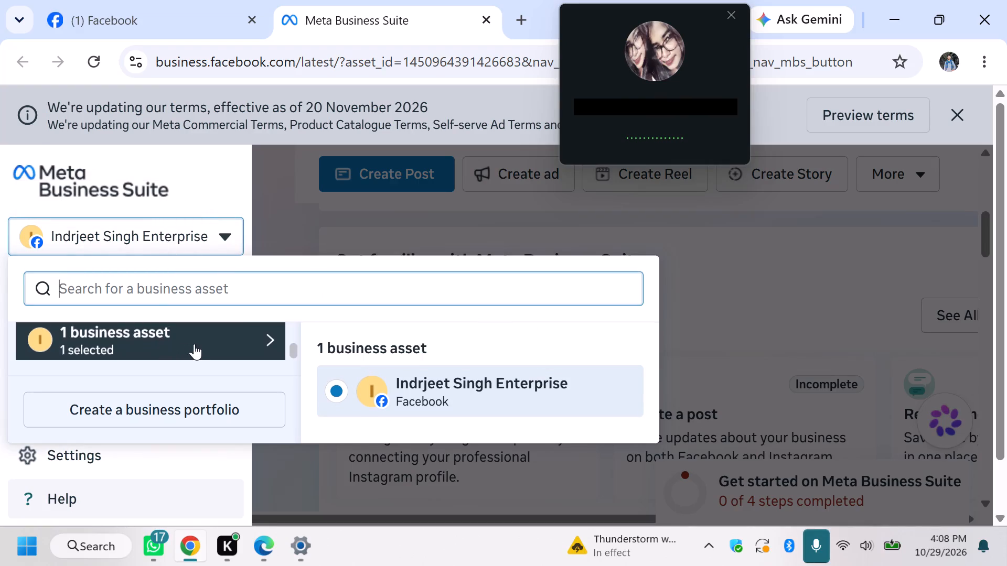
click(269, 334)
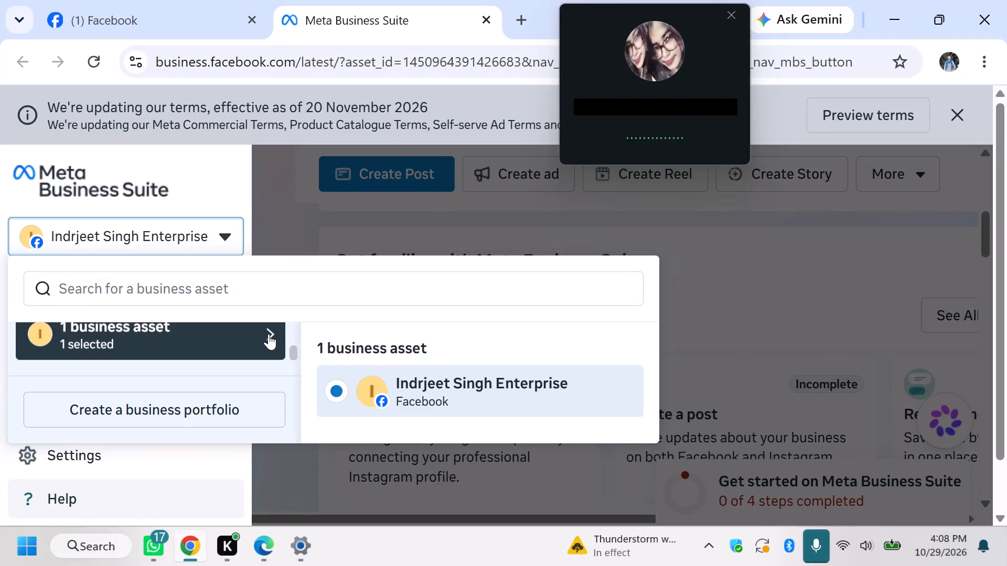
click(280, 233)
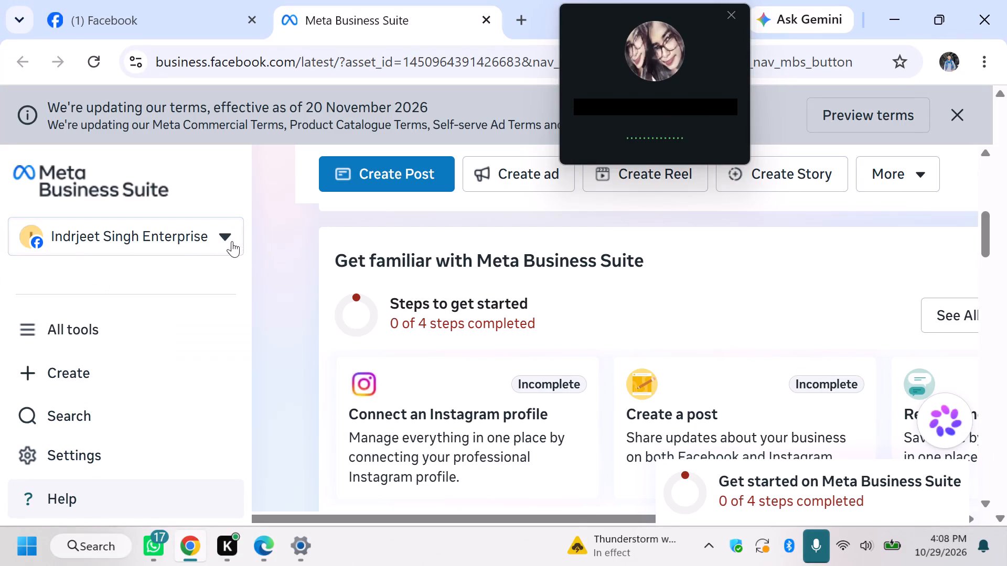
Start creating a business portfolio from the enterprise page's business asset list.
click(230, 238)
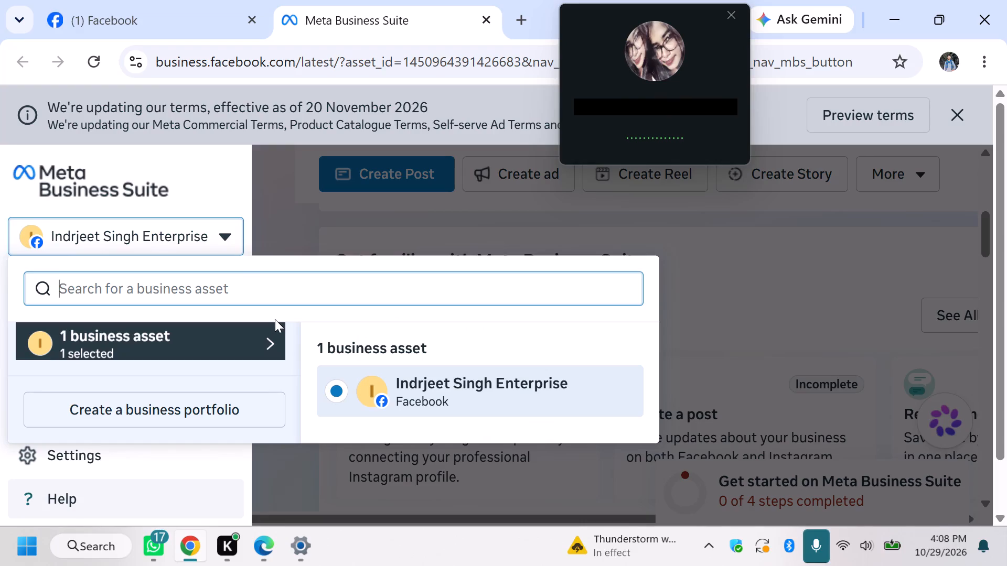
click(203, 411)
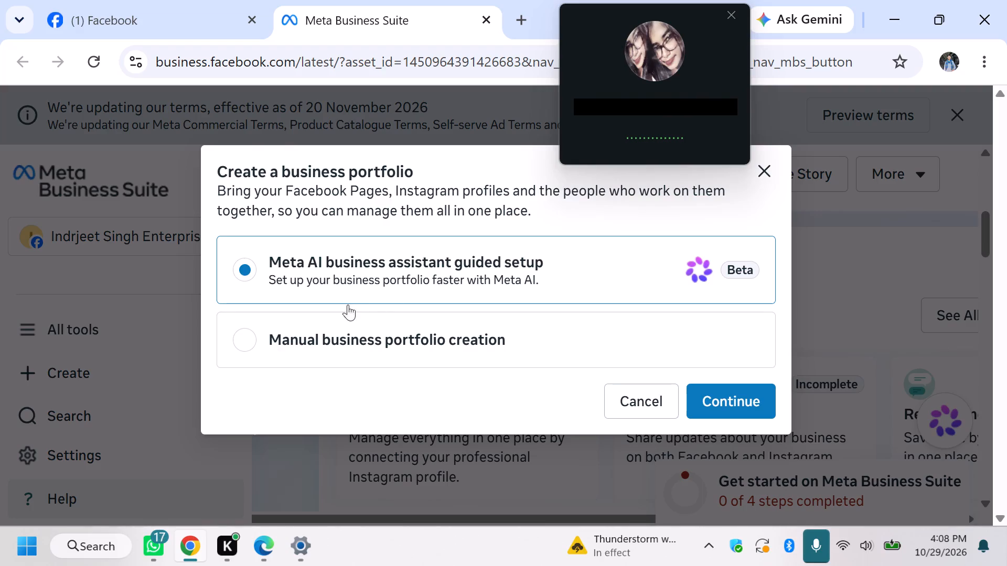
Preview the name and contact fields of manual business portfolio creation, then reselect the Meta AI guided setup.
click(238, 342)
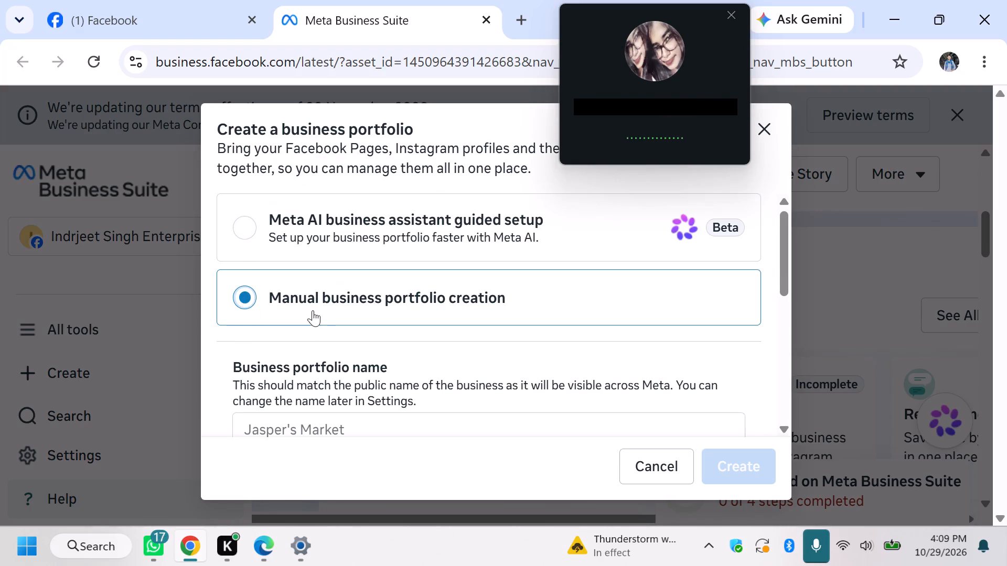
scroll(321, 333, down, 5)
scroll(321, 336, up, 4)
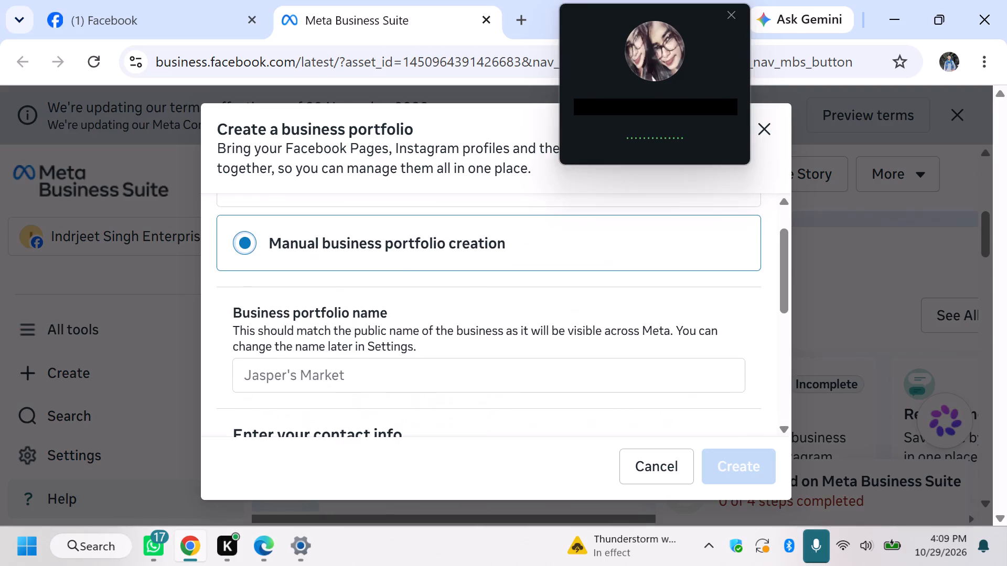
scroll(321, 336, up, 3)
scroll(253, 279, down, 6)
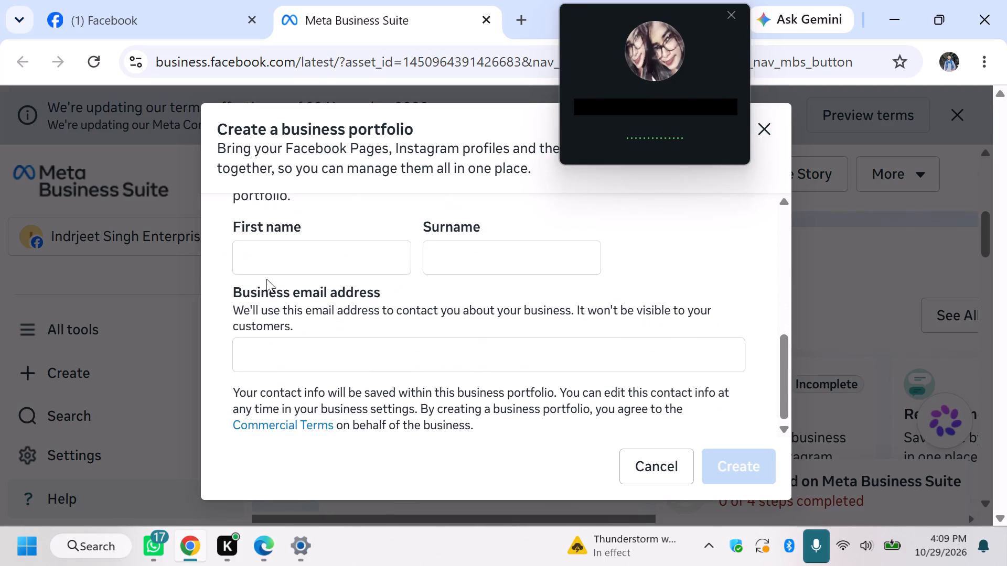
scroll(266, 279, down, 4)
scroll(379, 350, up, 3)
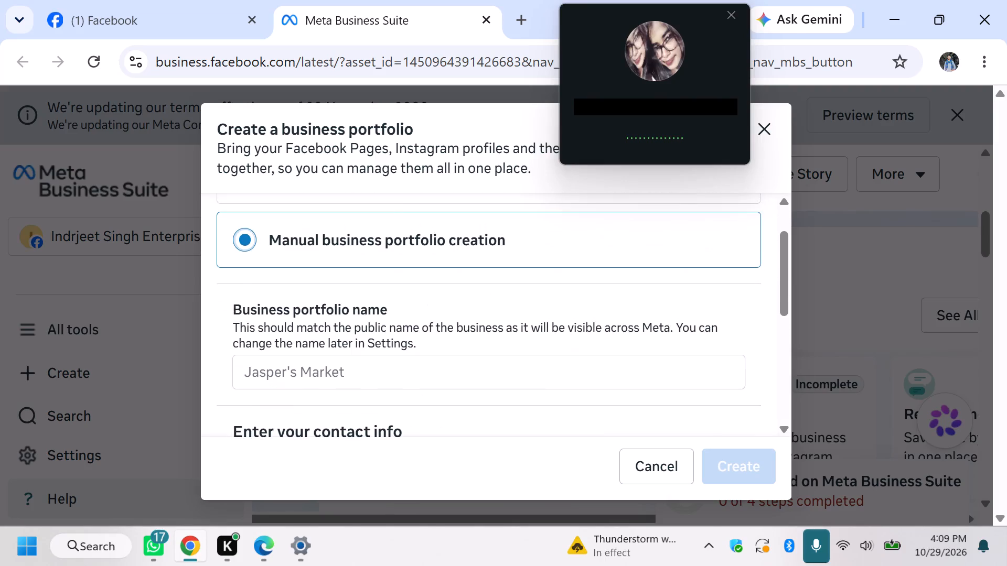
scroll(367, 333, up, 3)
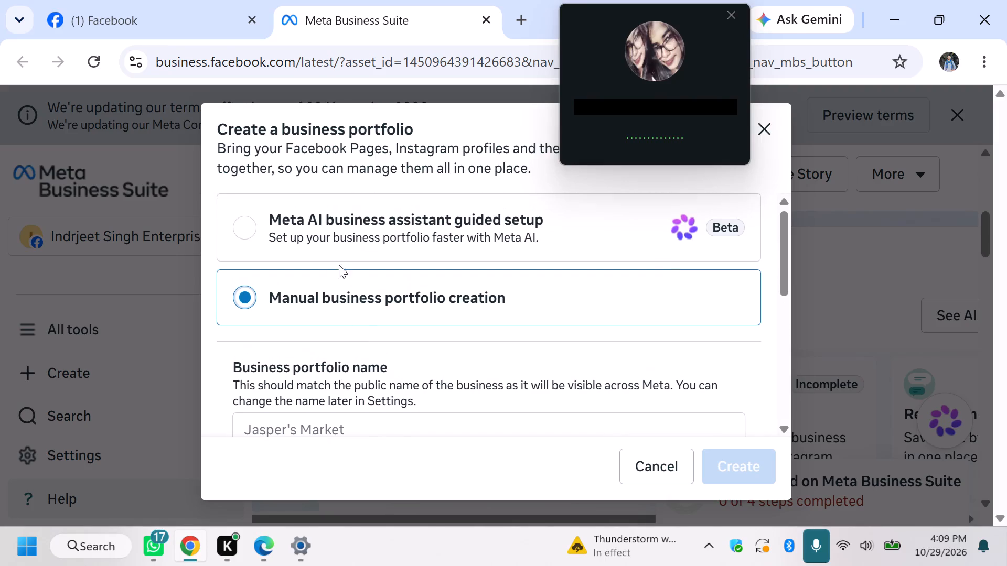
click(241, 228)
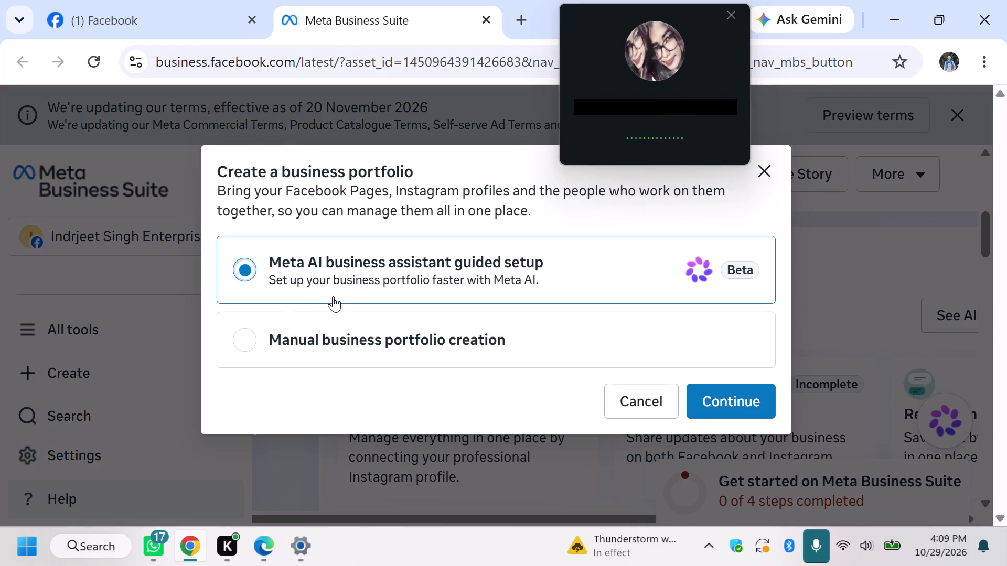
Choose manual business portfolio creation as the setup method.
click(242, 339)
scroll(428, 355, down, 1)
click(300, 329)
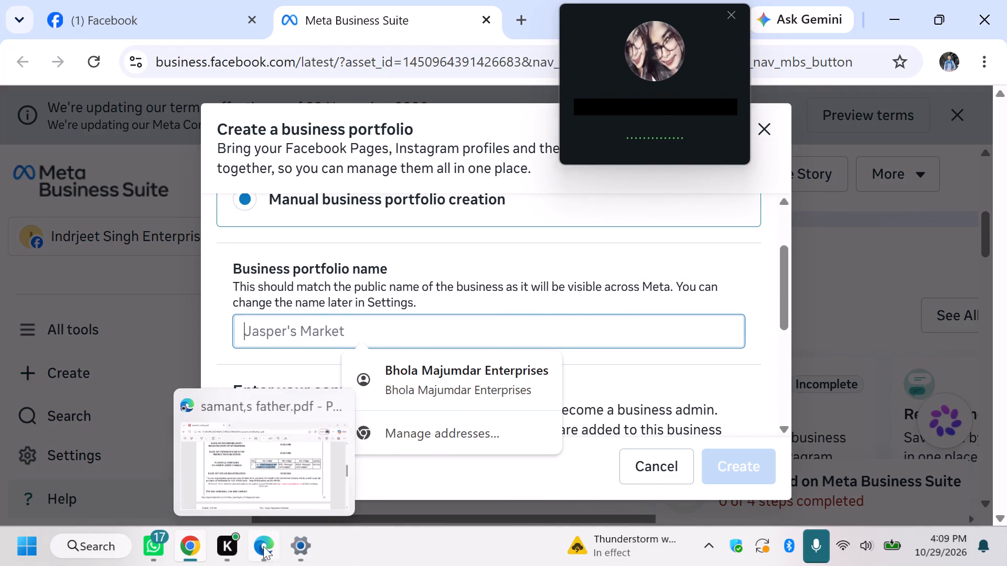
click(256, 463)
scroll(506, 312, up, 4)
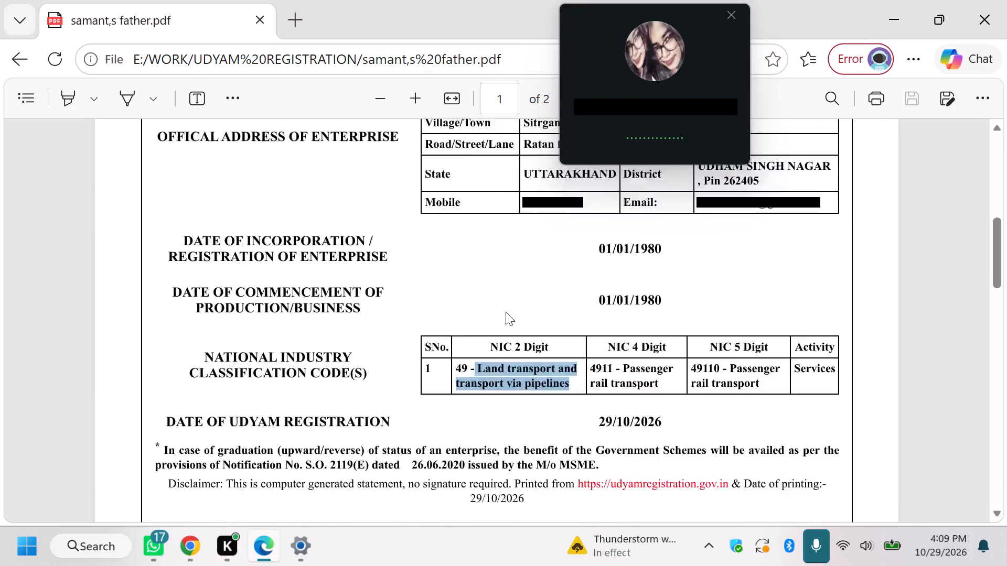
drag(456, 313, 584, 308)
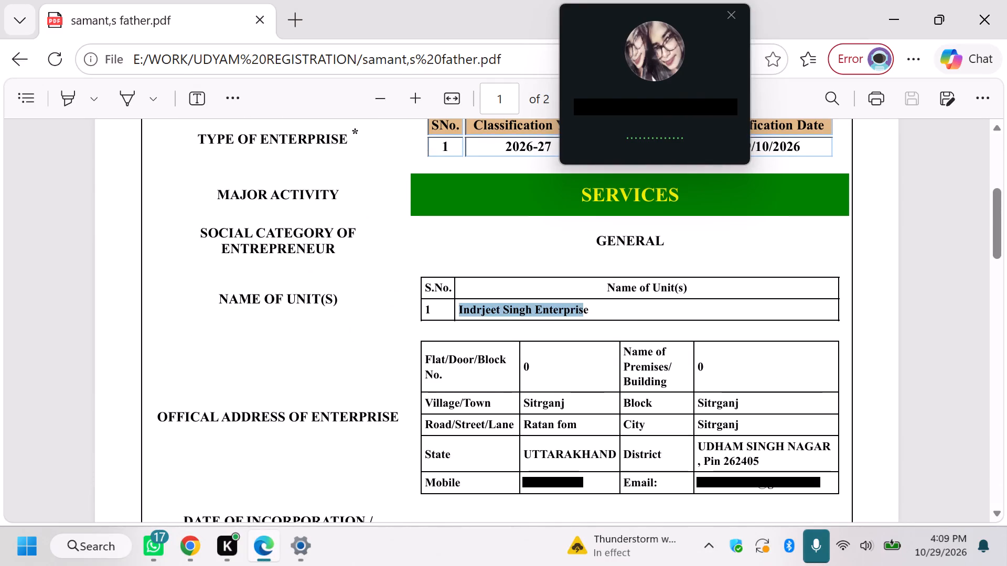
drag(584, 308, 595, 308)
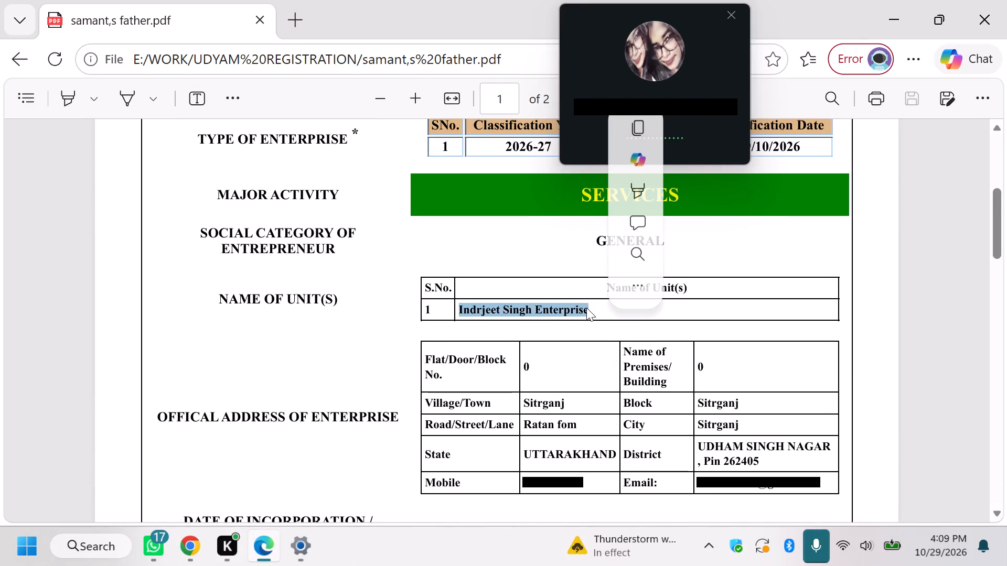
key(ctrl+c)
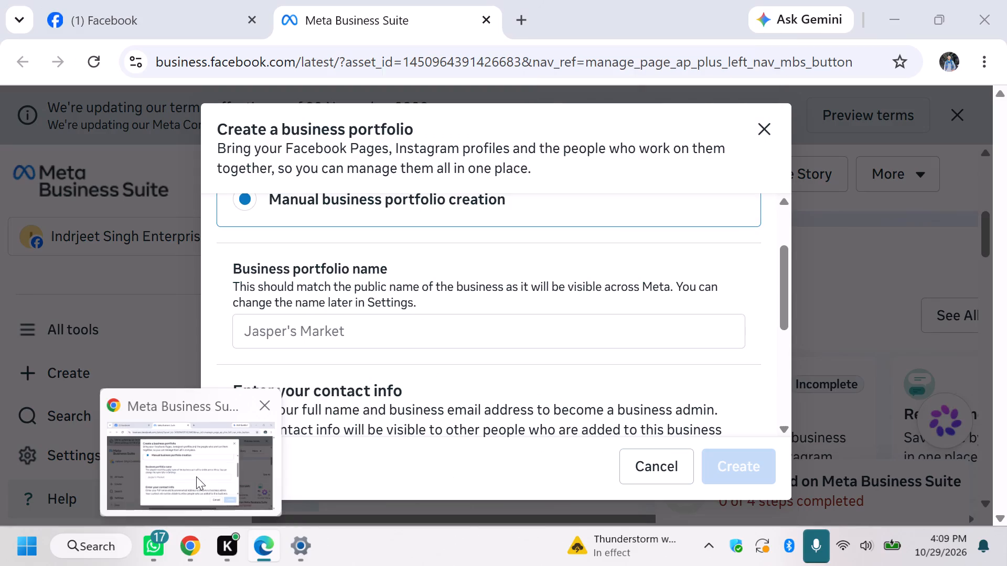
click(196, 476)
scroll(418, 326, up, 1)
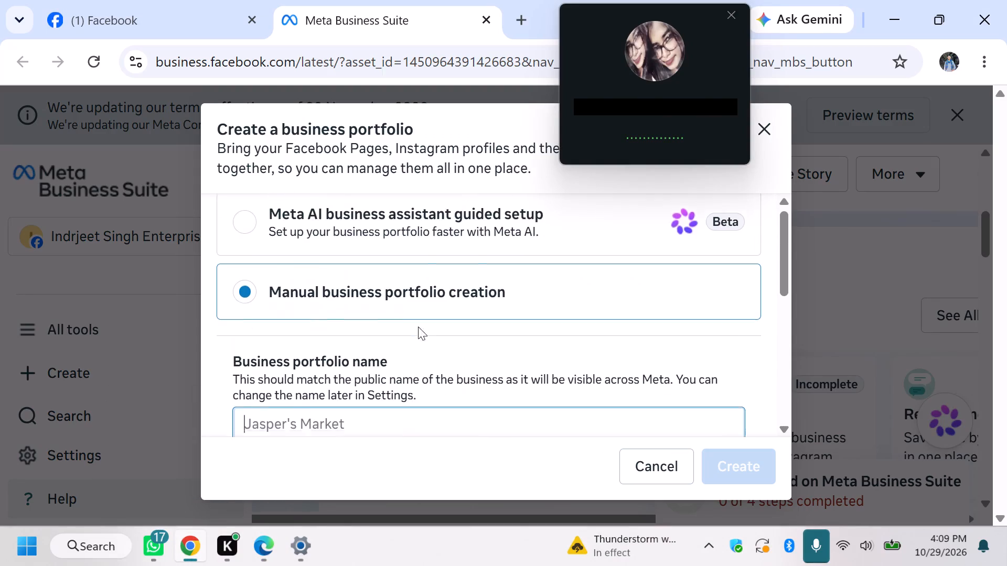
scroll(422, 361, down, 1)
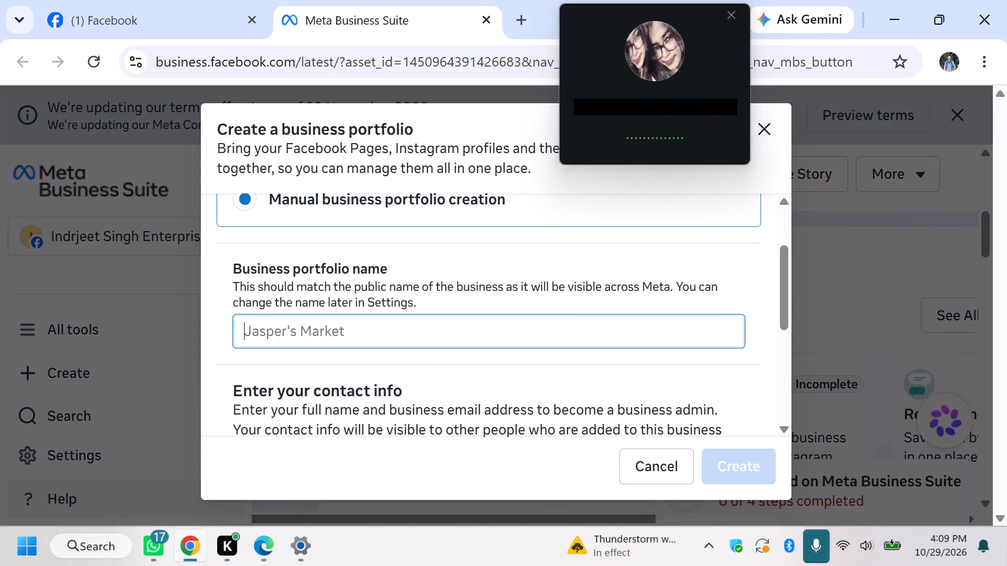
click(357, 333)
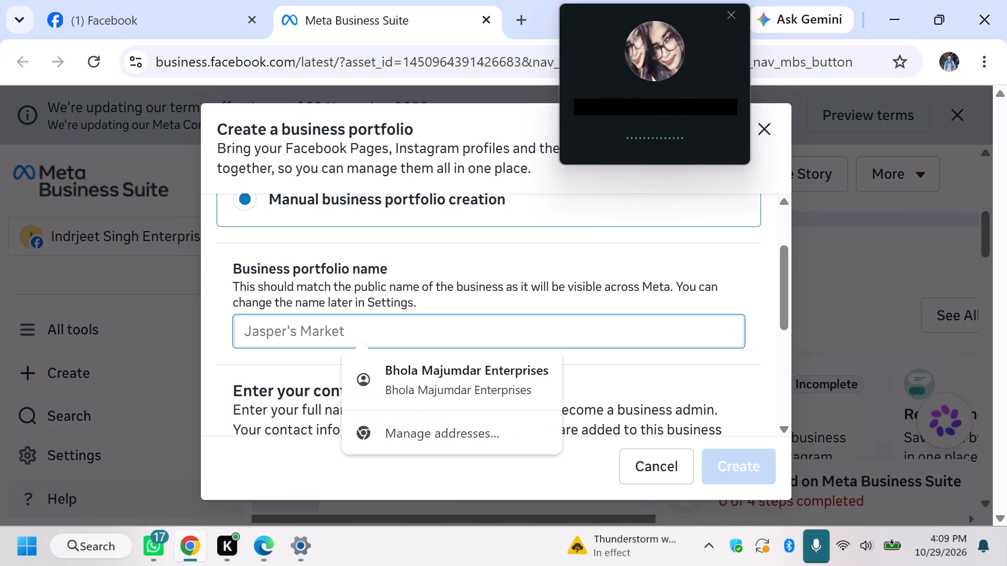
key(ctrl+v)
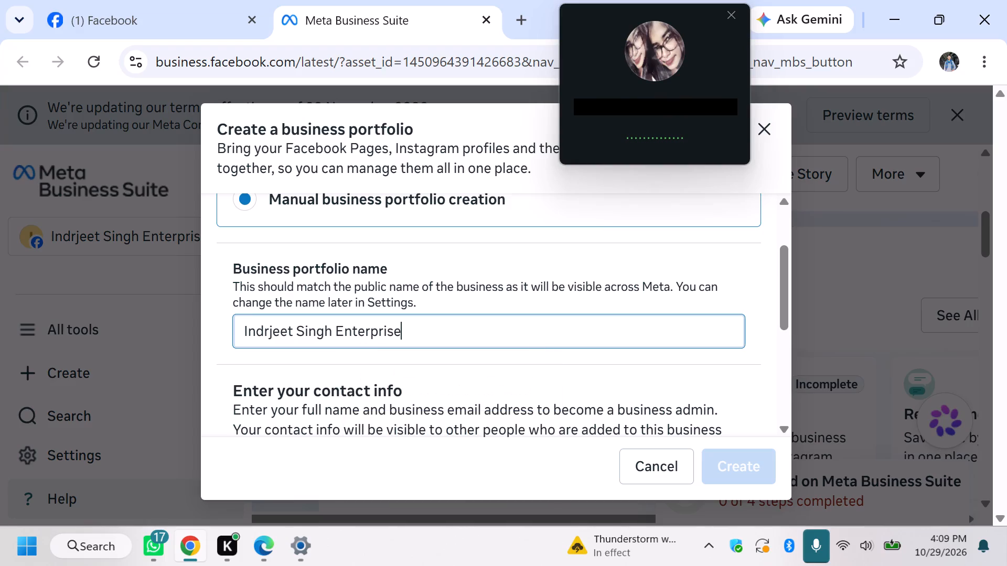
Fill in the contact's first name with the first two words copied from the business portfolio name.
scroll(317, 342, down, 2)
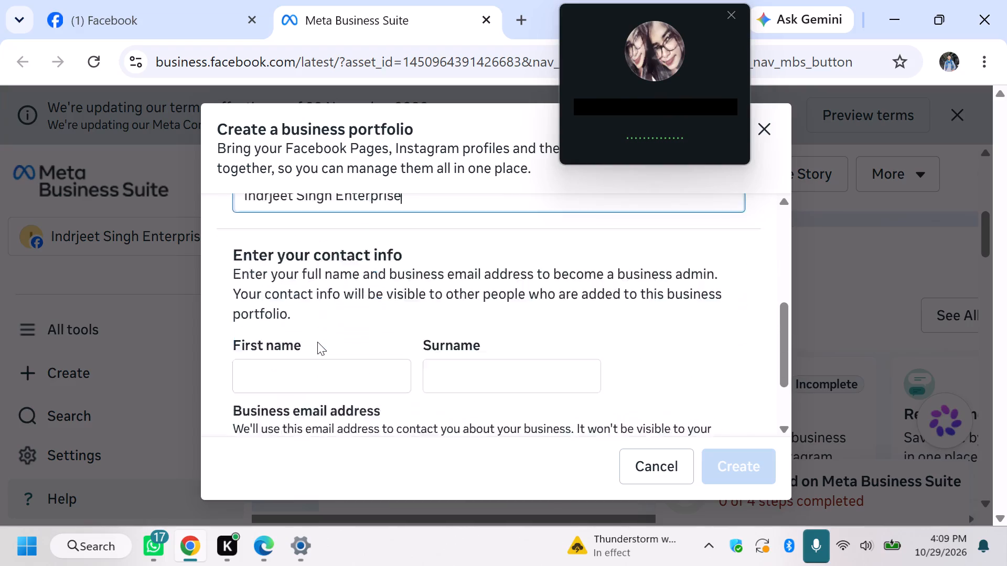
click(309, 309)
scroll(299, 308, down, 1)
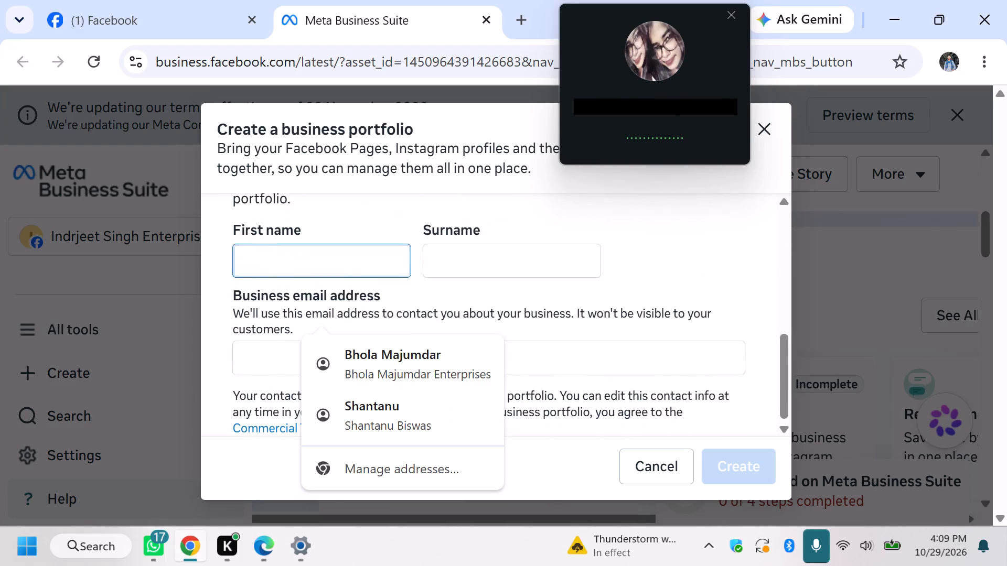
scroll(296, 308, down, 3)
click(305, 261)
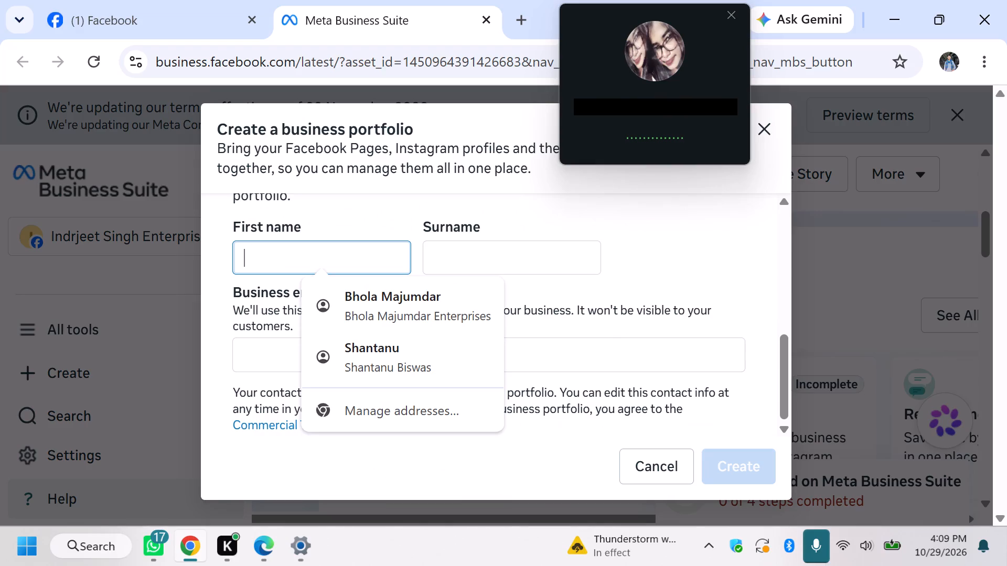
click(263, 254)
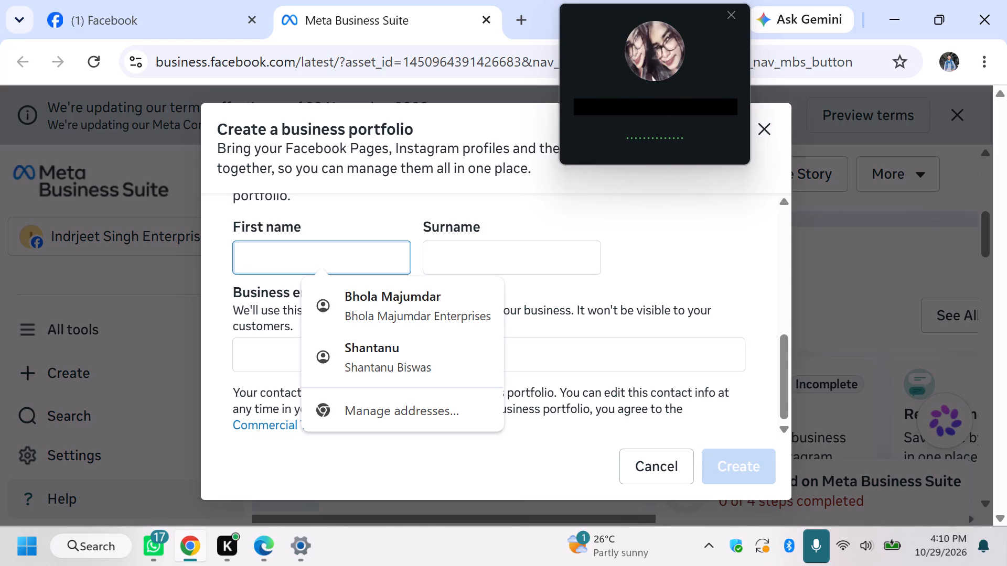
scroll(264, 251, up, 2)
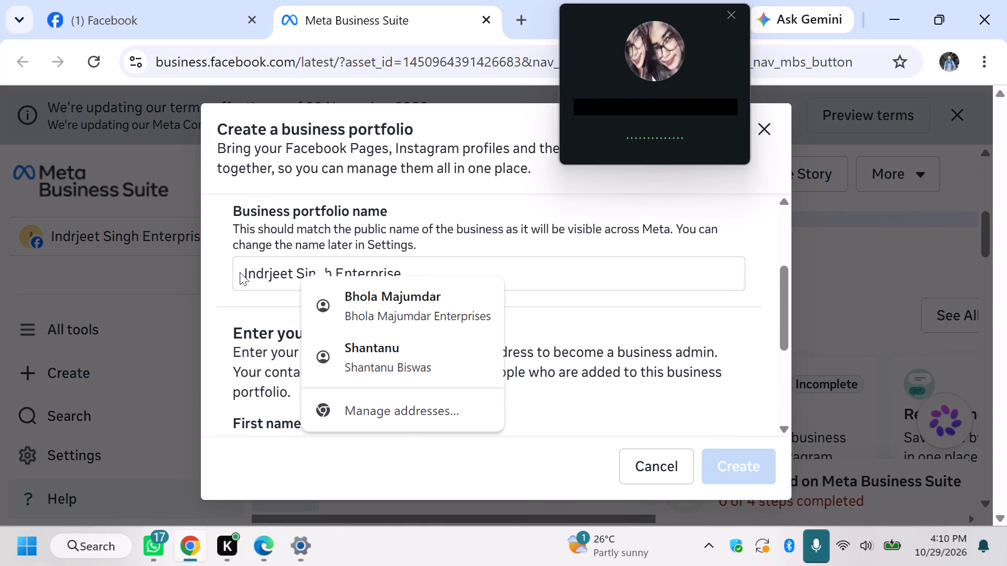
drag(240, 272, 267, 272)
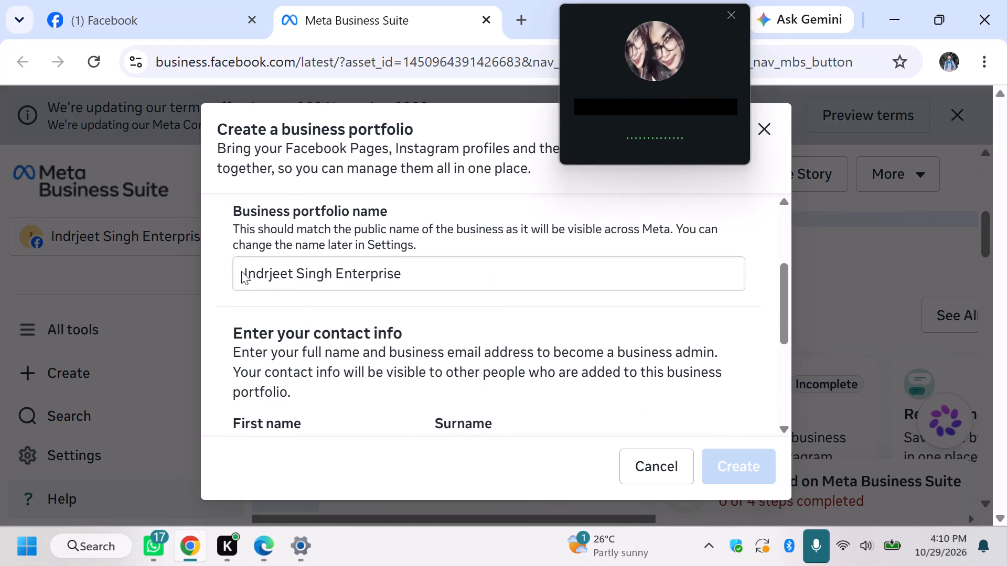
drag(241, 271, 263, 273)
drag(244, 273, 325, 282)
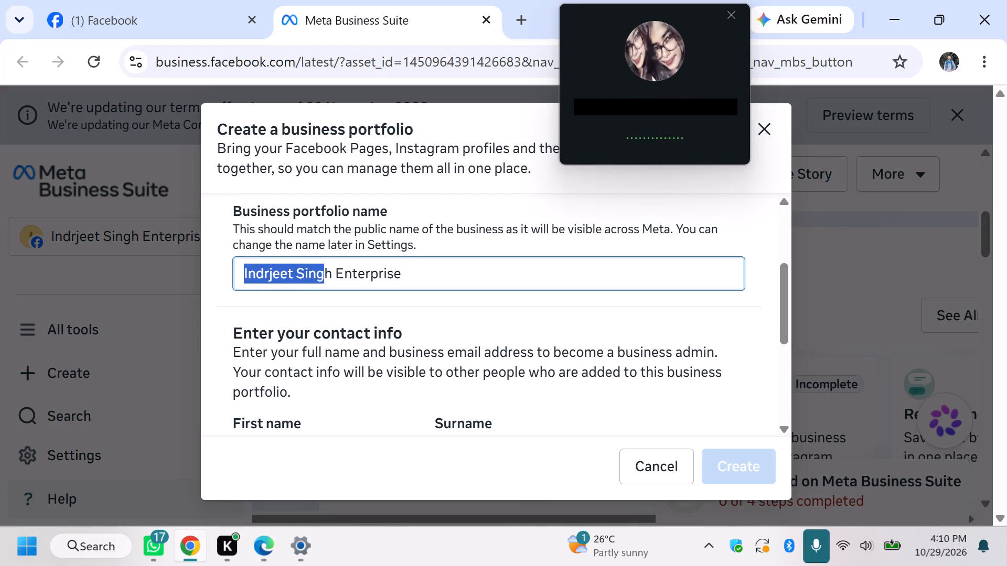
drag(325, 282, 331, 282)
key(ctrl+c)
scroll(285, 411, down, 1)
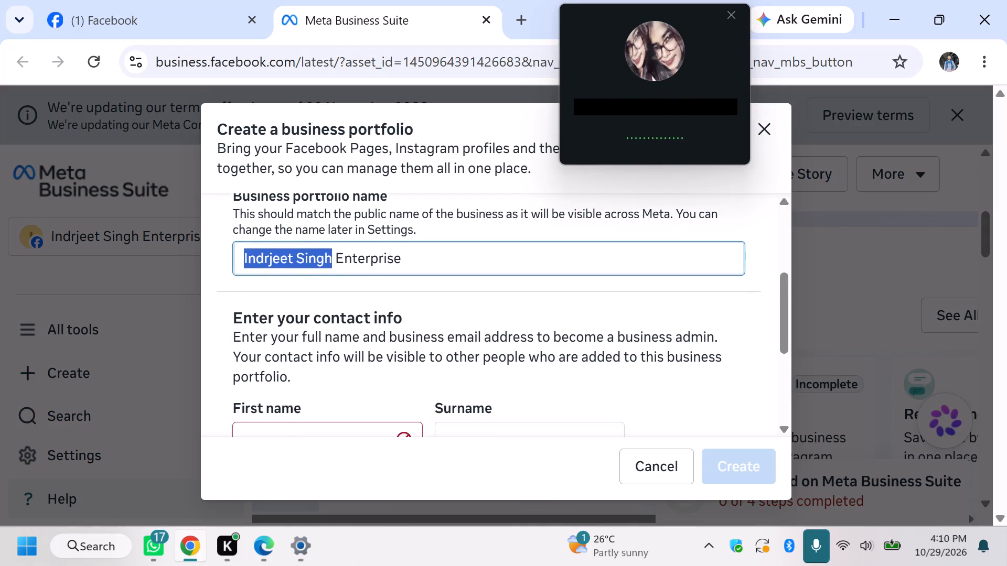
click(284, 367)
key(ctrl+v)
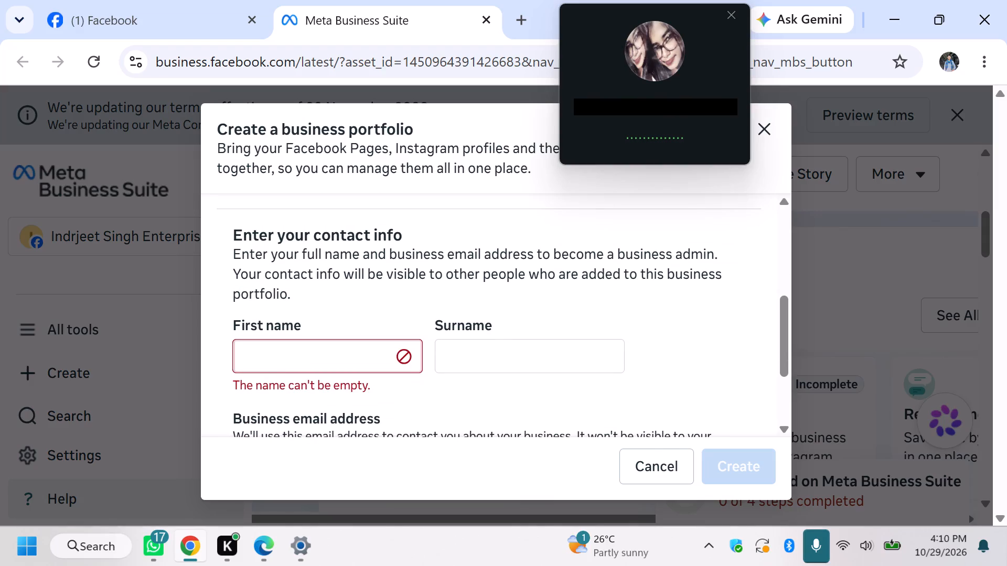
click(293, 357)
key(ctrl+v)
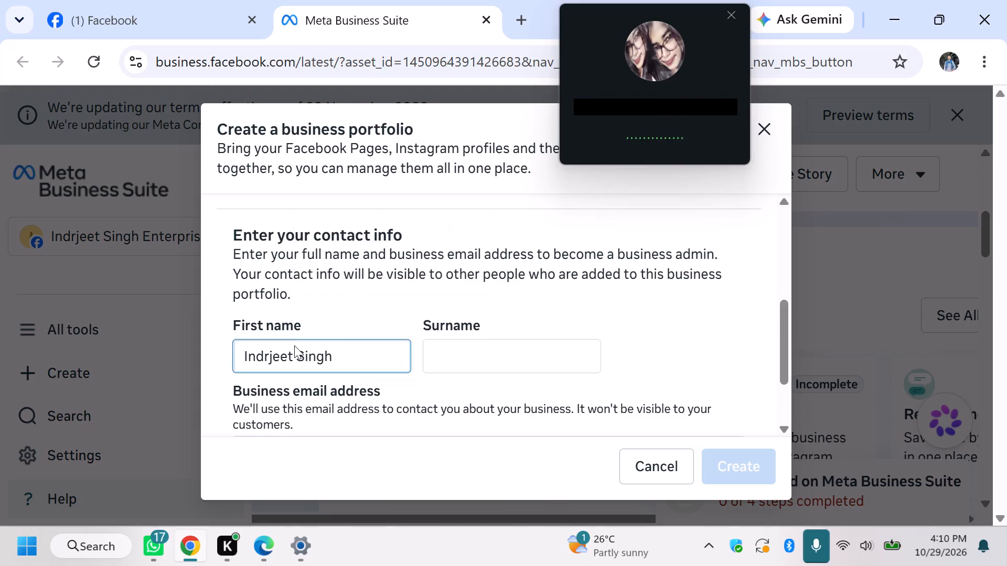
Fill in the contact's surname as Enterprise, copied from the last word of the business portfolio name.
scroll(294, 345, up, 2)
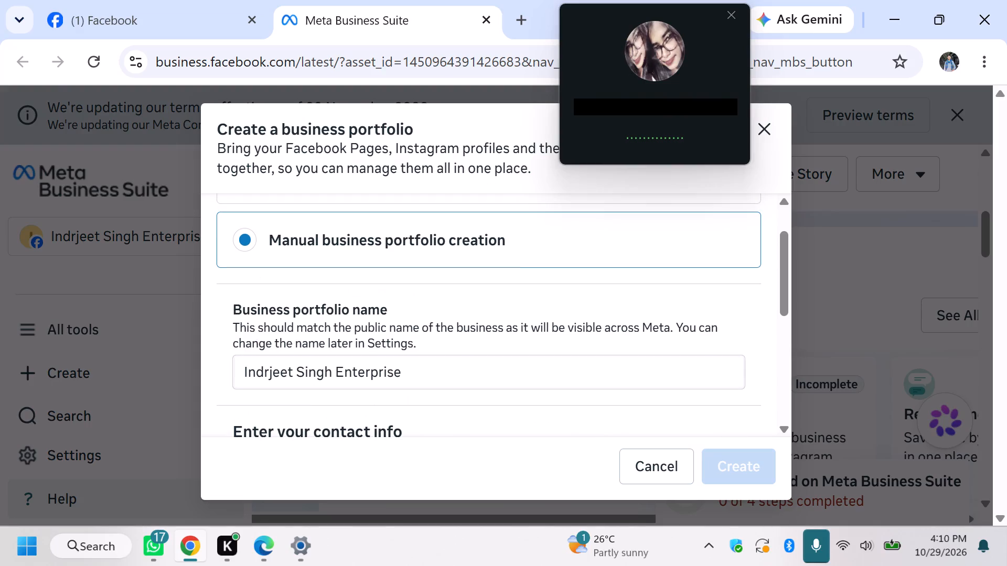
drag(335, 370, 402, 372)
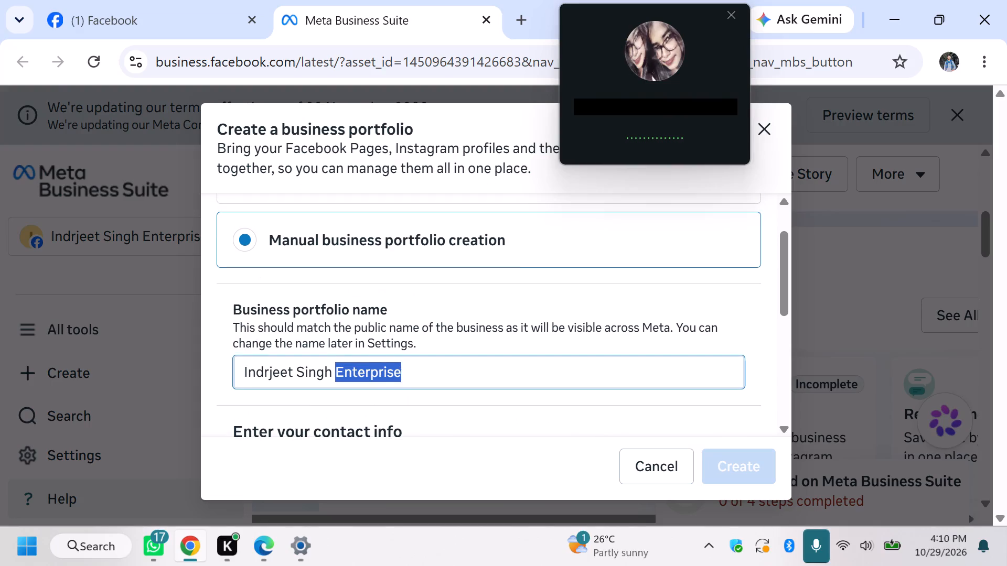
key(ctrl+c)
scroll(417, 386, down, 1)
scroll(466, 396, down, 1)
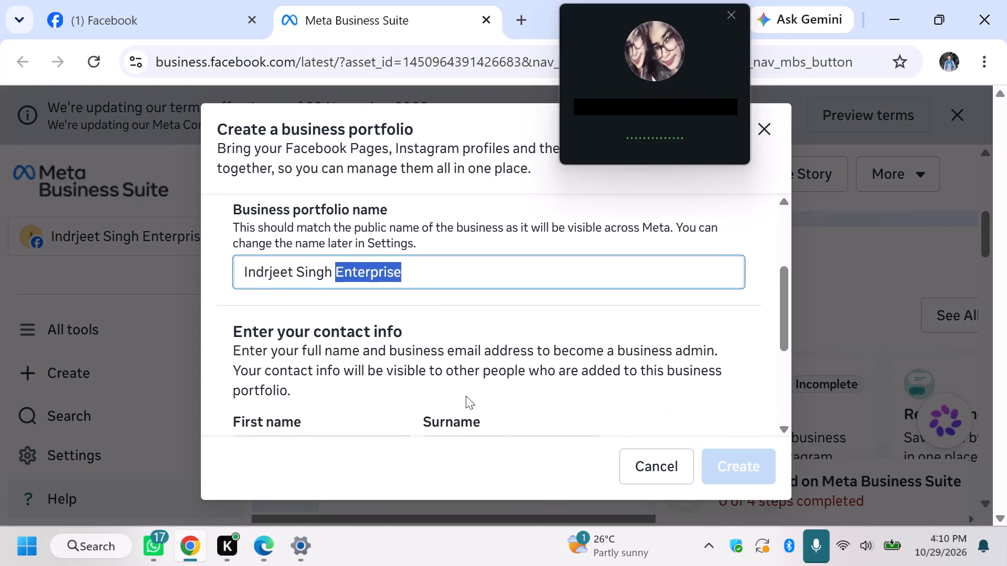
scroll(466, 396, down, 1)
click(480, 267)
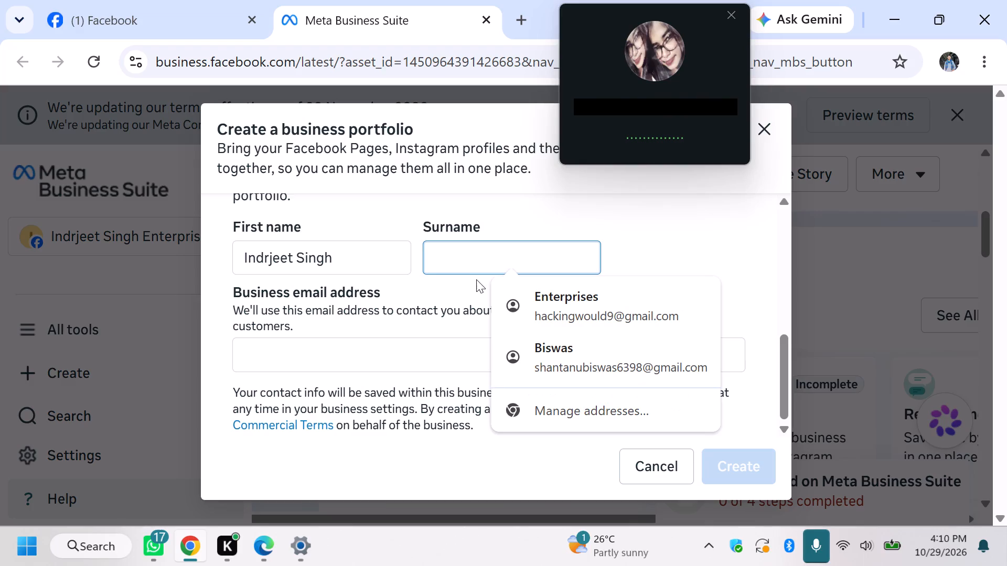
key(ctrl+v)
scroll(471, 282, down, 1)
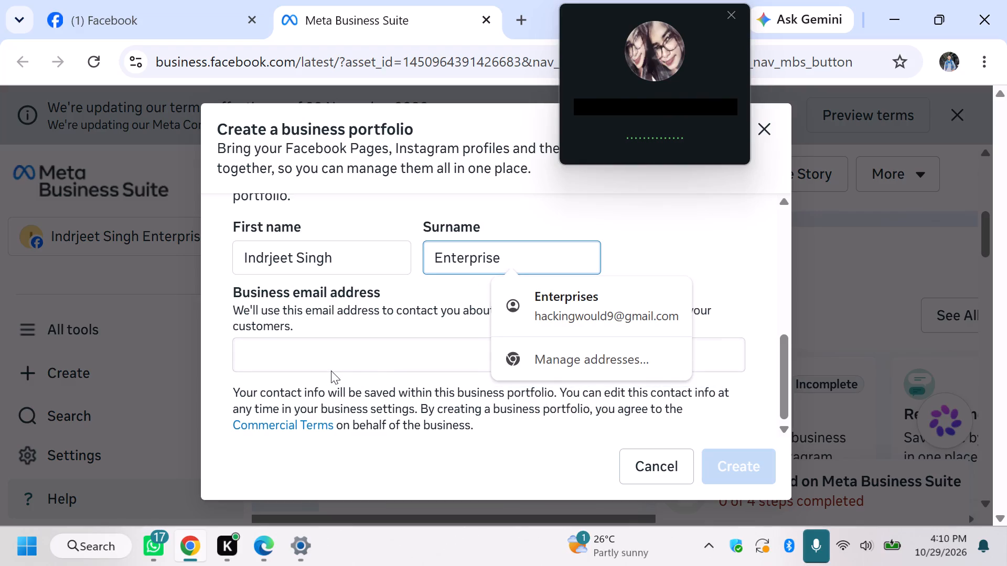
Start the business email address entry and locate the enterprise's email in the Udyam registration PDF in Edge.
click(331, 371)
click(300, 355)
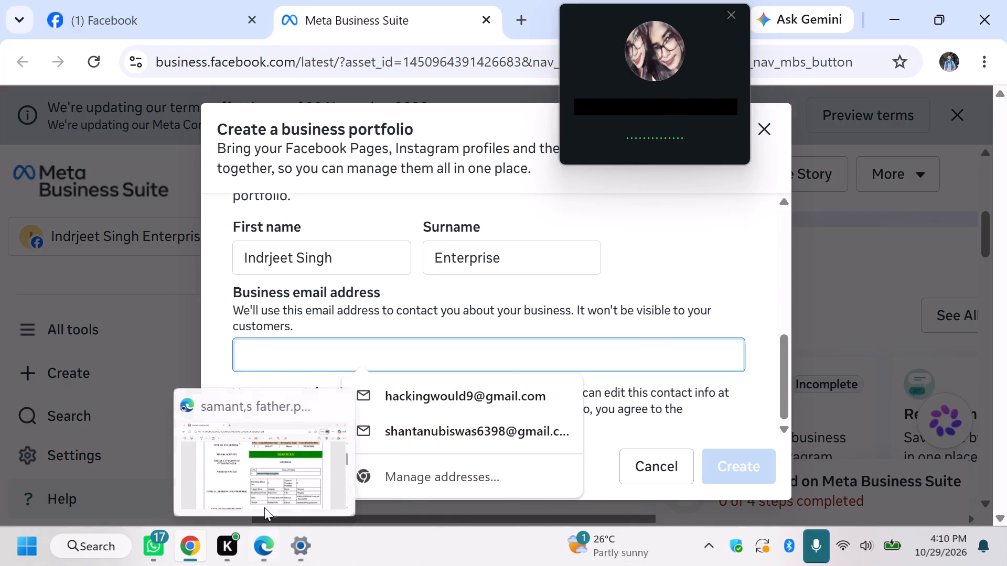
click(264, 483)
scroll(570, 461, down, 1)
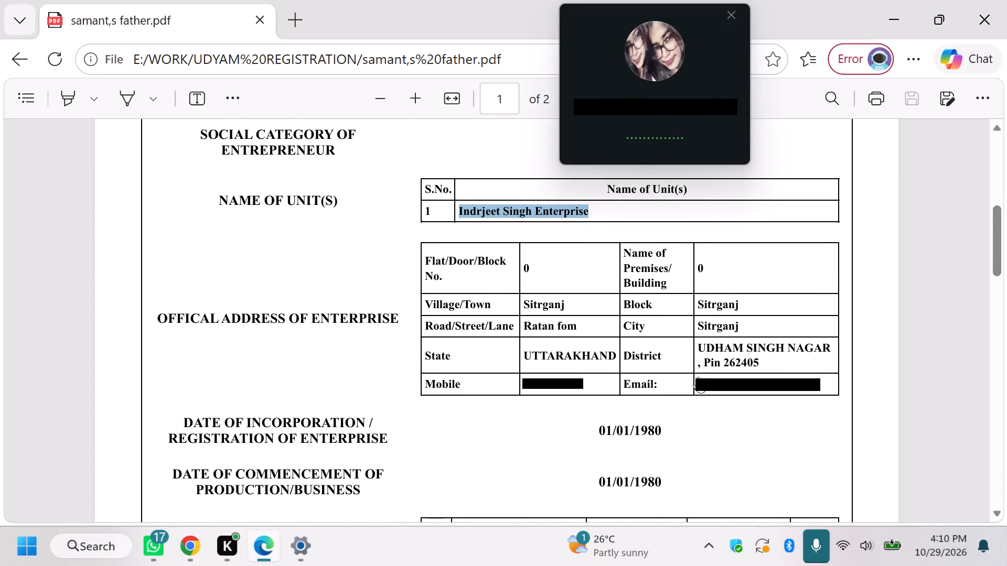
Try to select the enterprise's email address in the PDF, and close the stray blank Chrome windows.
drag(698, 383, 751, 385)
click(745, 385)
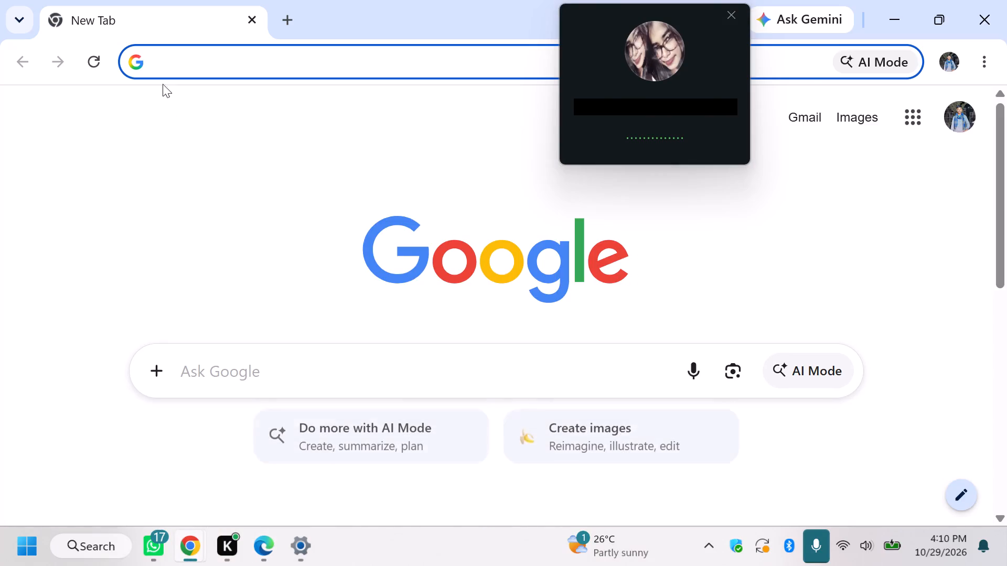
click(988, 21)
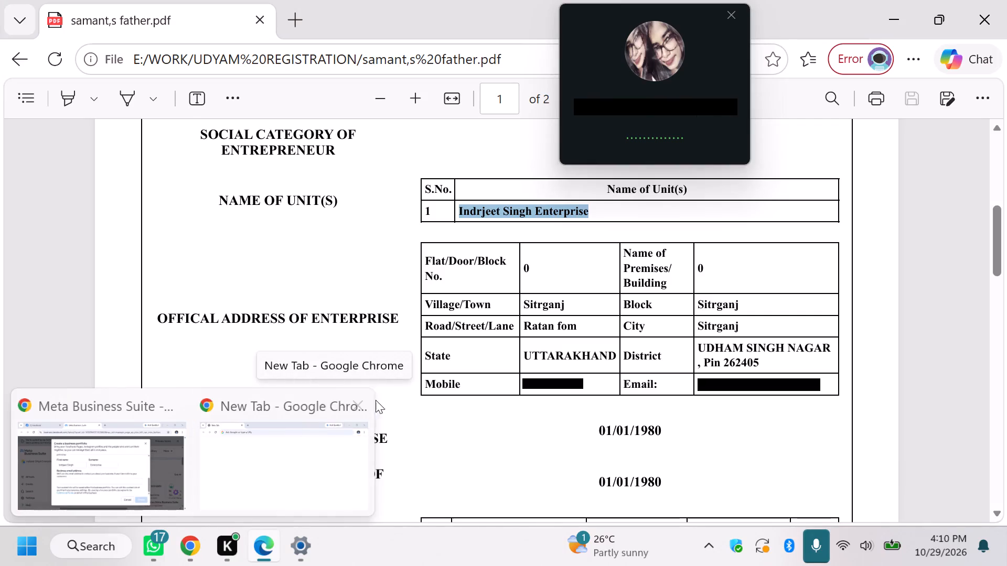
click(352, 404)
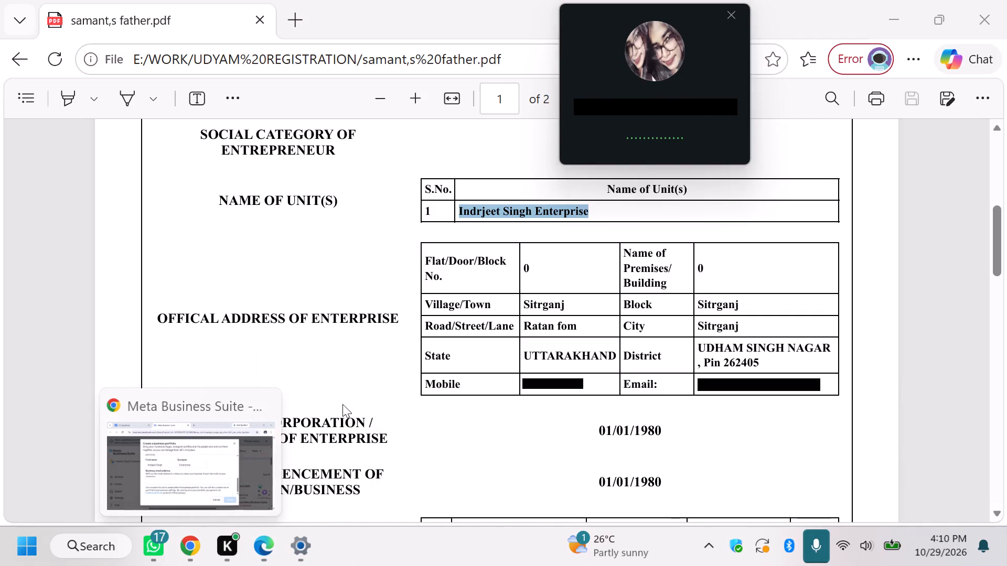
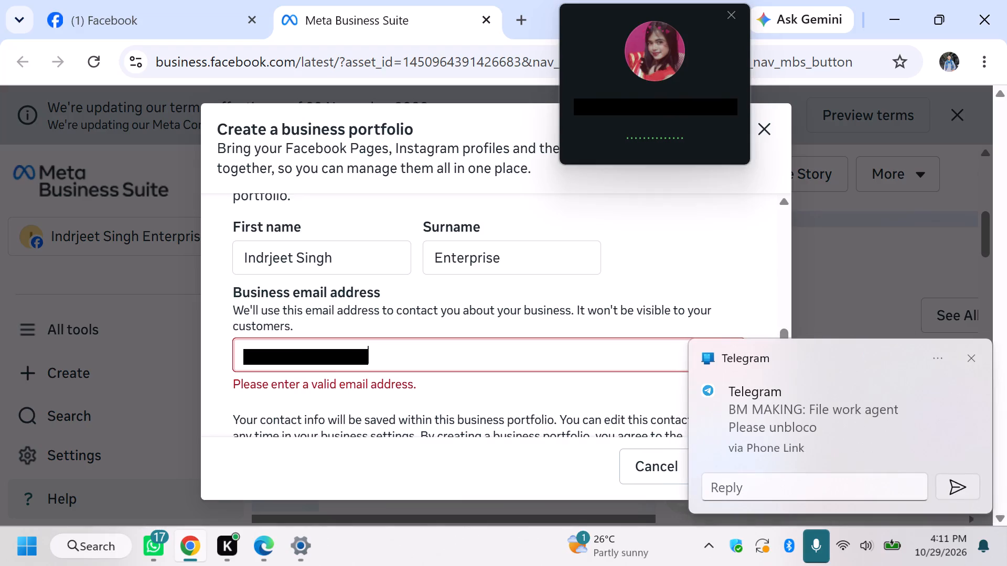
Complete the business email address with its .com ending and create the business portfolio.
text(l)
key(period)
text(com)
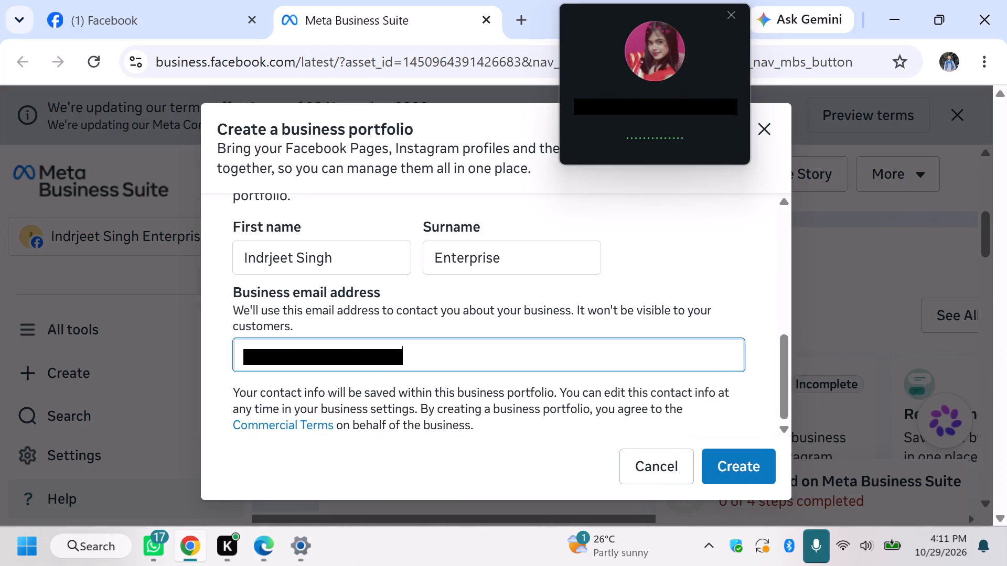
scroll(403, 389, down, 2)
click(729, 464)
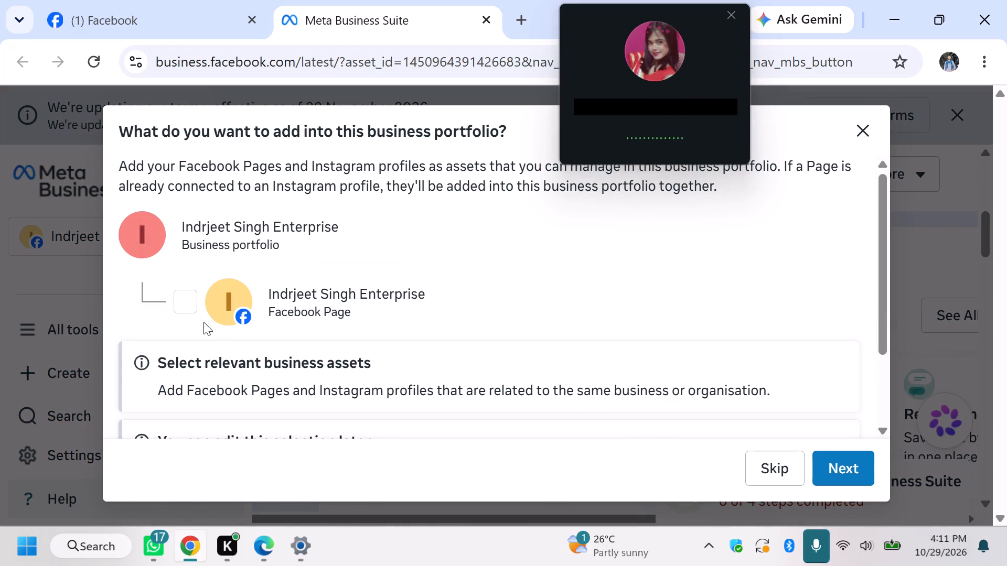
Add the enterprise's Facebook Page to the business portfolio as an asset and continue to the people step.
click(192, 306)
scroll(462, 346, down, 2)
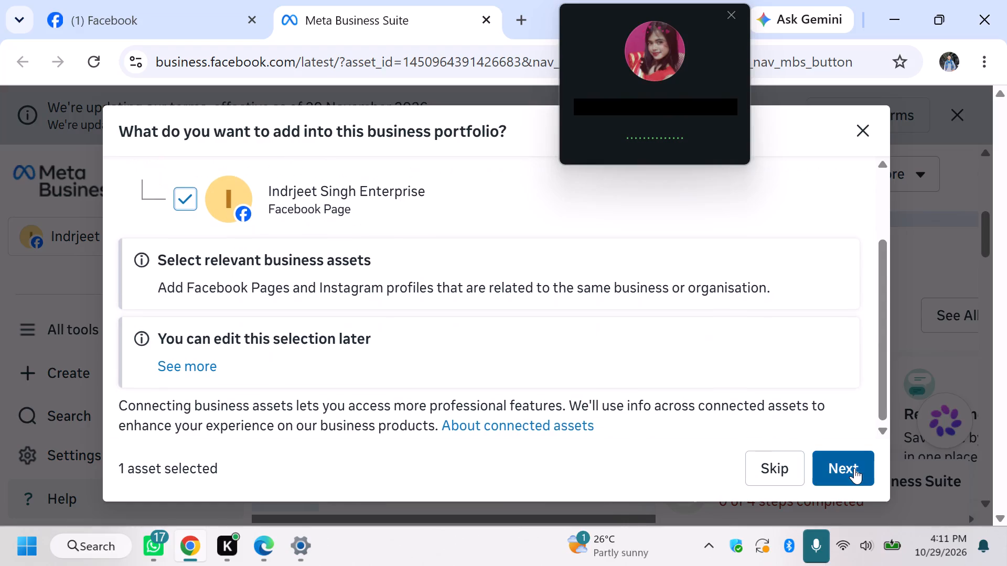
click(854, 468)
Continue without adding another person to the portfolio, and confirm the business portfolio summary.
scroll(434, 350, down, 1)
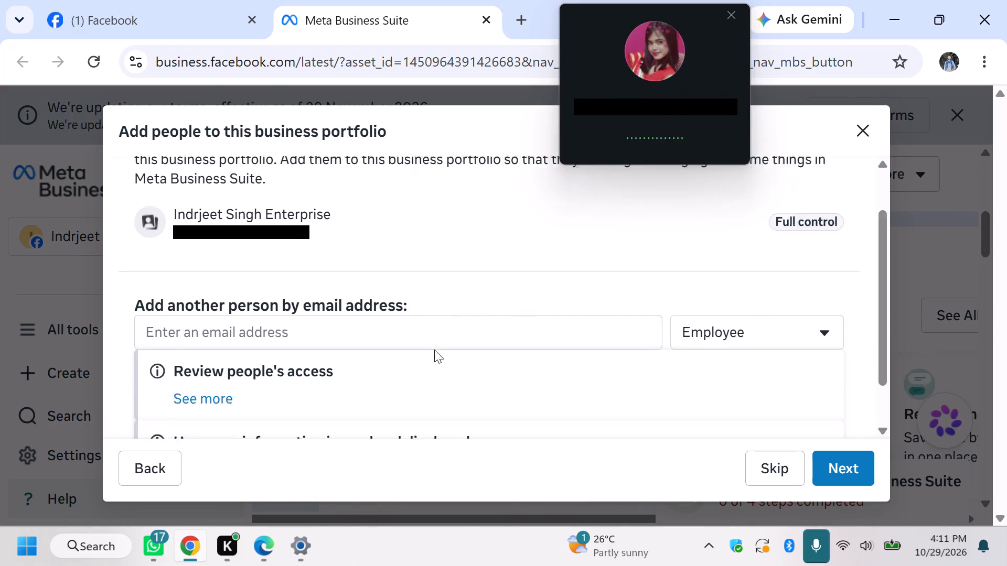
scroll(434, 350, down, 1)
click(835, 462)
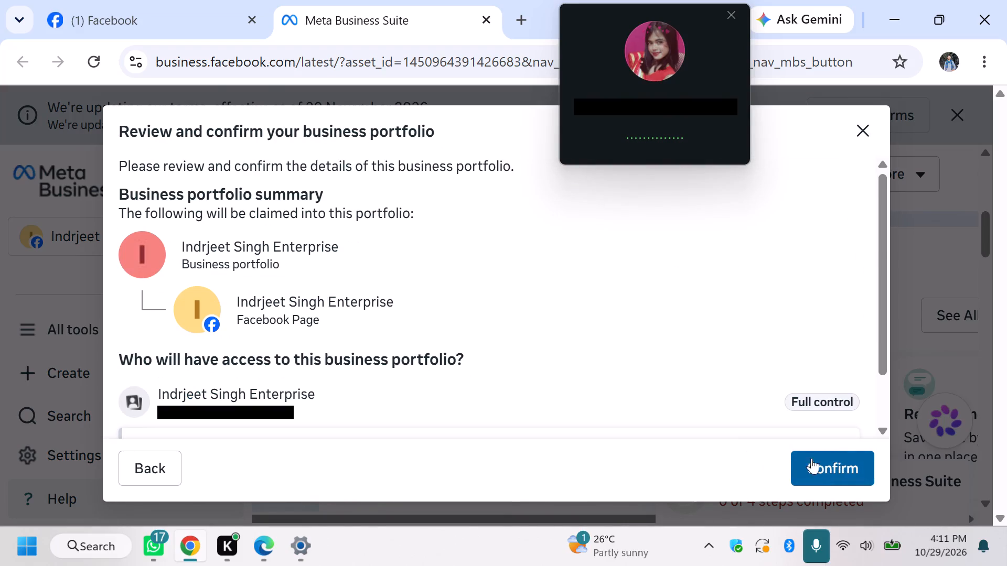
click(855, 461)
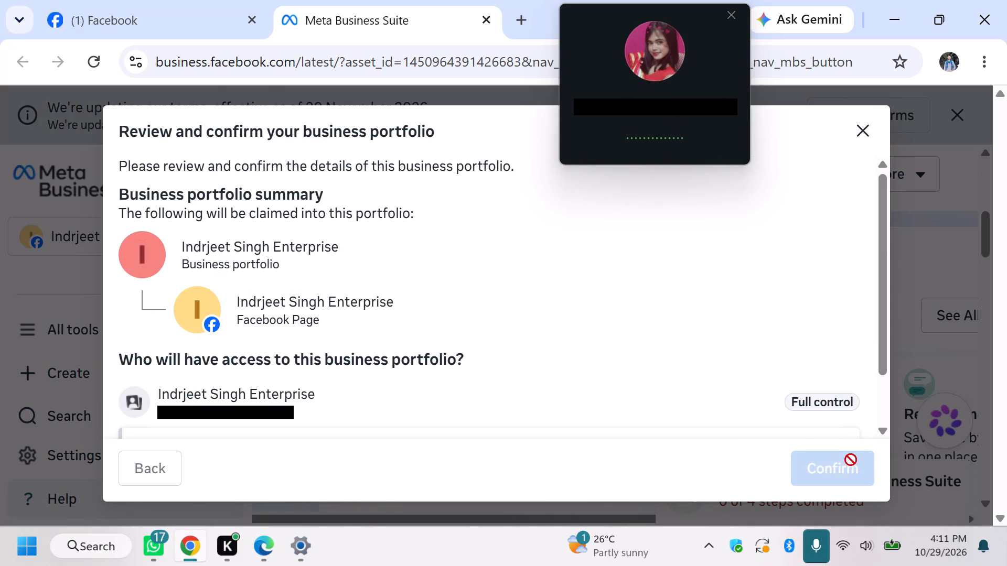
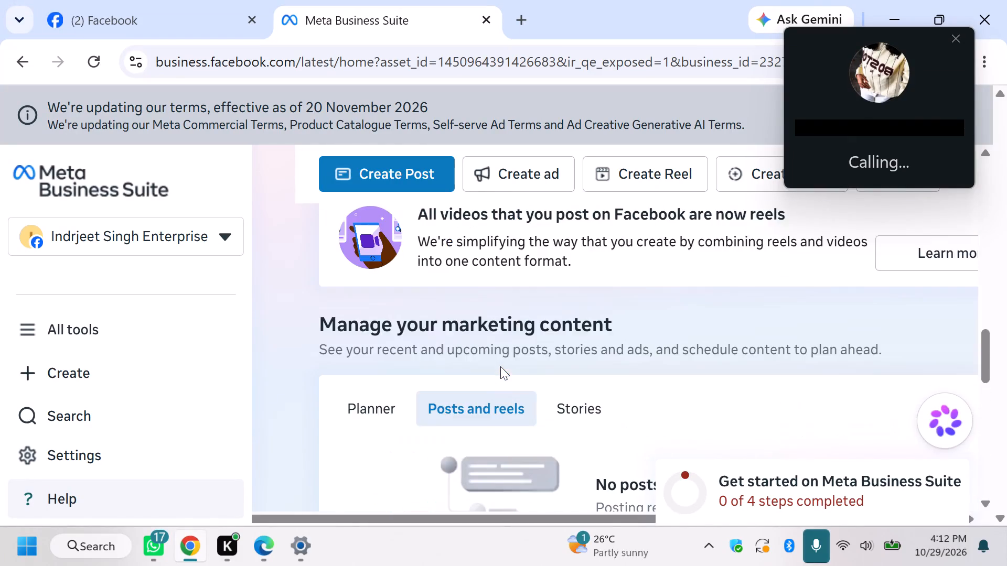
Open the settings of the enterprise's business portfolio from the Meta Business Suite home page.
scroll(500, 366, up, 16)
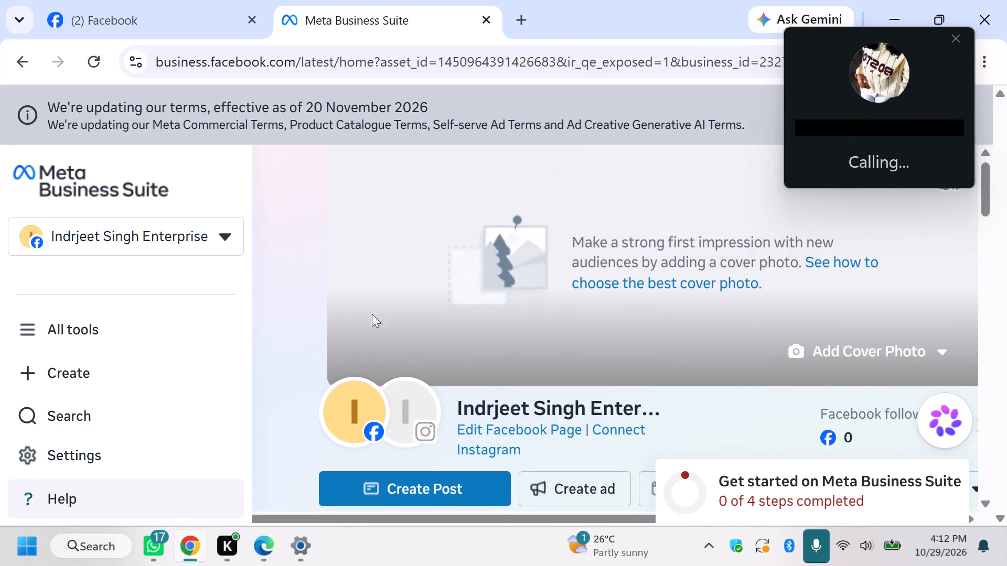
click(218, 234)
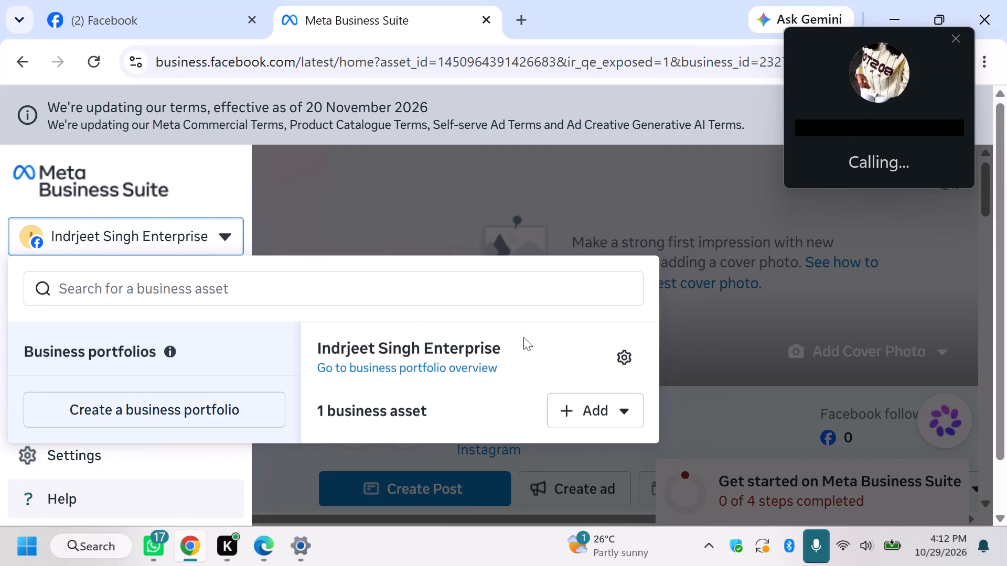
click(625, 357)
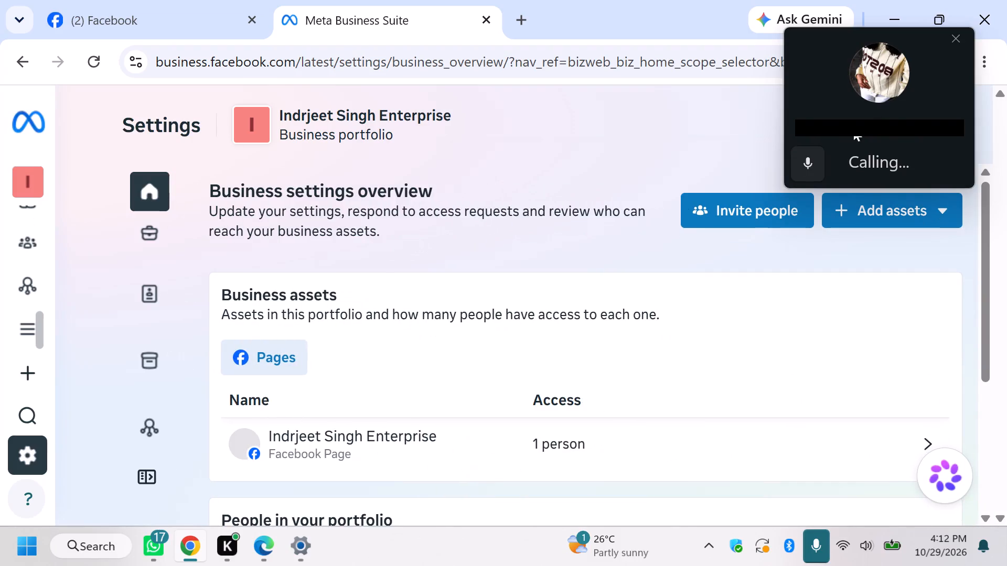
Examine the business assets and the people with access in the portfolio's business settings overview.
scroll(410, 316, down, 1)
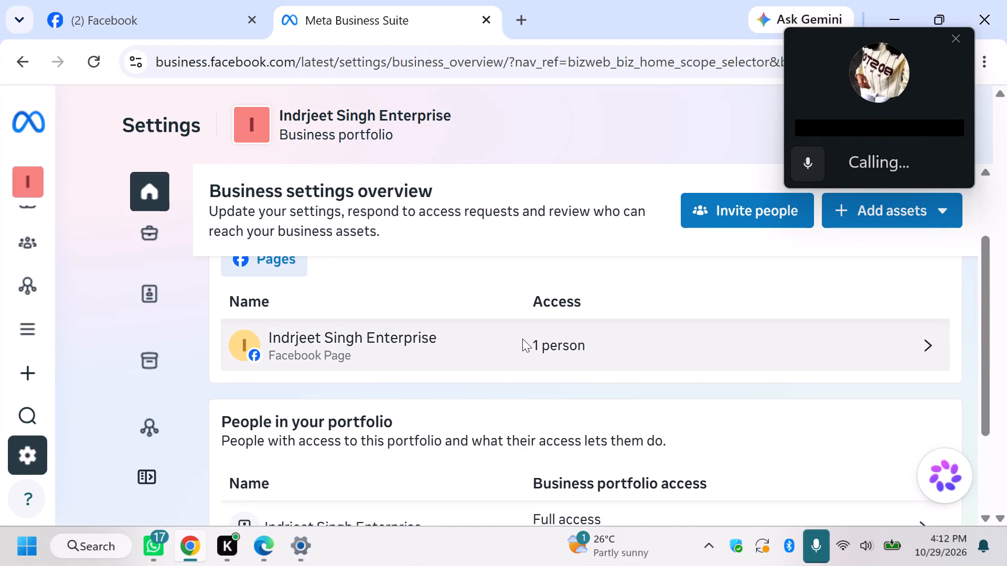
scroll(522, 339, up, 3)
scroll(646, 300, down, 1)
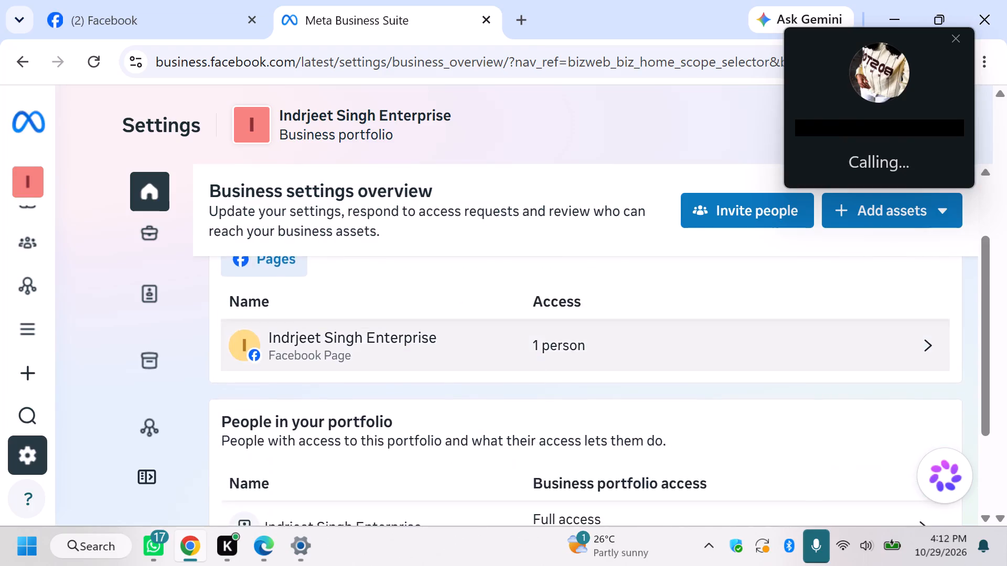
scroll(546, 358, down, 3)
scroll(507, 379, up, 4)
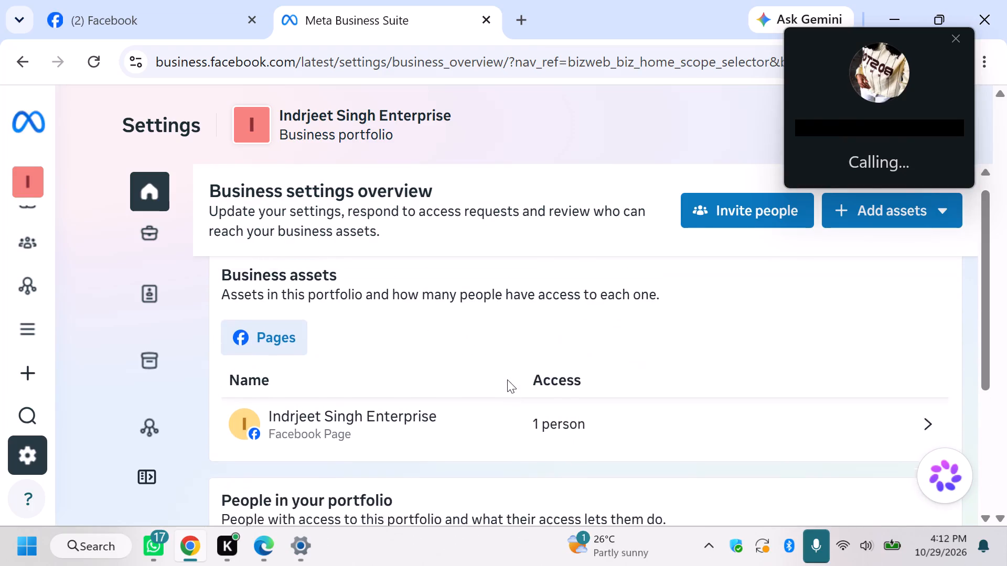
scroll(507, 379, up, 2)
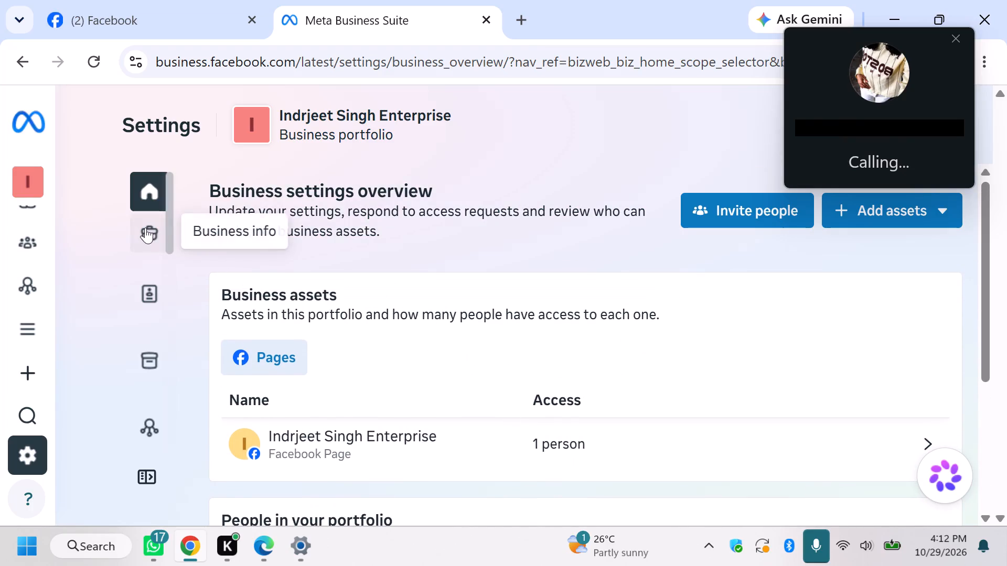
Open the portfolio's Business info settings and dismiss the business overview tip.
click(145, 227)
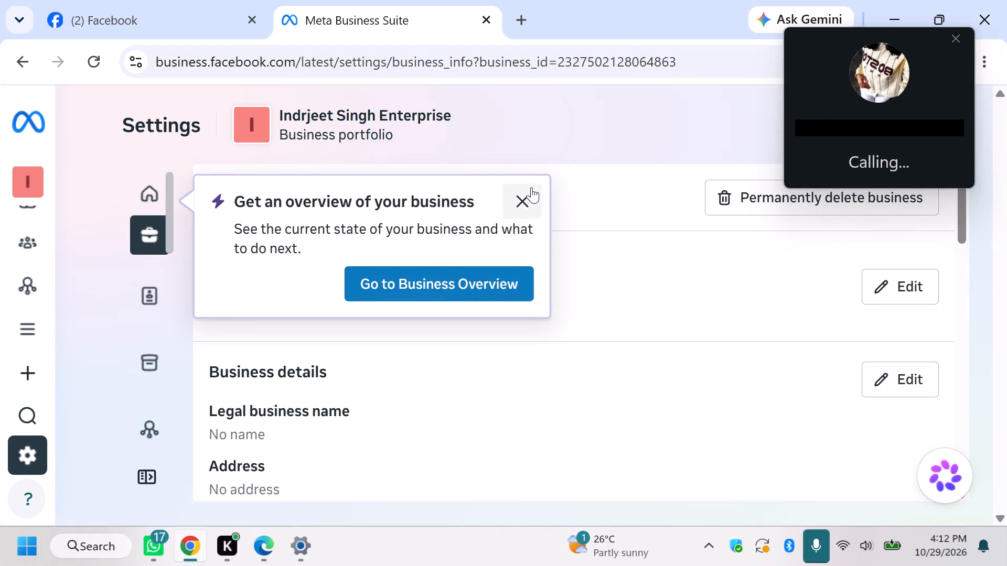
click(529, 194)
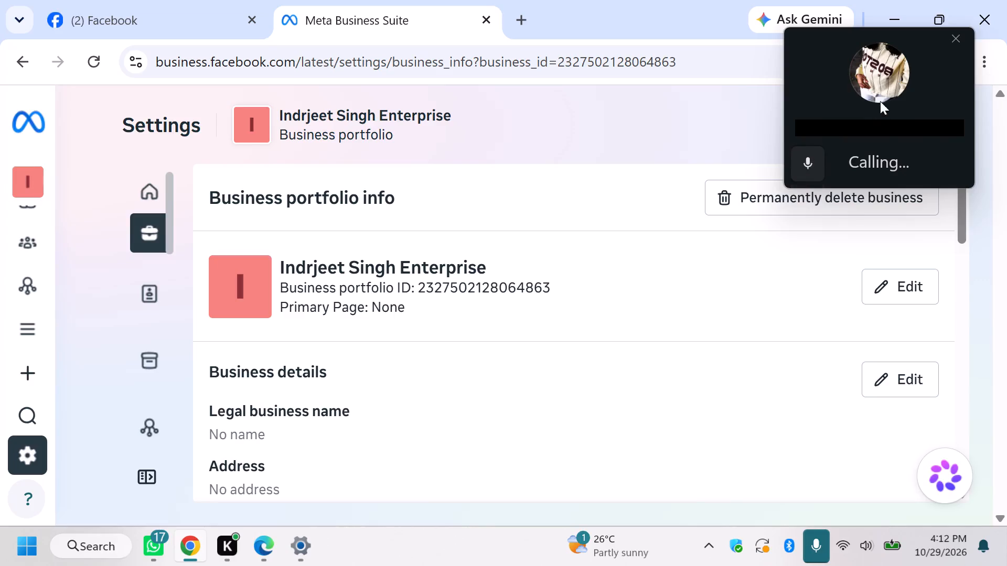
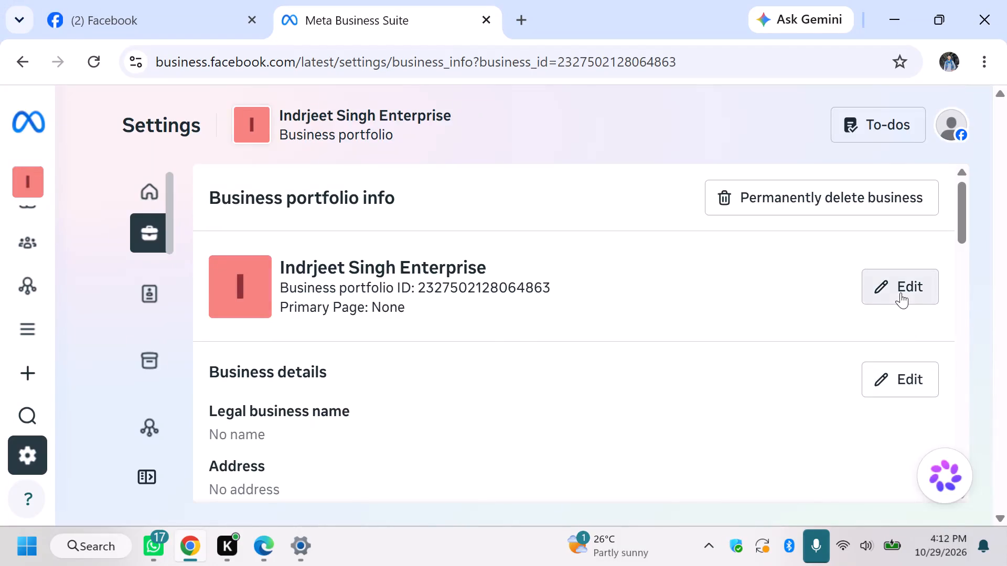
scroll(445, 416, down, 1)
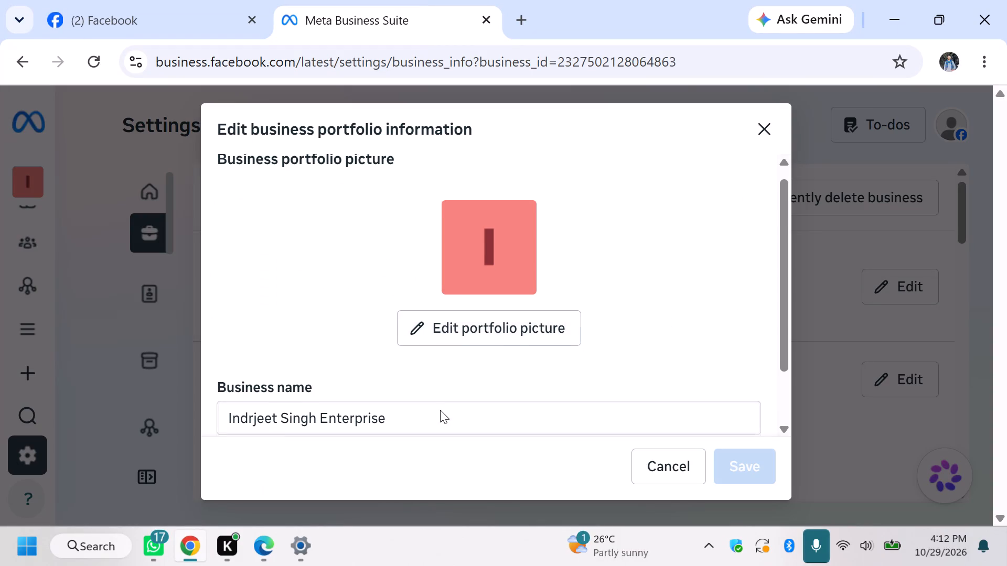
drag(400, 340, 204, 340)
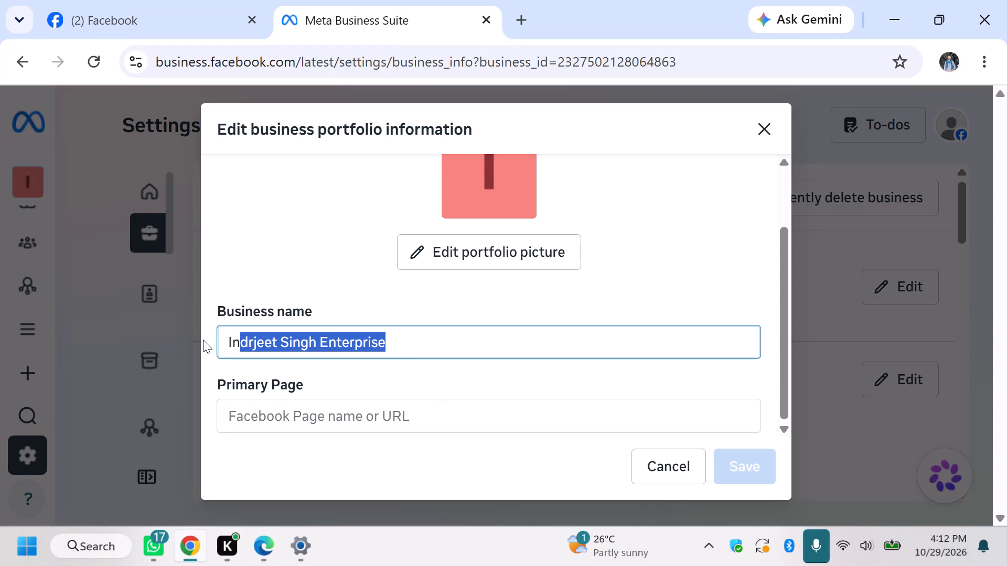
key(ctrl+c)
click(303, 428)
click(303, 420)
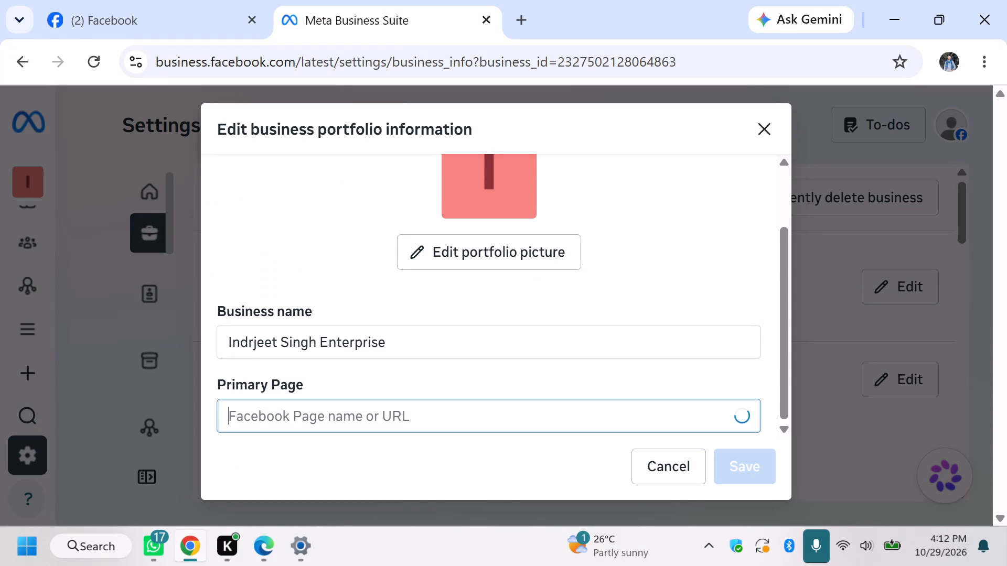
key(ctrl+v)
scroll(483, 374, down, 1)
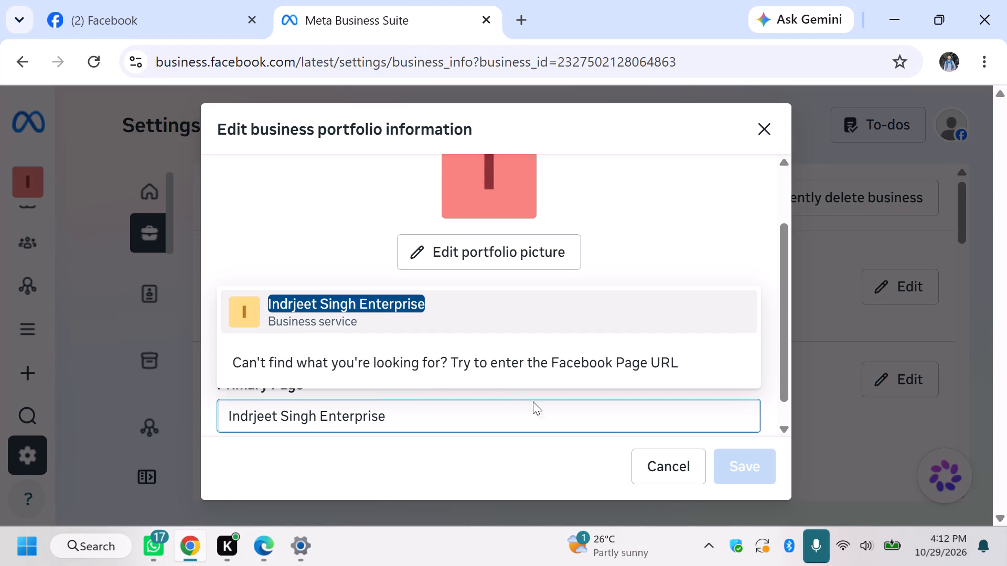
click(355, 306)
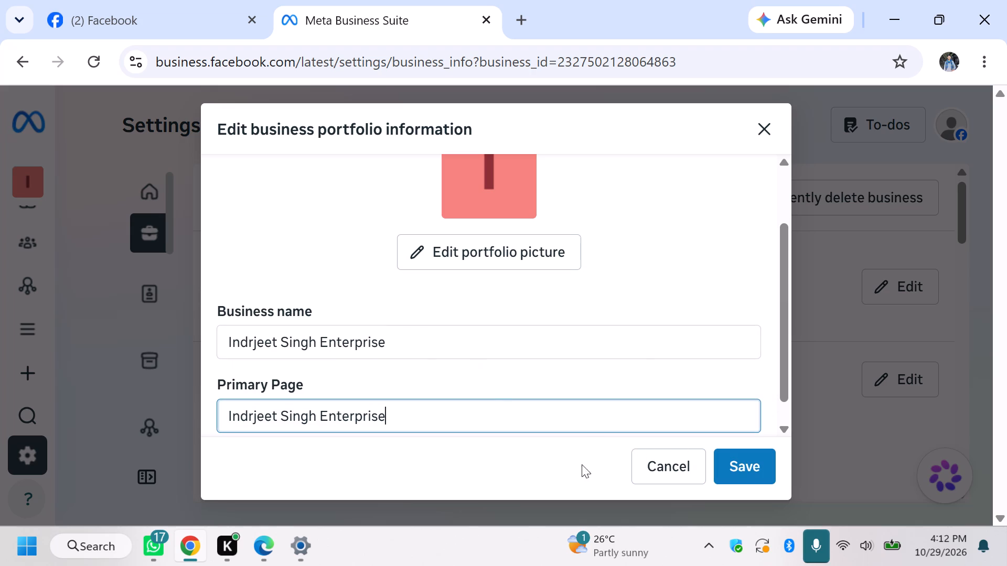
click(752, 465)
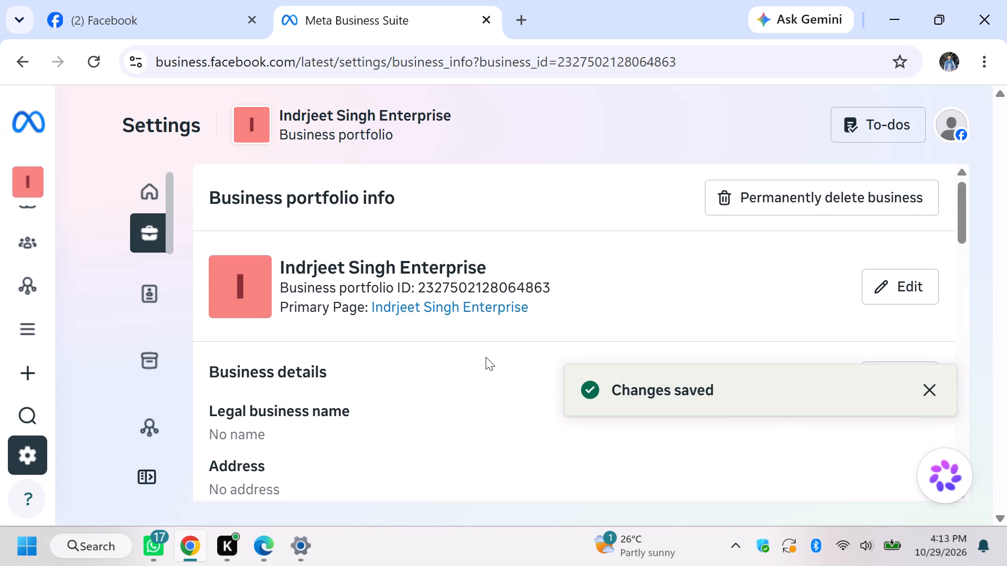
Open the business details of the portfolio for editing.
scroll(486, 357, down, 1)
click(903, 288)
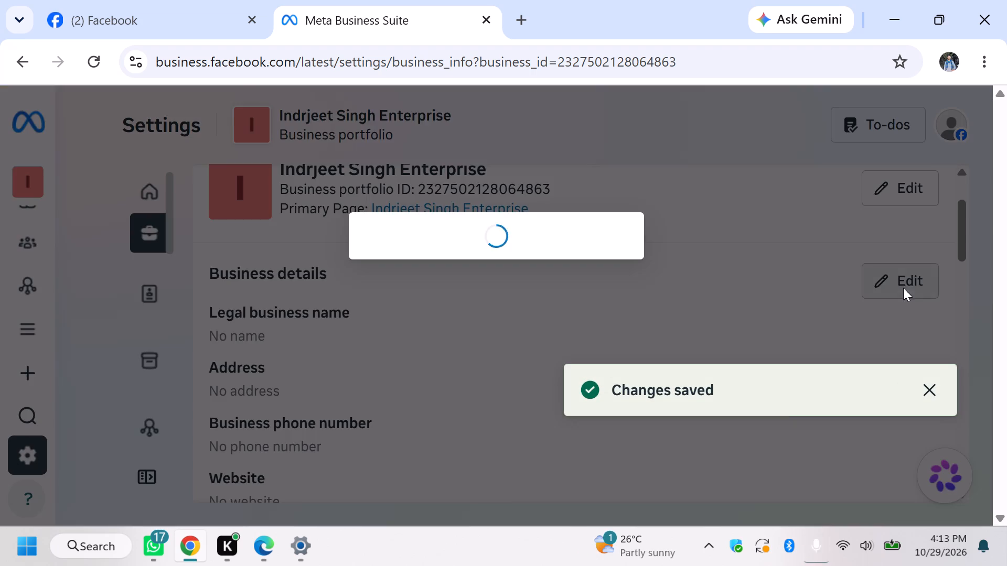
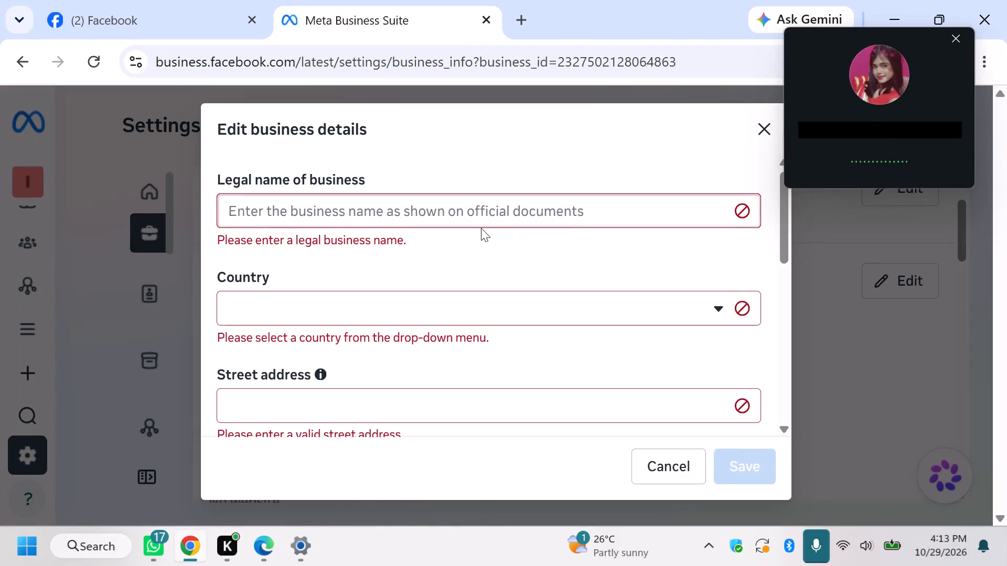
scroll(480, 228, up, 1)
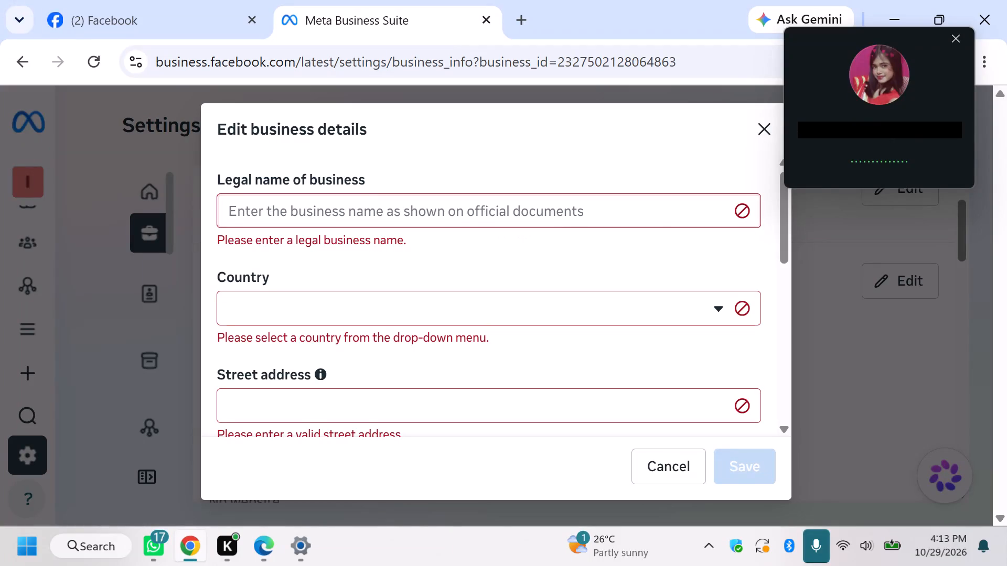
click(338, 210)
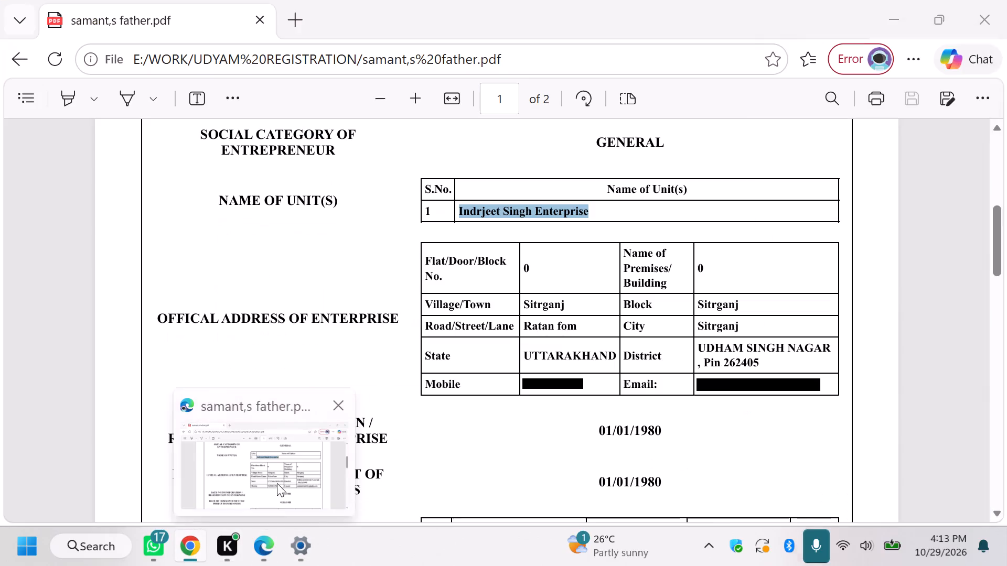
click(277, 483)
right_click(510, 214)
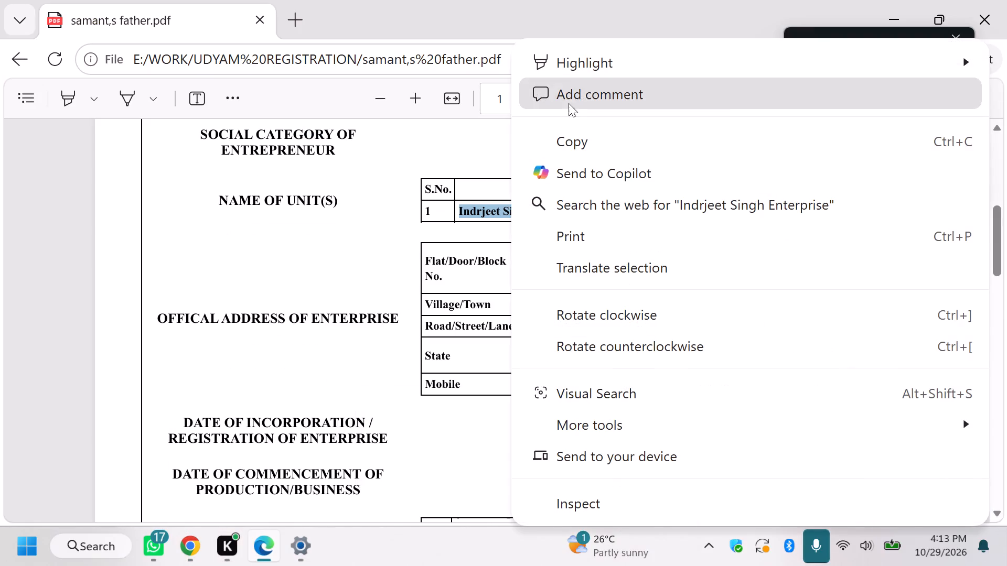
click(477, 209)
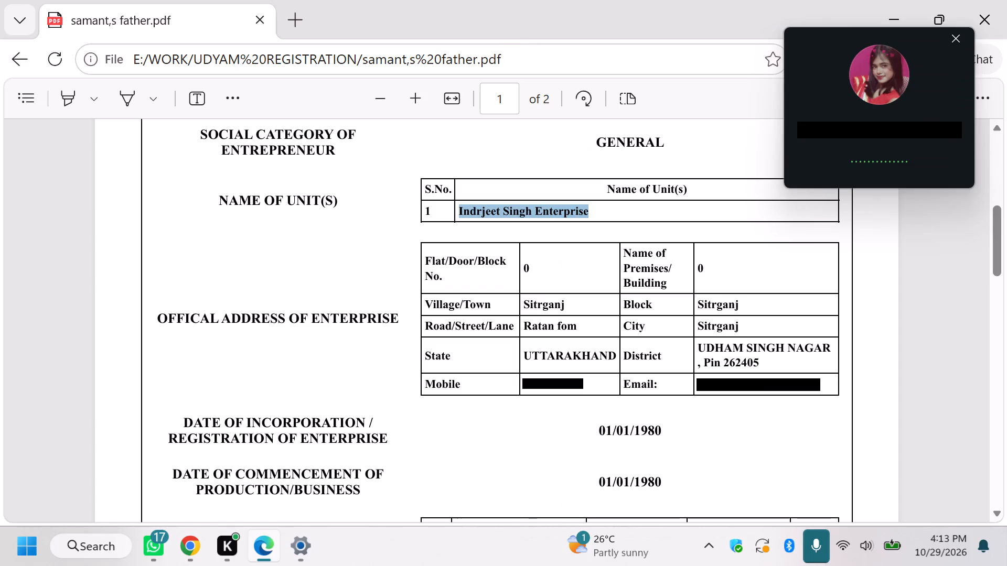
drag(460, 211, 591, 211)
key(ctrl+c)
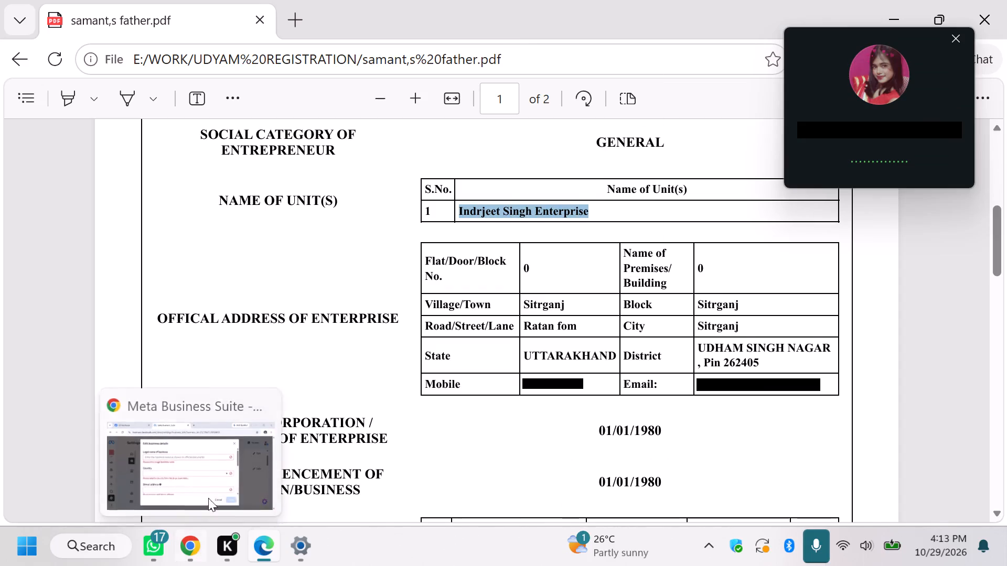
click(217, 457)
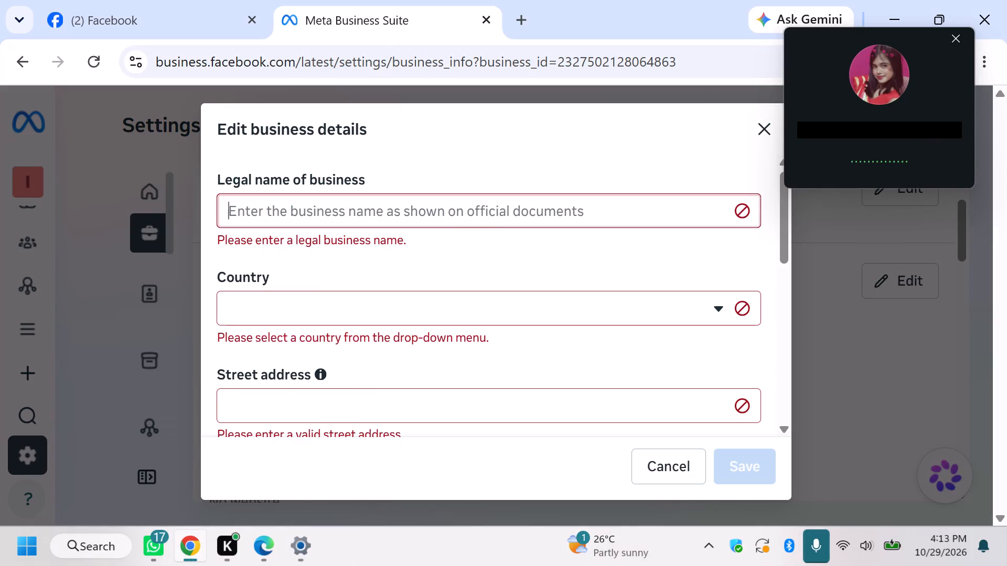
key(ctrl+v)
Set the business country to India.
click(328, 280)
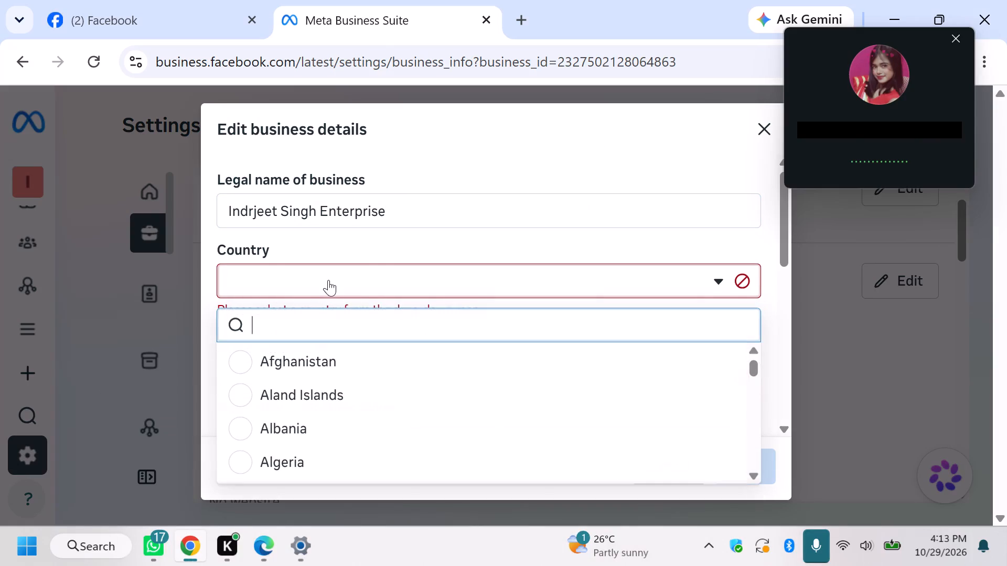
text(ind)
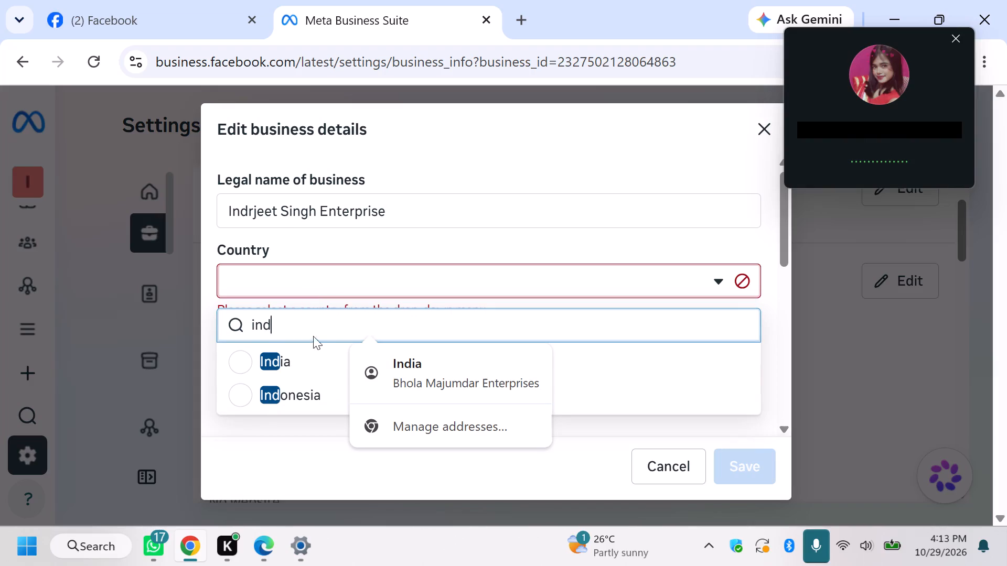
click(308, 357)
click(310, 340)
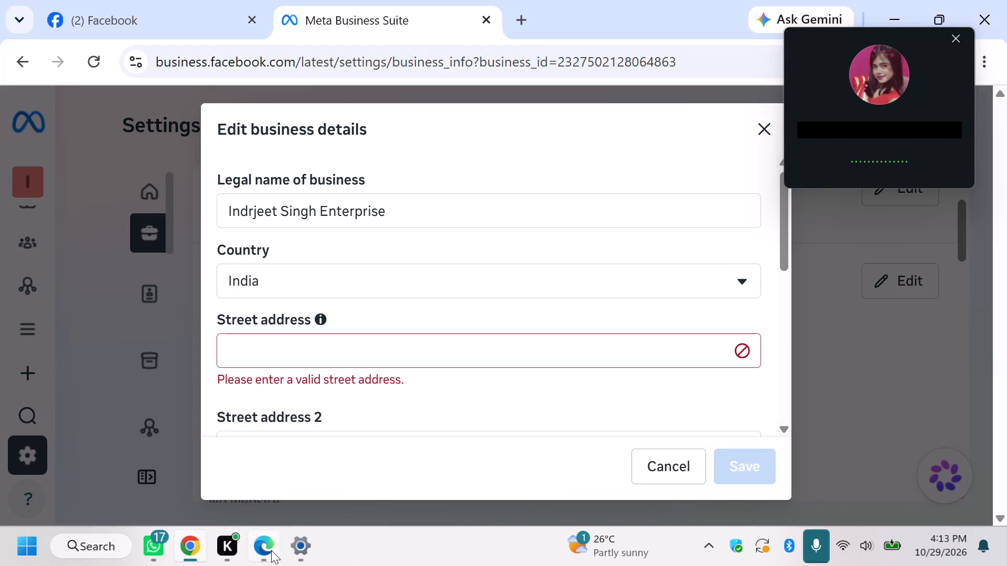
Copy the city from the PDF's official enterprise address into the street address, followed by a comma.
click(270, 475)
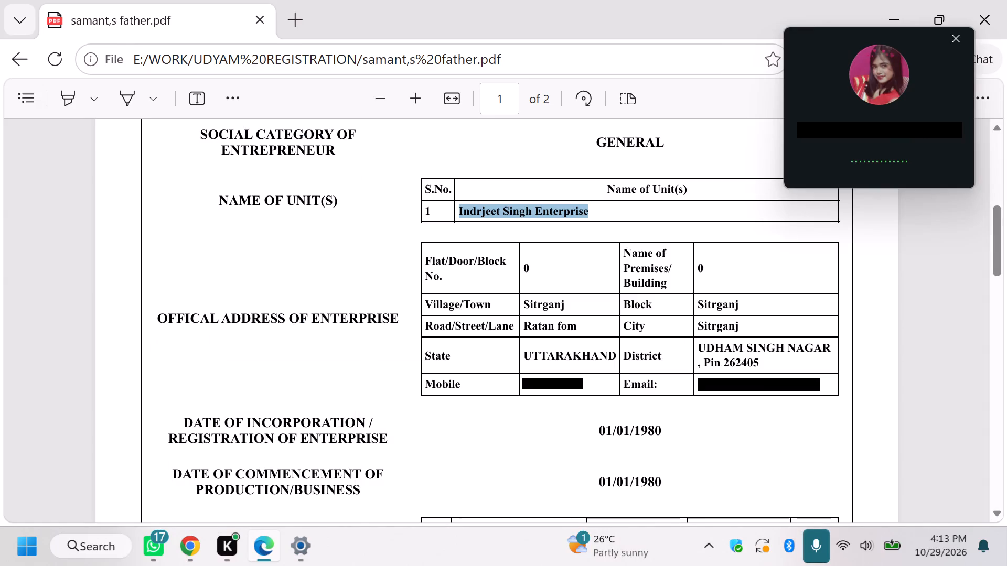
drag(695, 326, 756, 326)
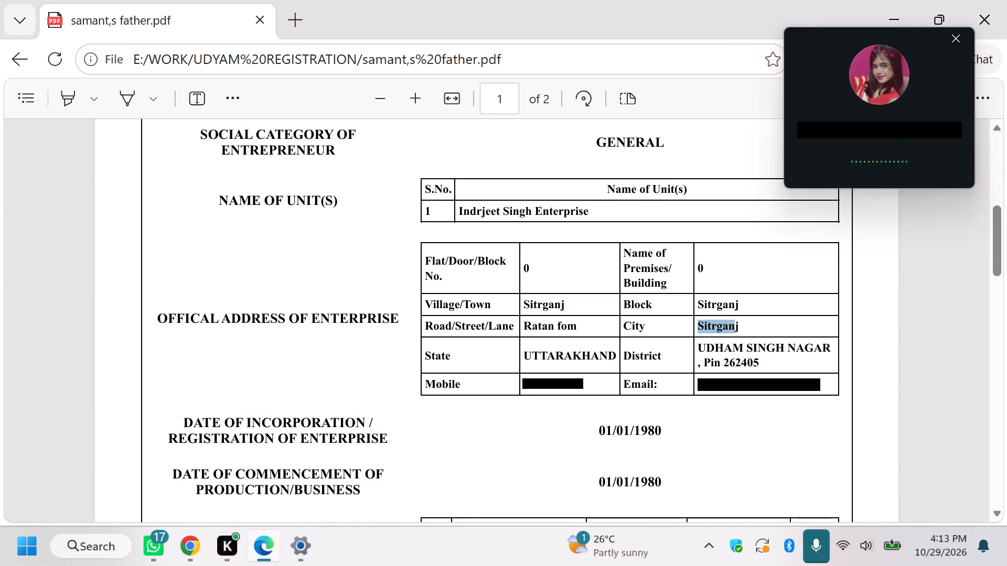
drag(756, 326, 744, 326)
key(ctrl+c)
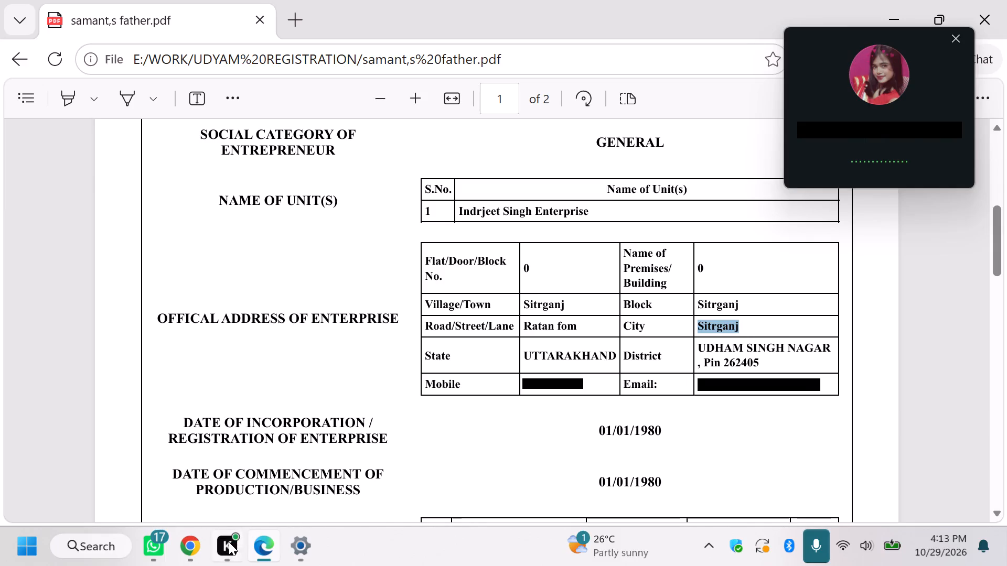
click(189, 478)
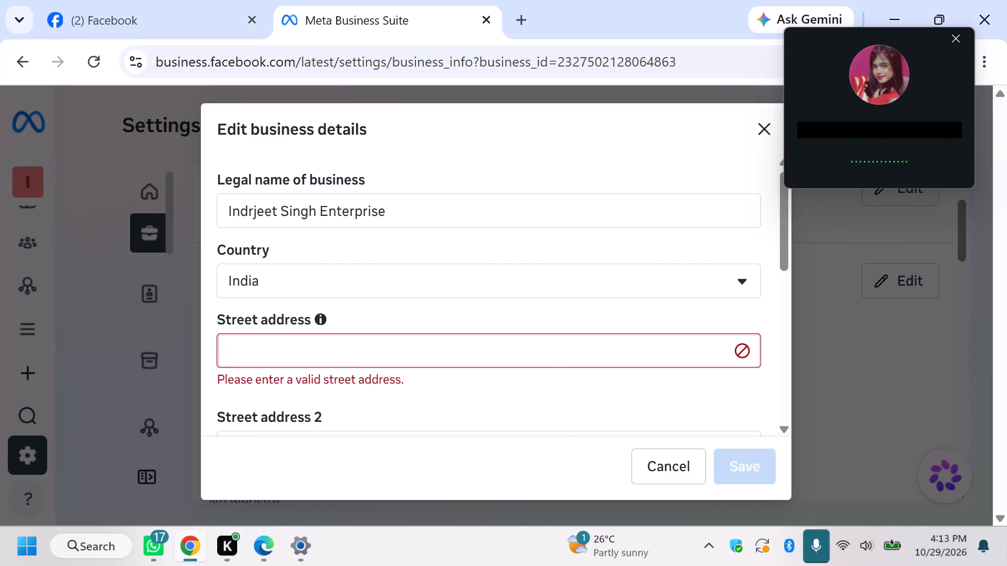
click(313, 358)
key(ctrl+v)
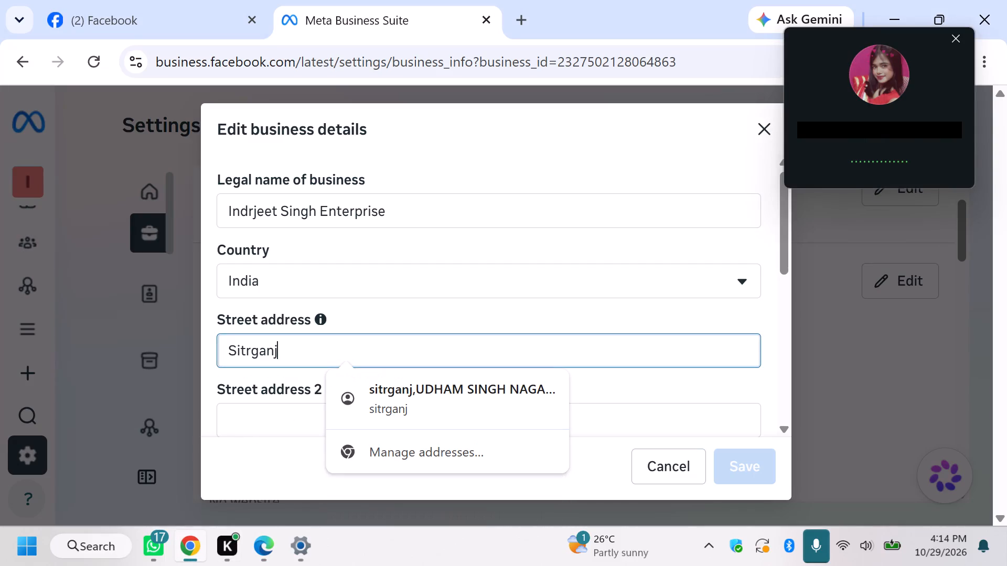
key(comma)
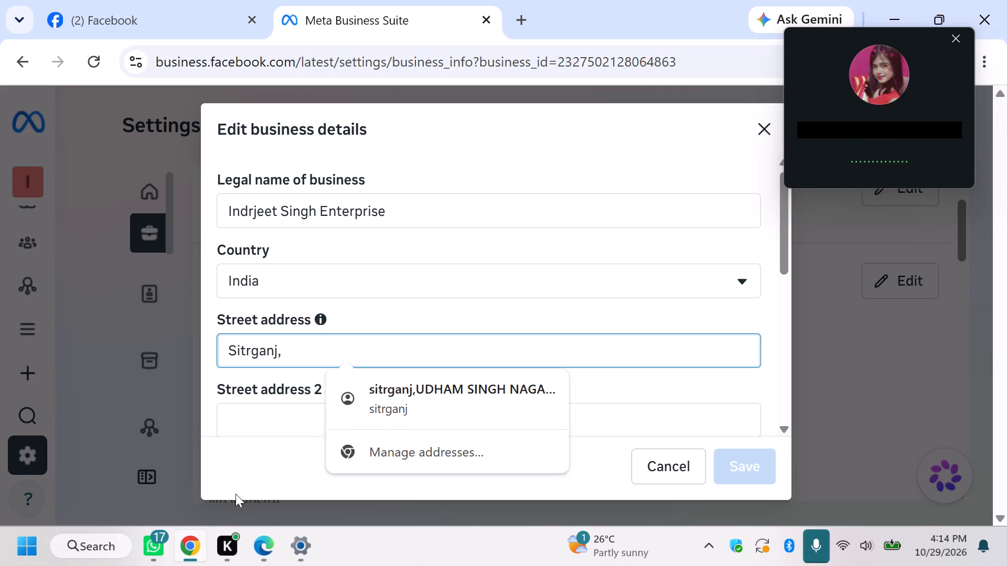
Append the district name from the PDF's official address, without the PIN, to the street address, followed by a comma.
click(258, 494)
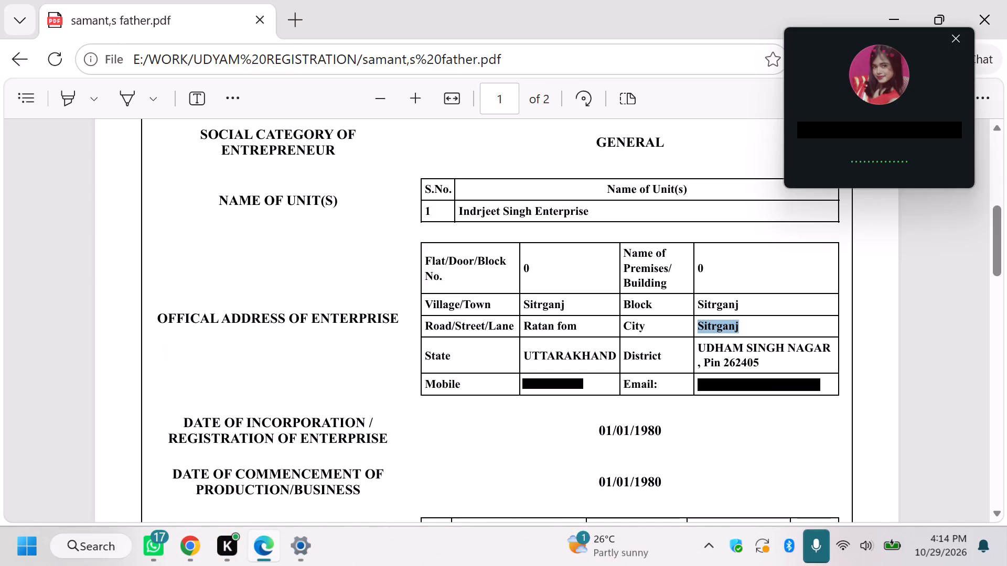
drag(697, 350, 812, 348)
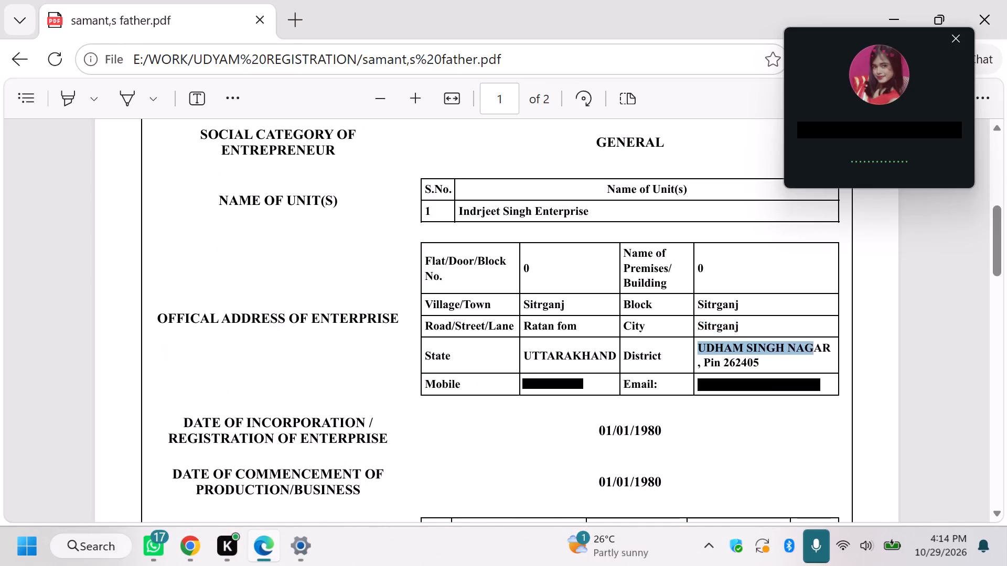
drag(812, 348, 829, 348)
key(ctrl+c)
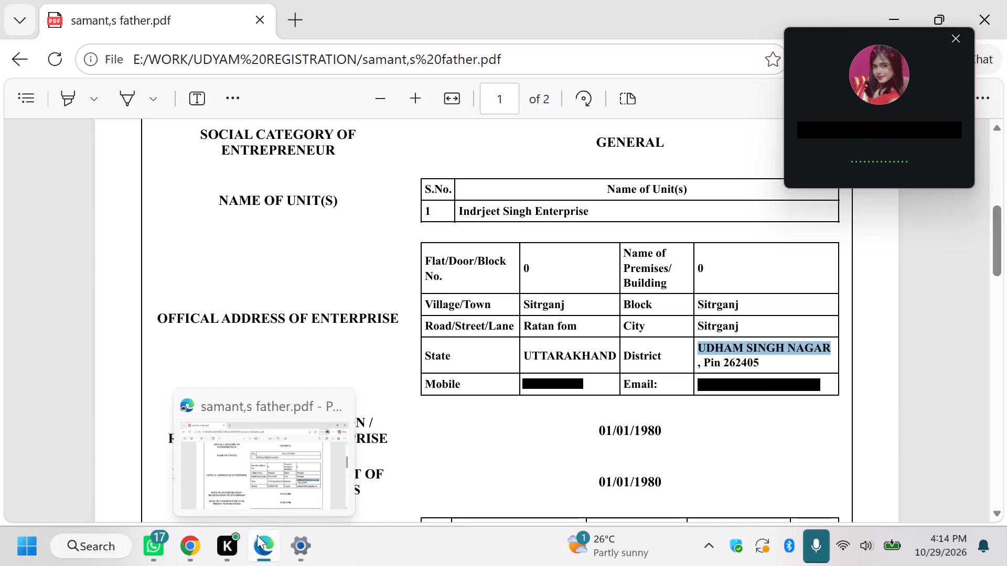
click(186, 490)
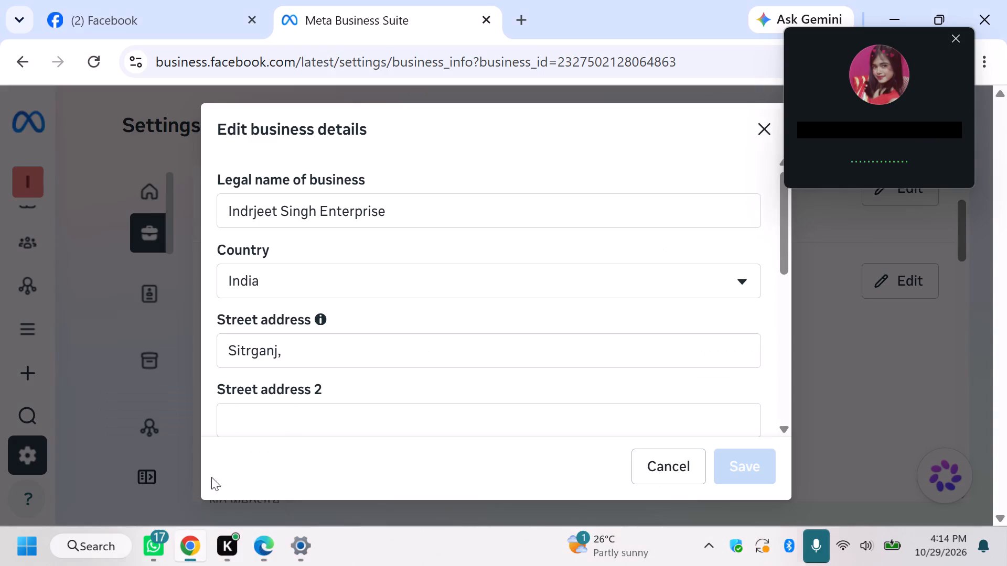
key(ctrl+v)
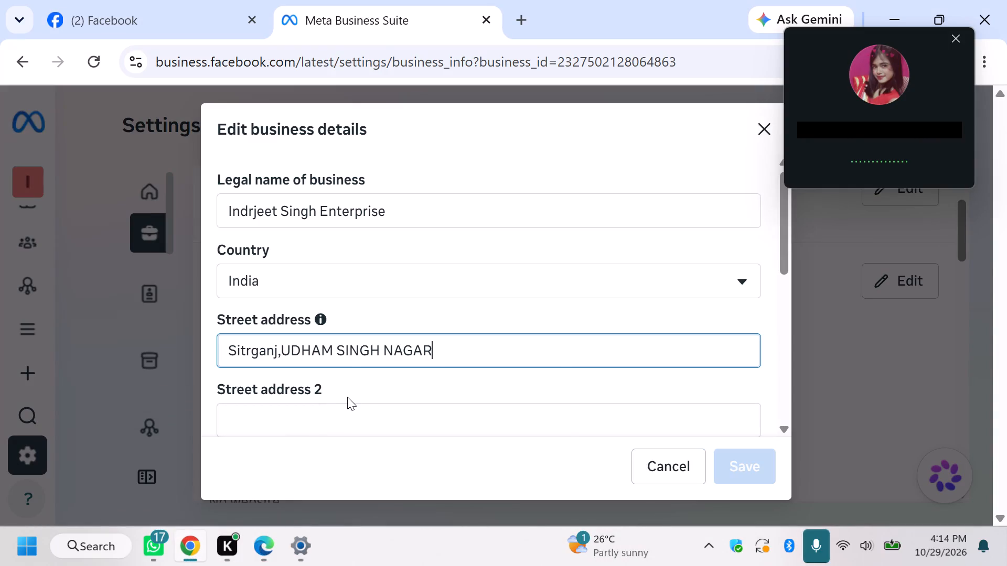
key(comma)
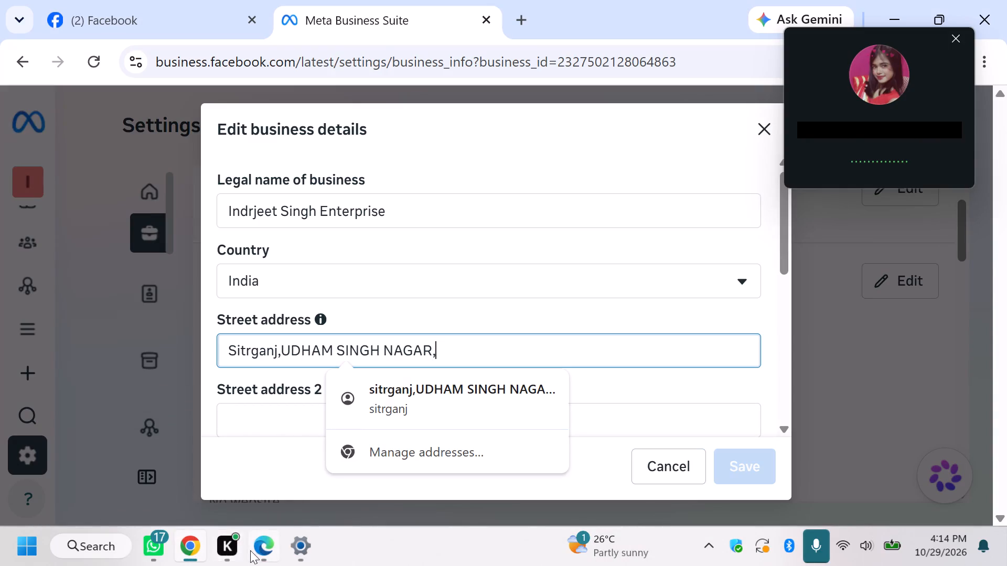
Append the state from the PDF's official address to the end of the street address.
click(280, 470)
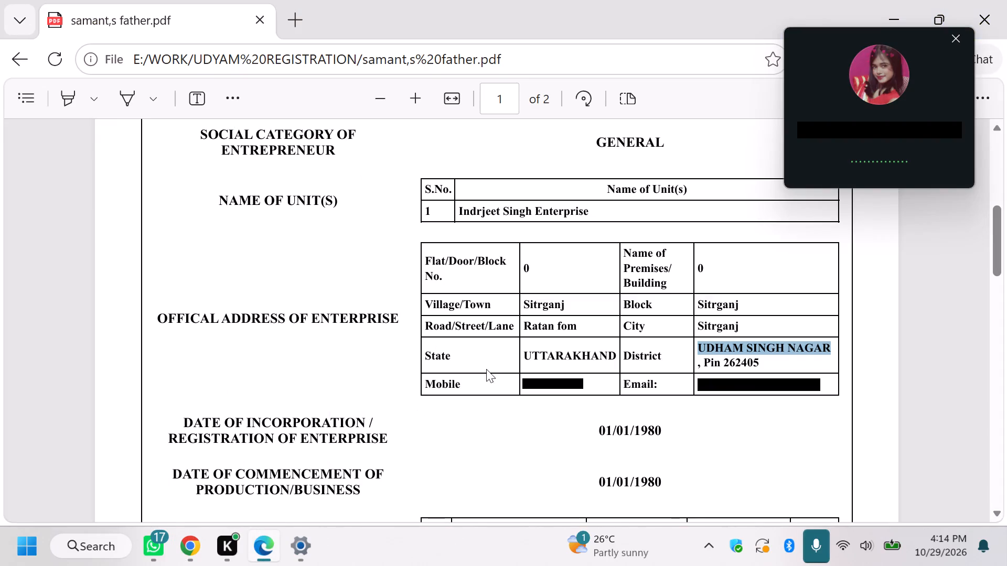
drag(521, 355, 615, 352)
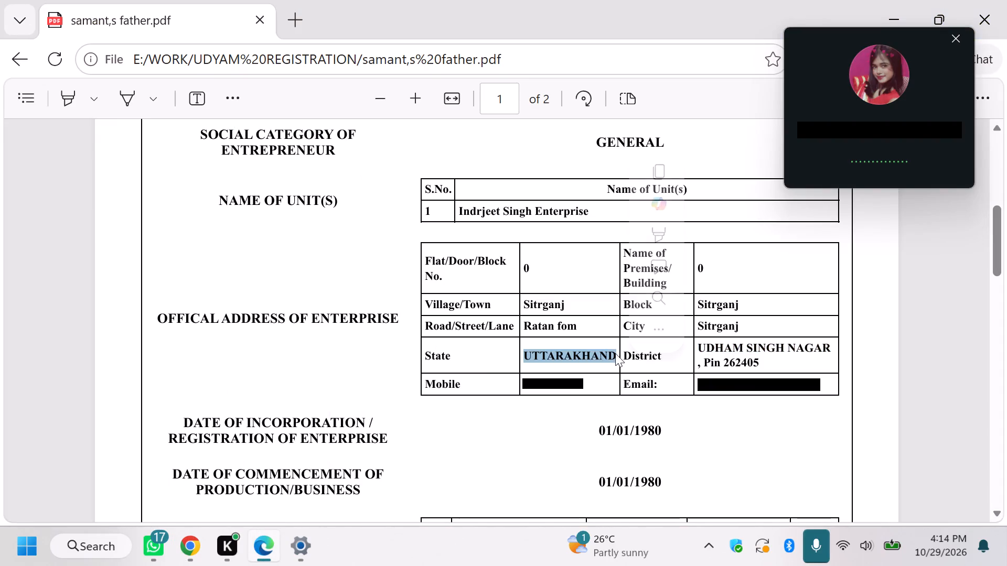
key(ctrl+c)
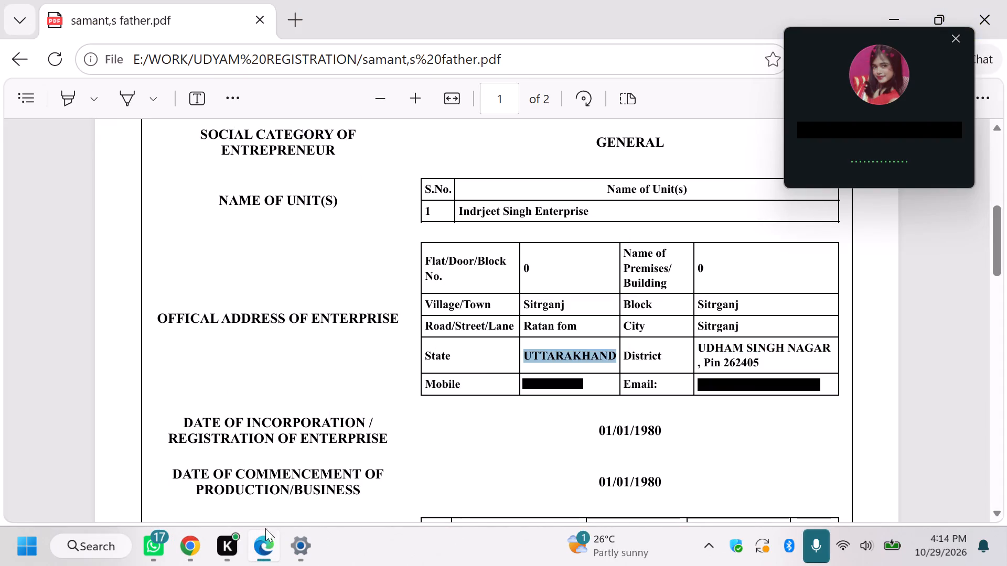
click(197, 494)
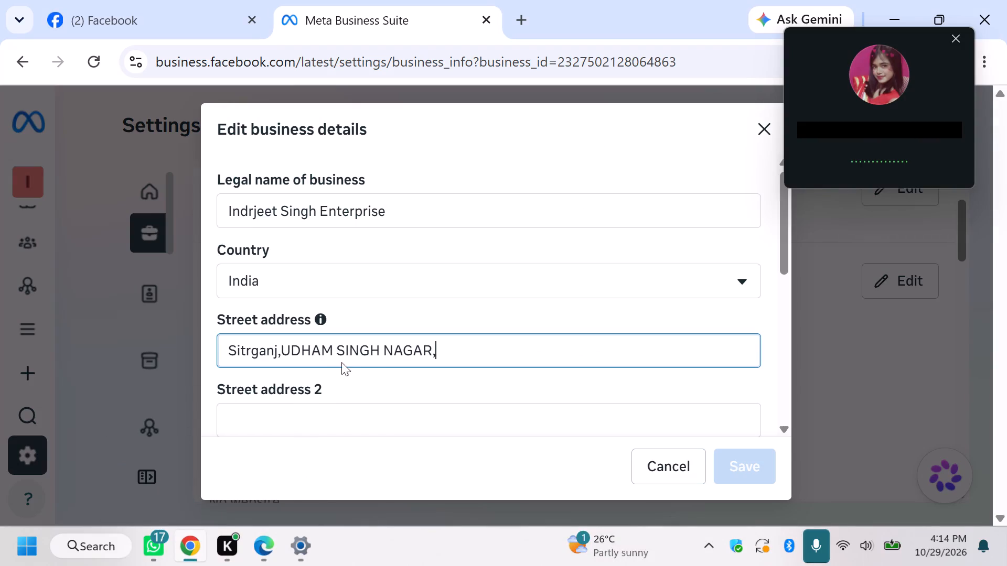
key(ctrl+v)
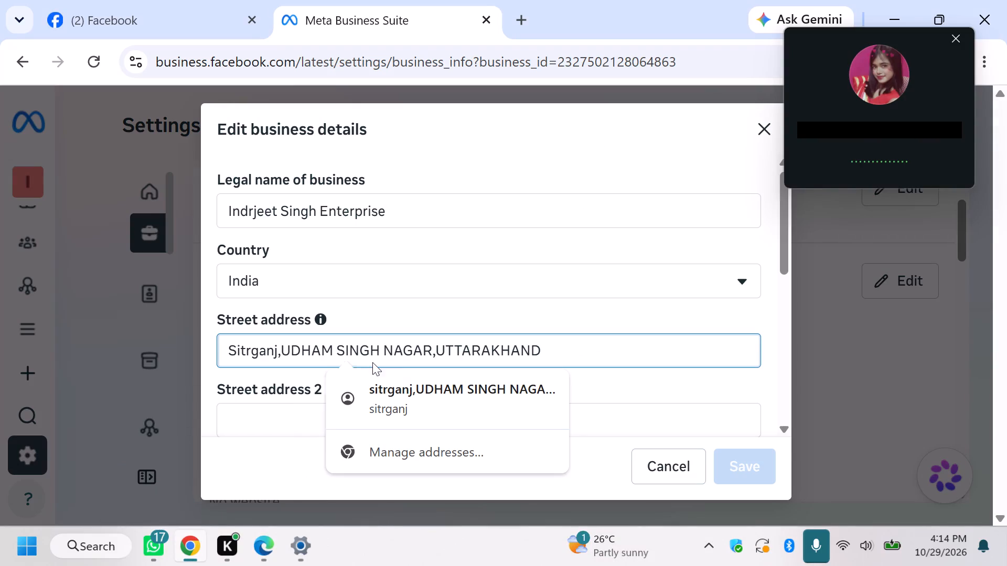
Copy the city name from the start of the street address into Town/city, leaving Street address 2 empty.
scroll(339, 364, down, 2)
scroll(287, 379, down, 1)
click(292, 317)
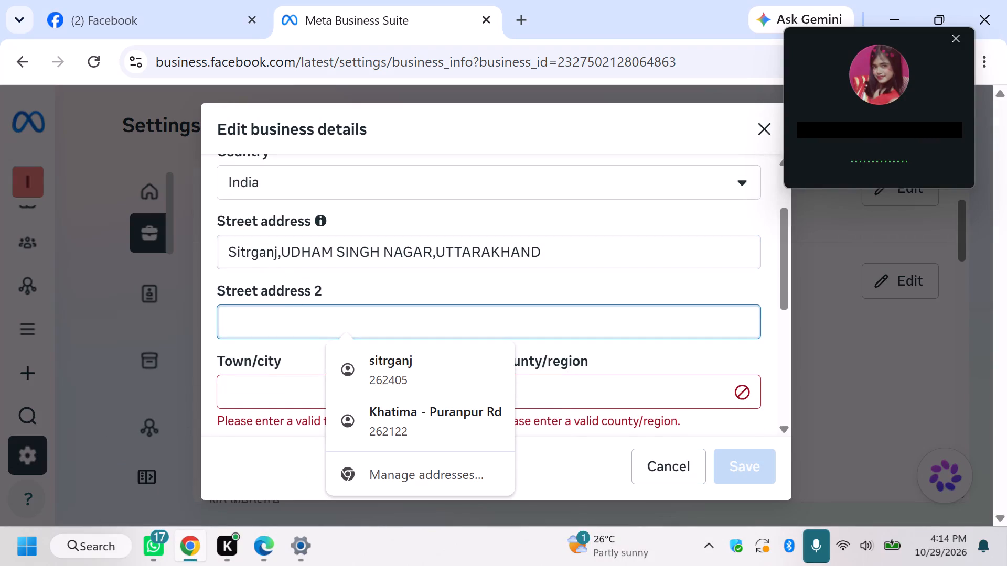
drag(276, 252, 224, 252)
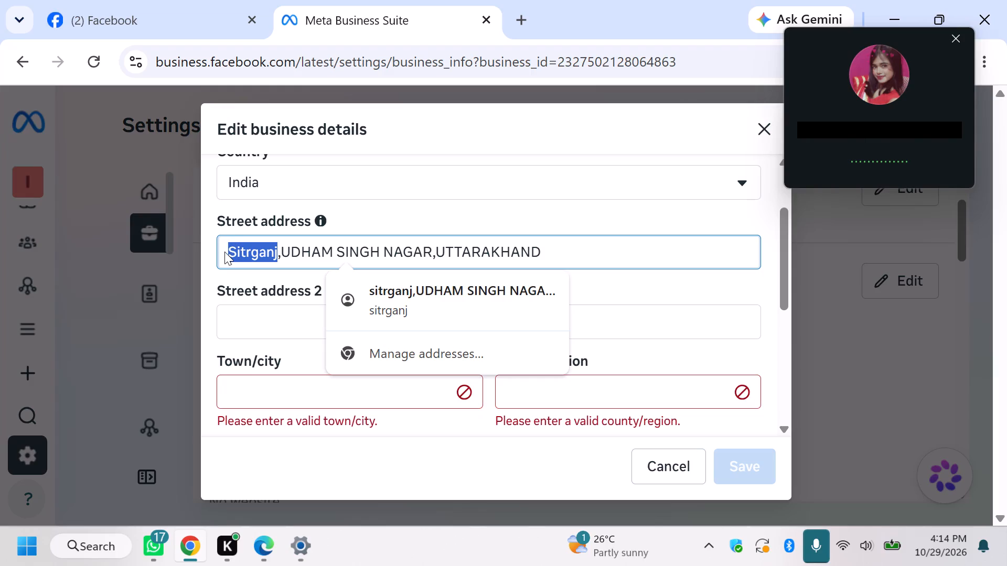
drag(224, 252, 223, 252)
key(ctrl+c)
click(267, 311)
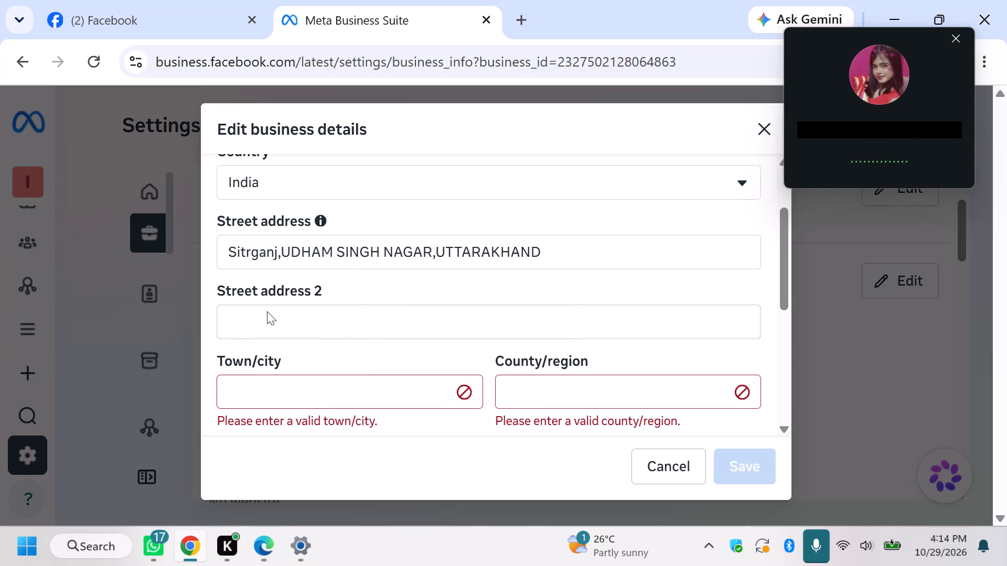
click(267, 323)
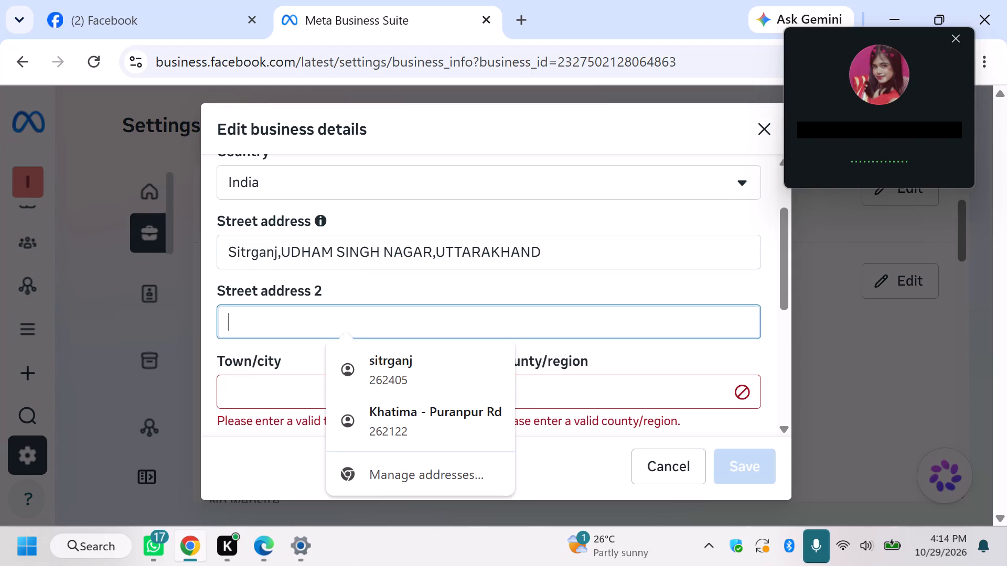
click(261, 389)
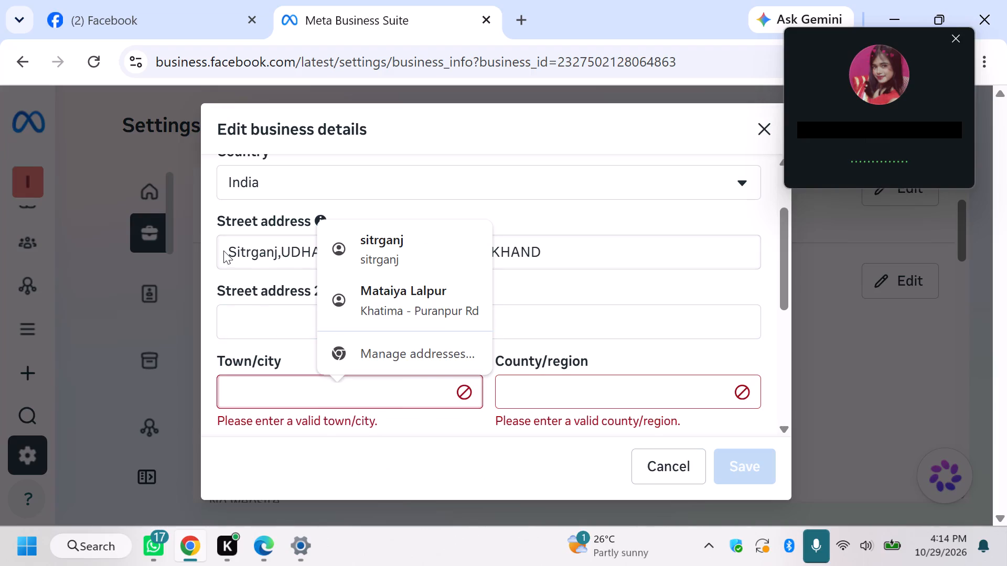
drag(223, 248, 252, 249)
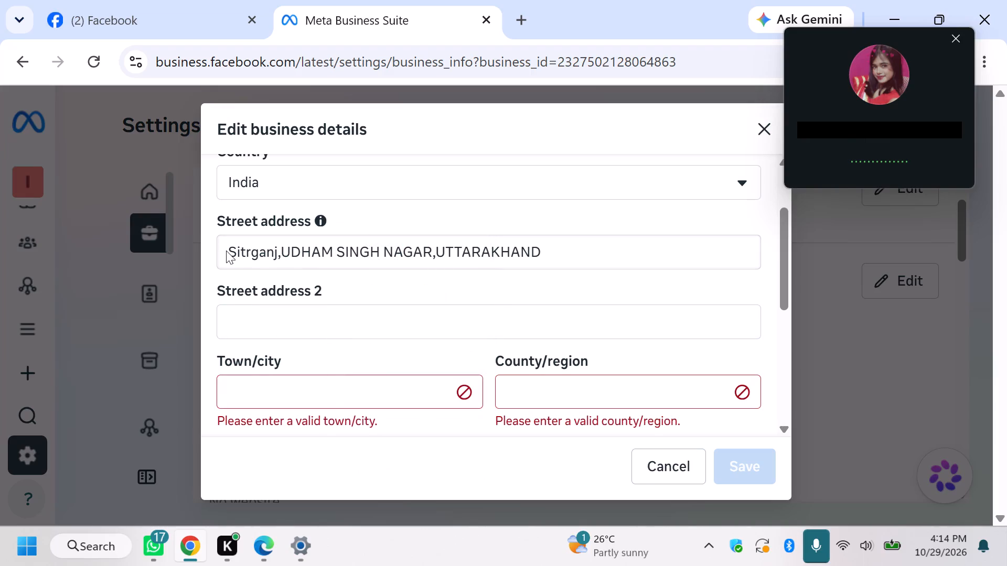
drag(228, 251, 272, 257)
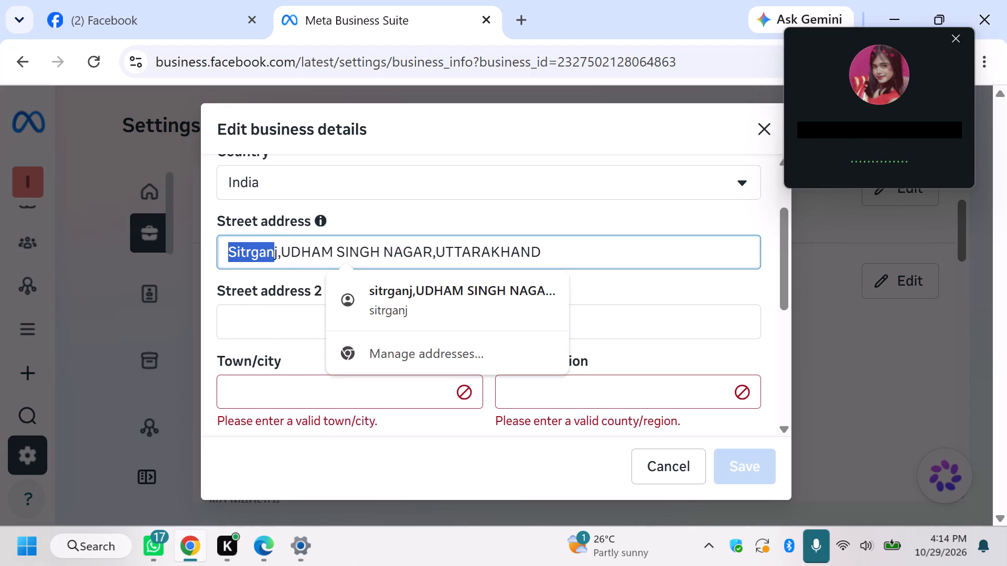
drag(272, 257, 276, 257)
key(ctrl+c)
click(267, 383)
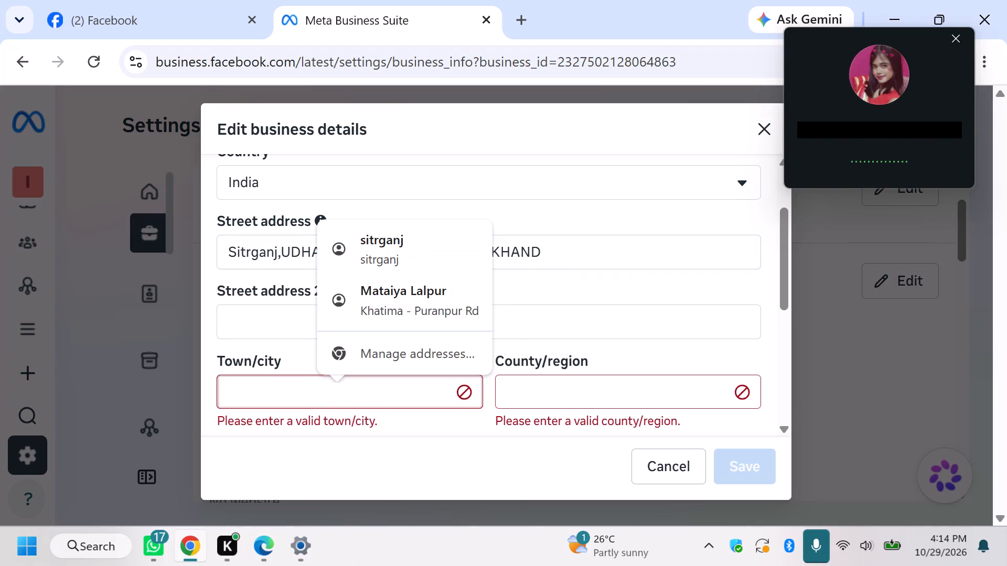
key(ctrl+v)
Open the County/region value for entry.
click(524, 396)
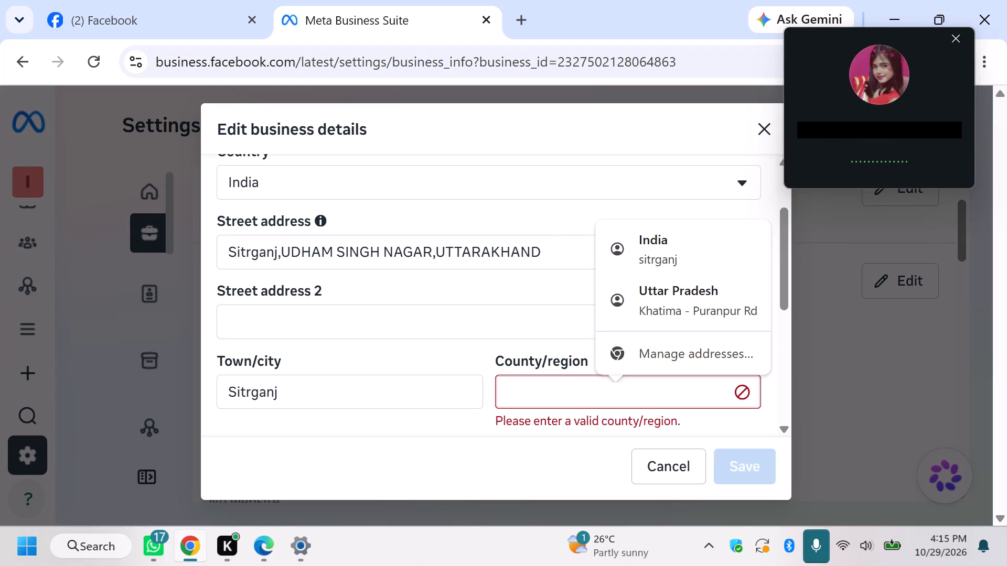
Enter India as the County/region and autofill the remaining address details from the saved India, sitrganj address.
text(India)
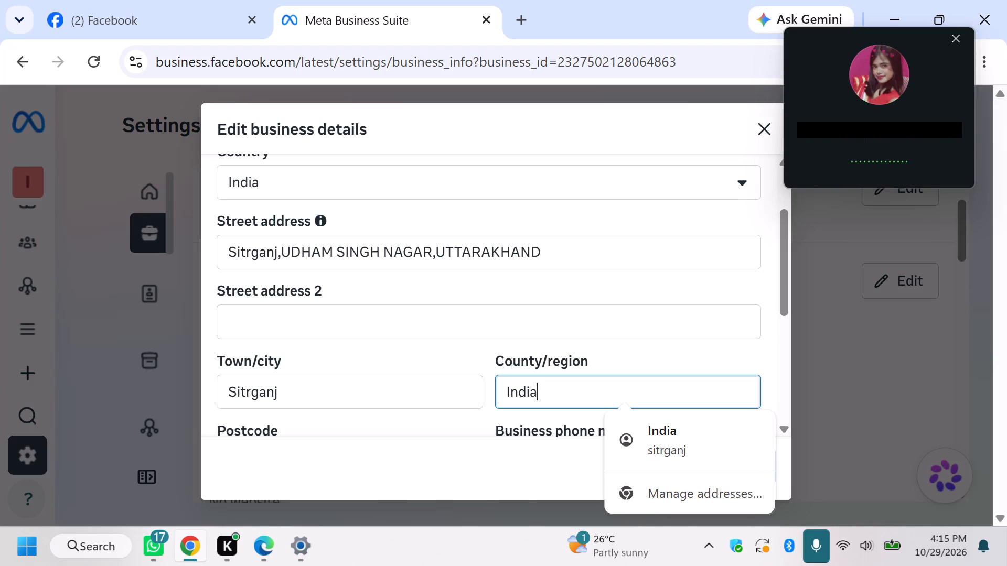
click(658, 449)
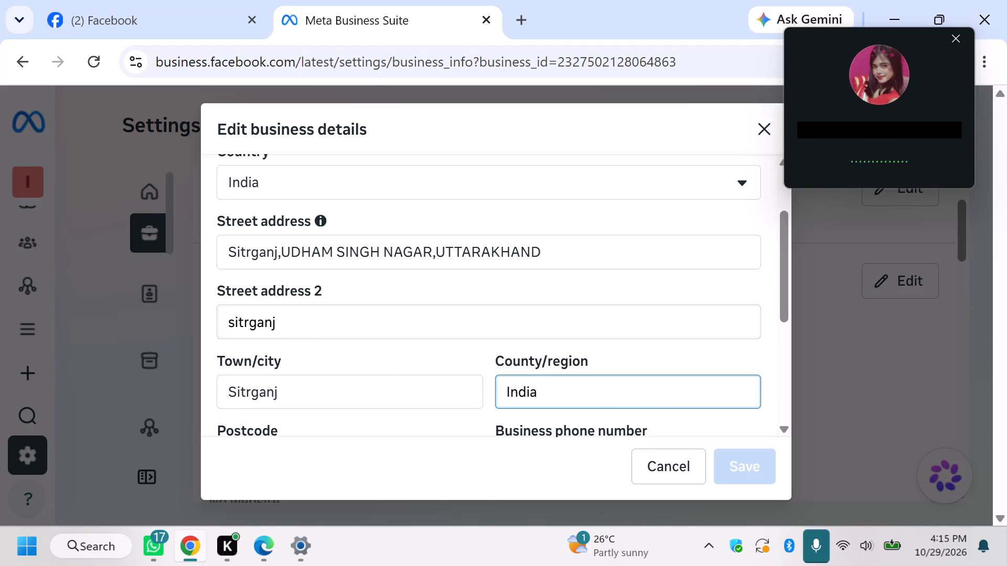
scroll(357, 334, down, 1)
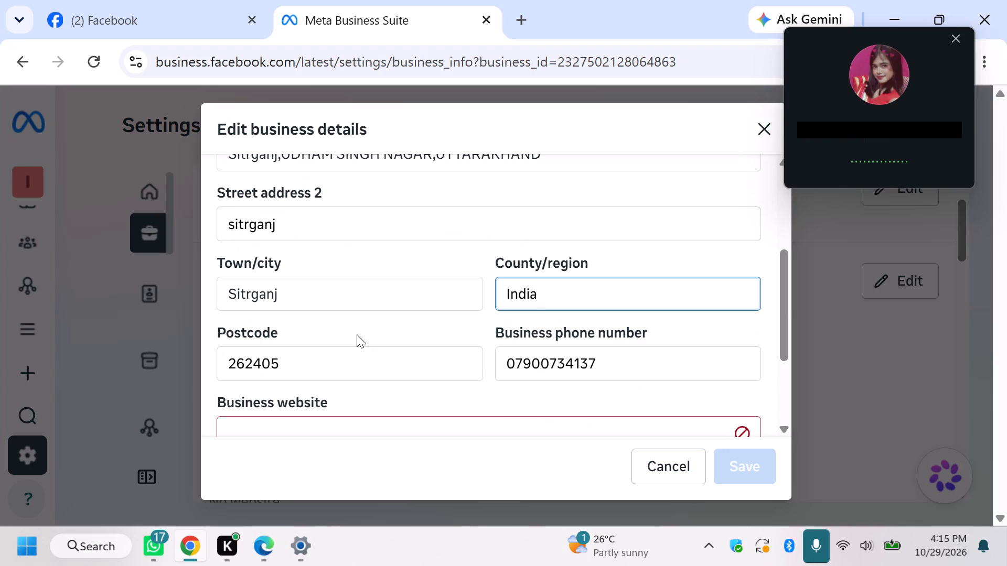
scroll(381, 370, down, 1)
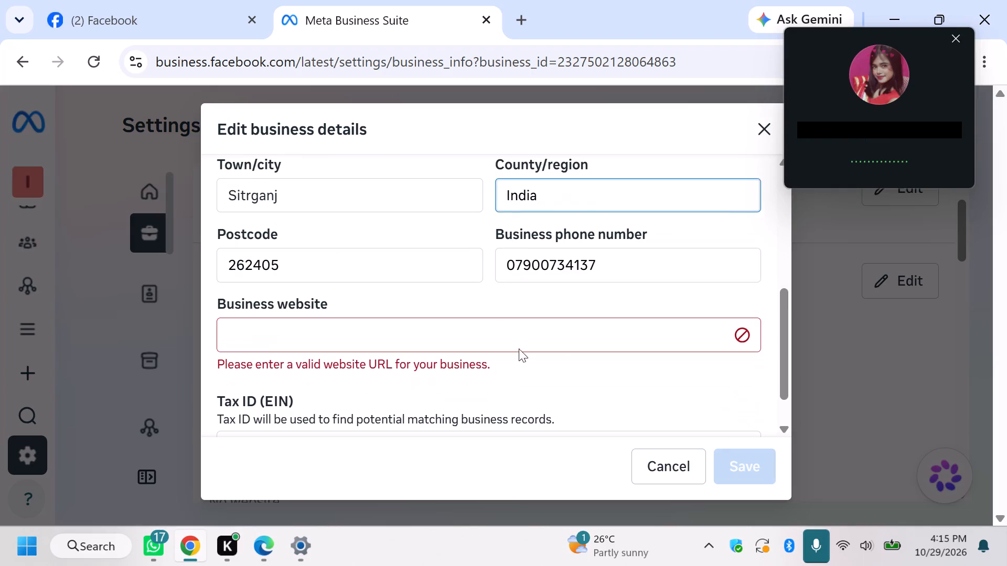
drag(623, 255, 488, 265)
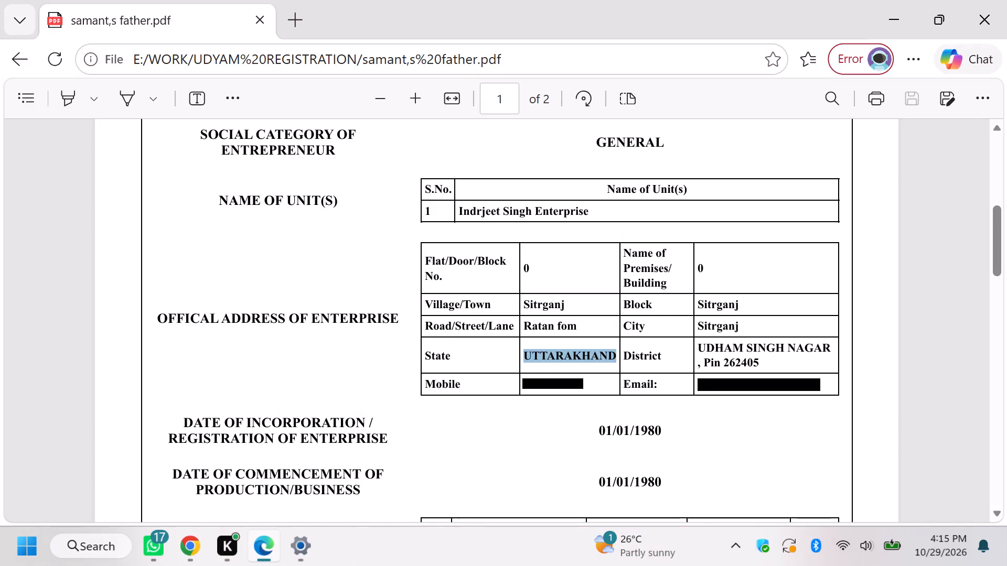
drag(520, 385, 581, 378)
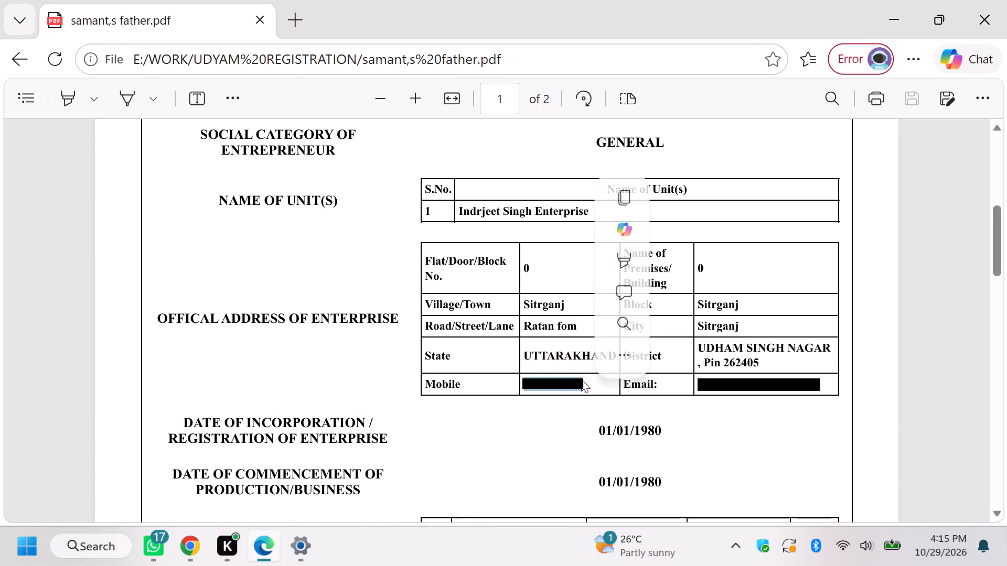
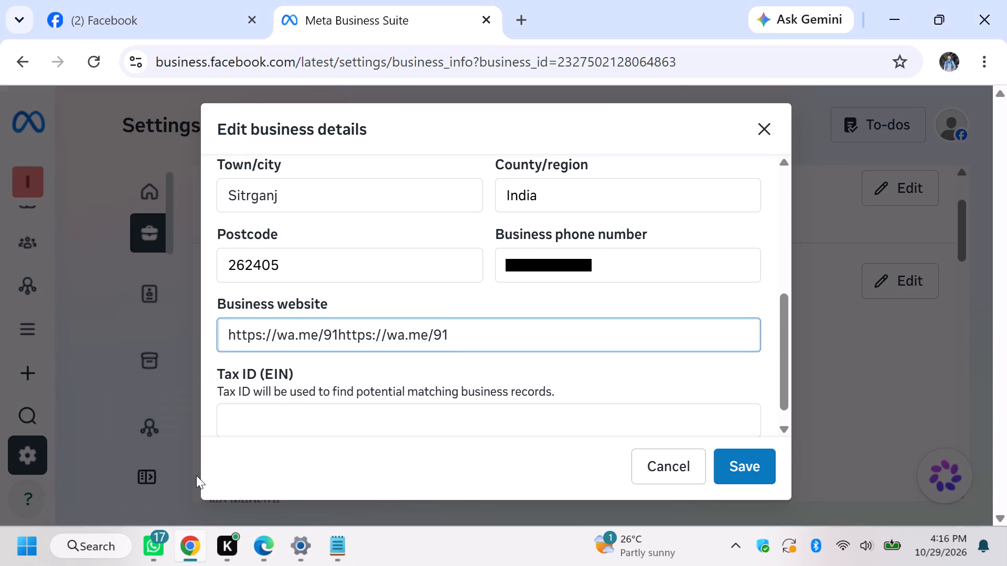
Append the business phone number to the end of the wa.me link in Business website.
key(ctrl+v)
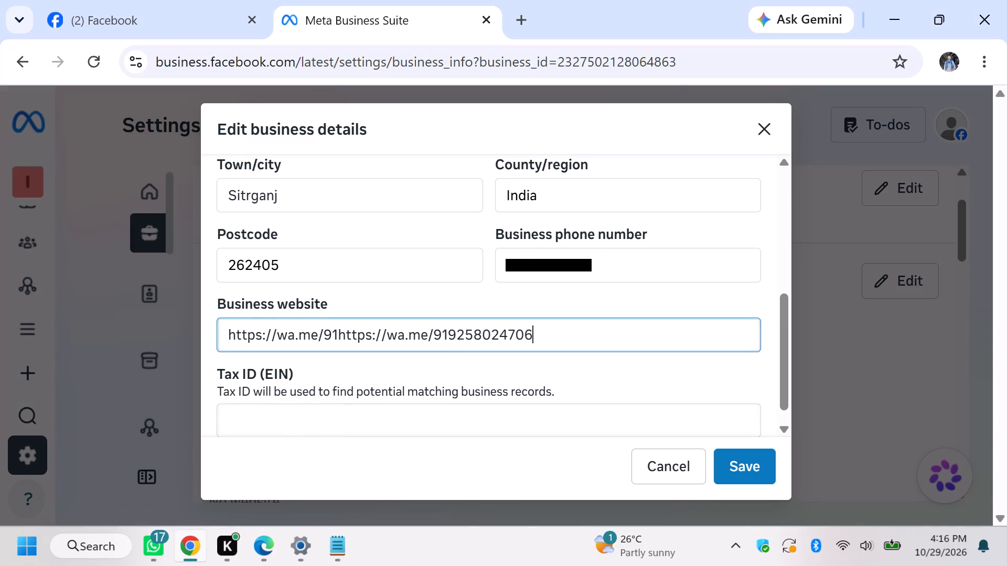
Copy the full Udyam registration number from the certificate PDF into Tax ID (EIN) in the business details.
click(334, 424)
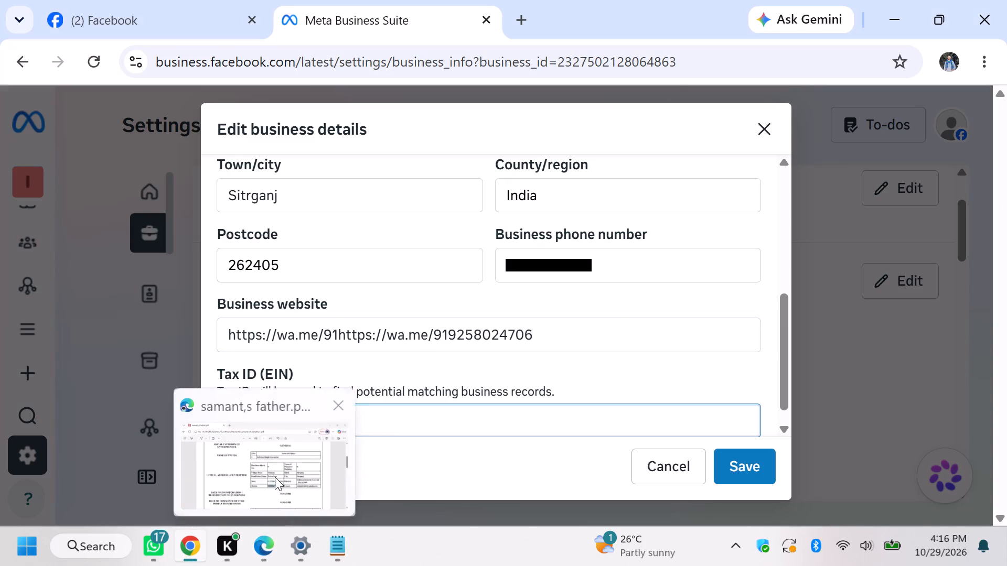
click(275, 475)
scroll(462, 273, up, 3)
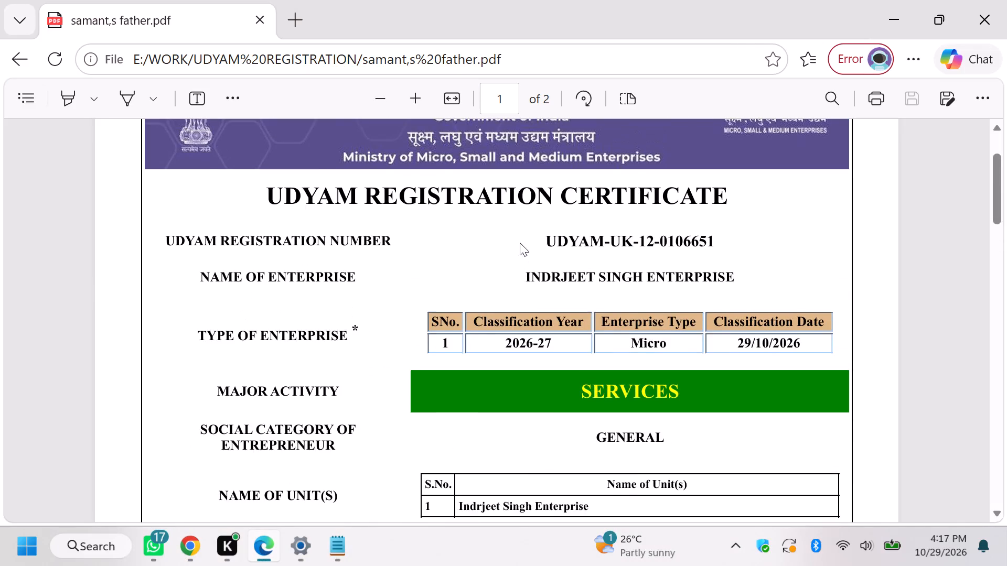
drag(523, 243, 651, 244)
drag(544, 241, 630, 245)
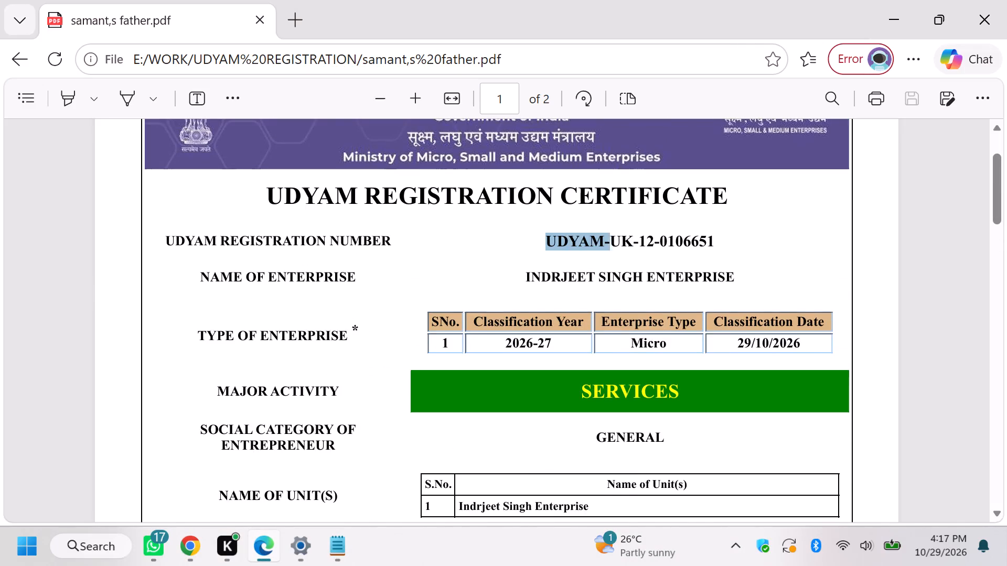
drag(630, 245, 715, 245)
key(ctrl+c)
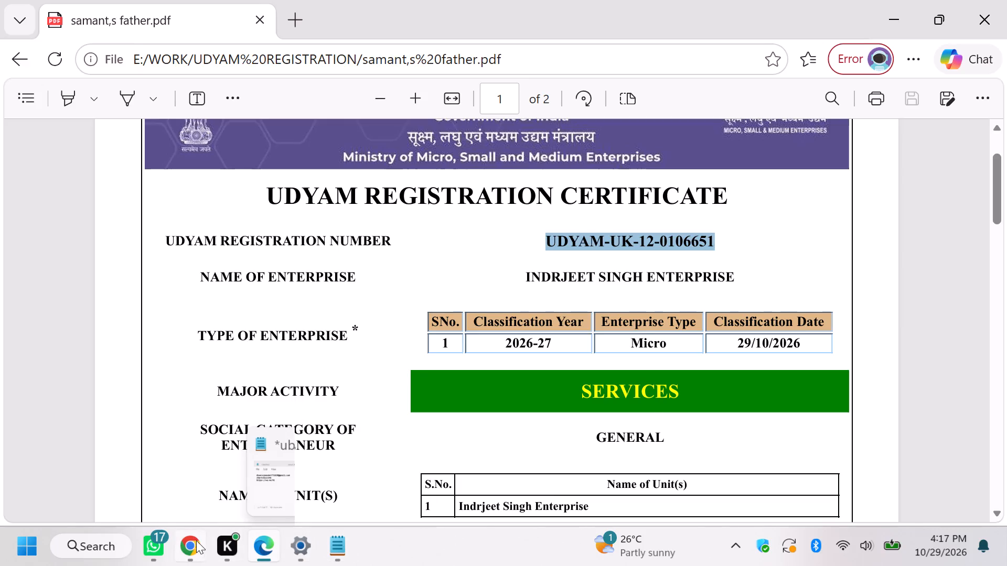
click(196, 479)
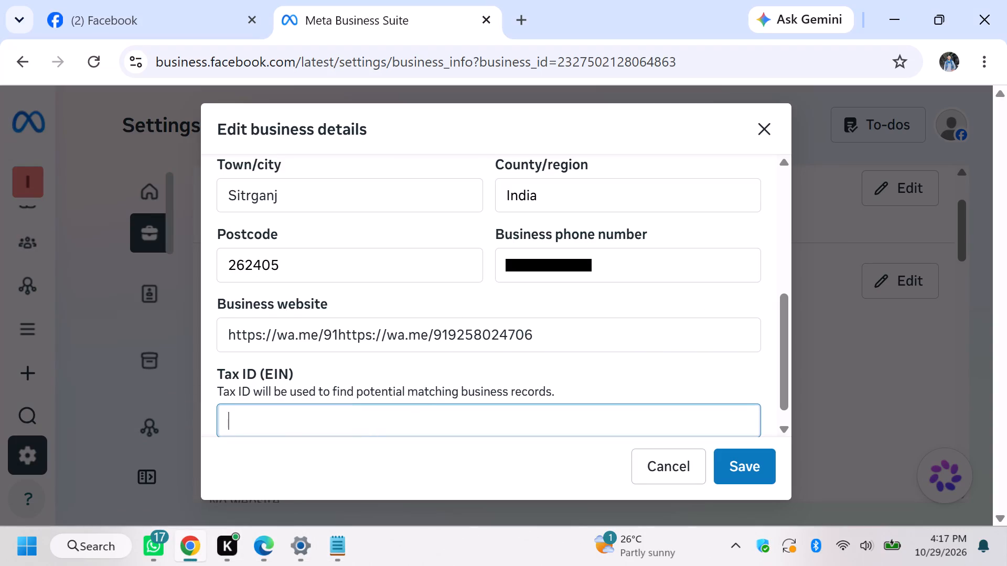
key(ctrl+v)
scroll(391, 369, down, 2)
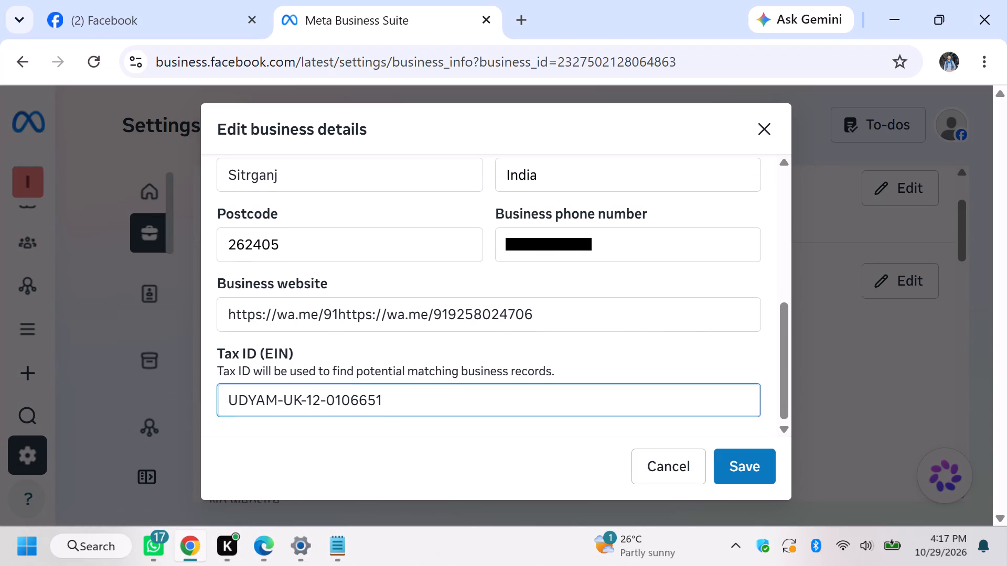
scroll(398, 366, down, 1)
scroll(666, 337, up, 3)
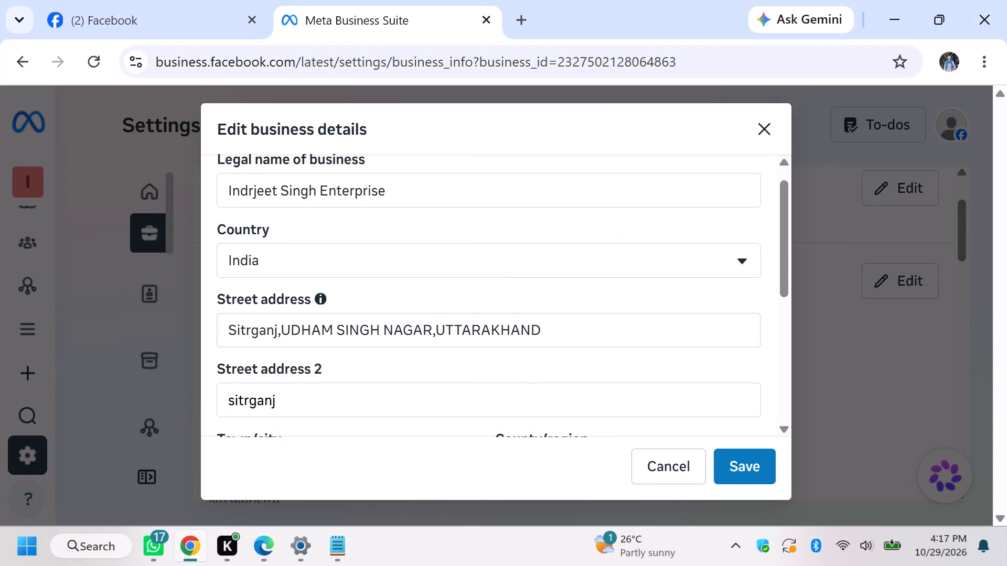
scroll(666, 337, down, 1)
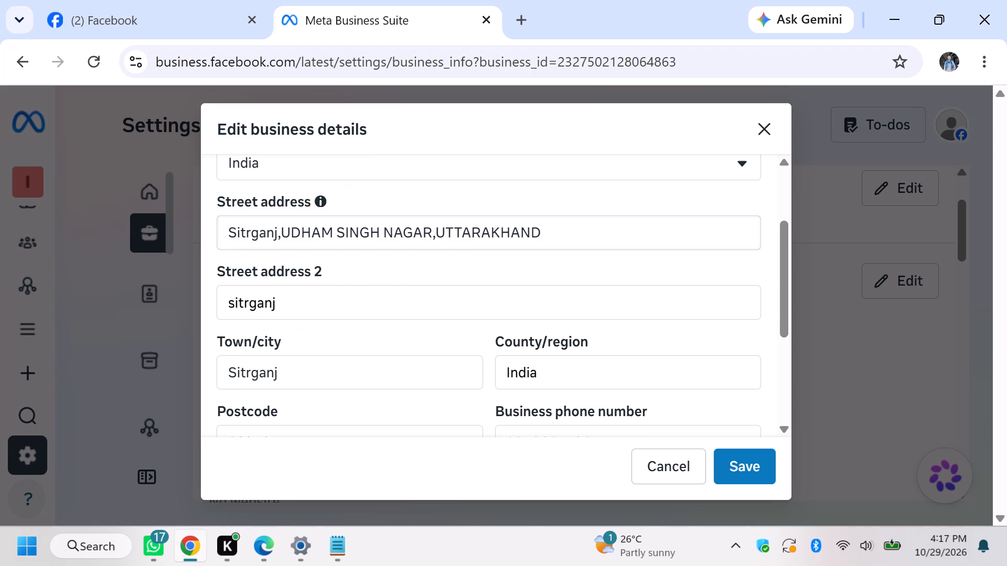
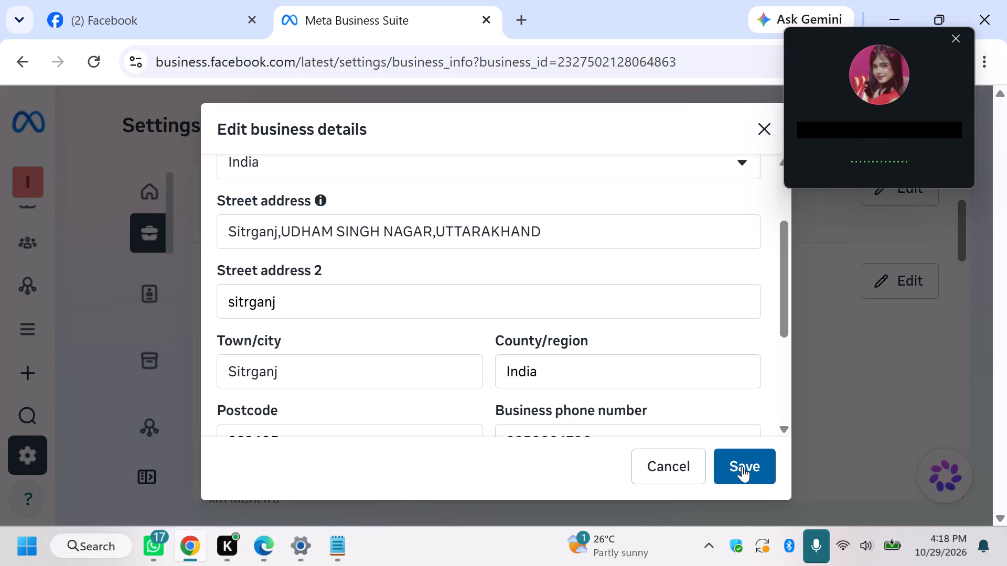
Save the edited business details and decline the browser's offer to store the address.
click(742, 466)
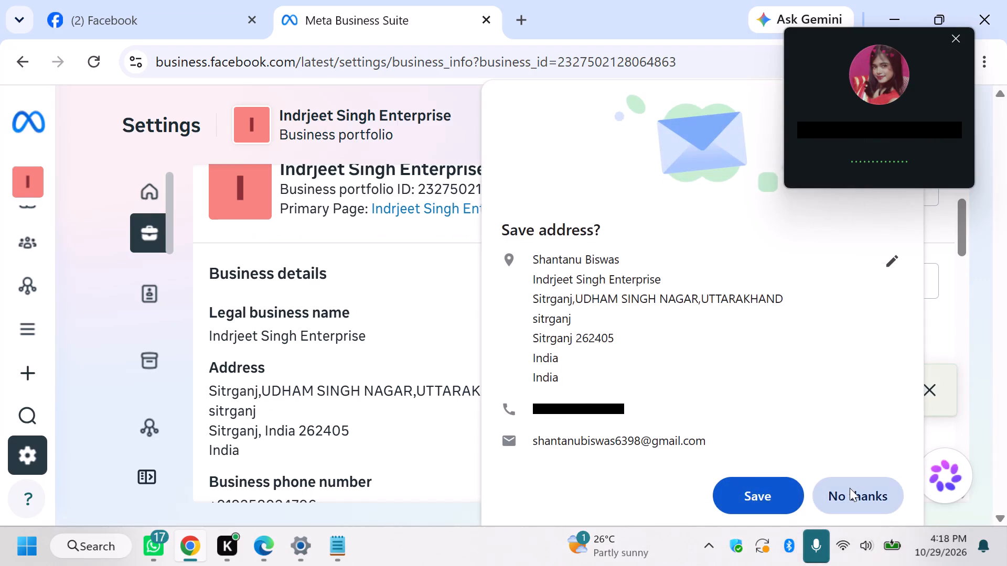
click(850, 488)
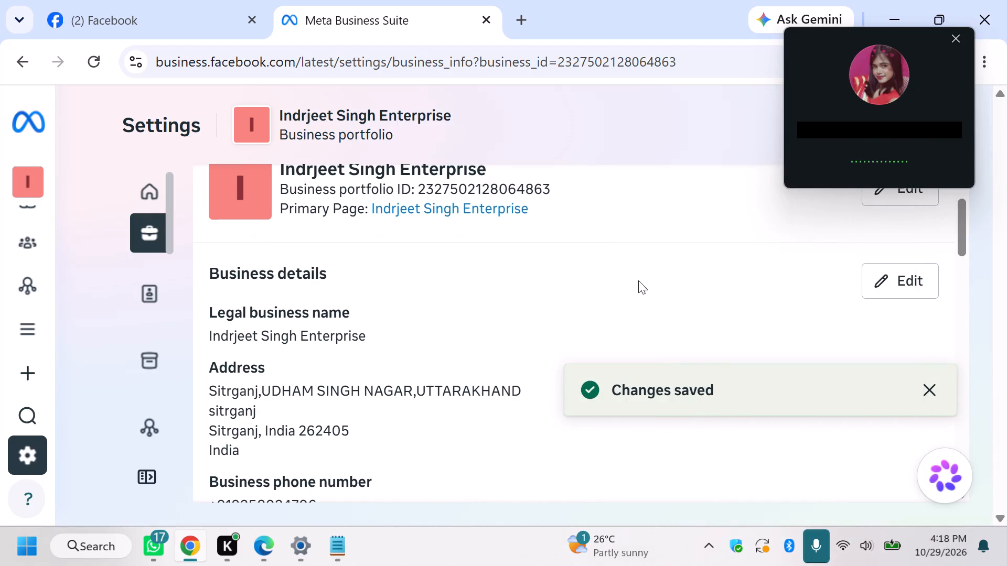
scroll(684, 272, up, 2)
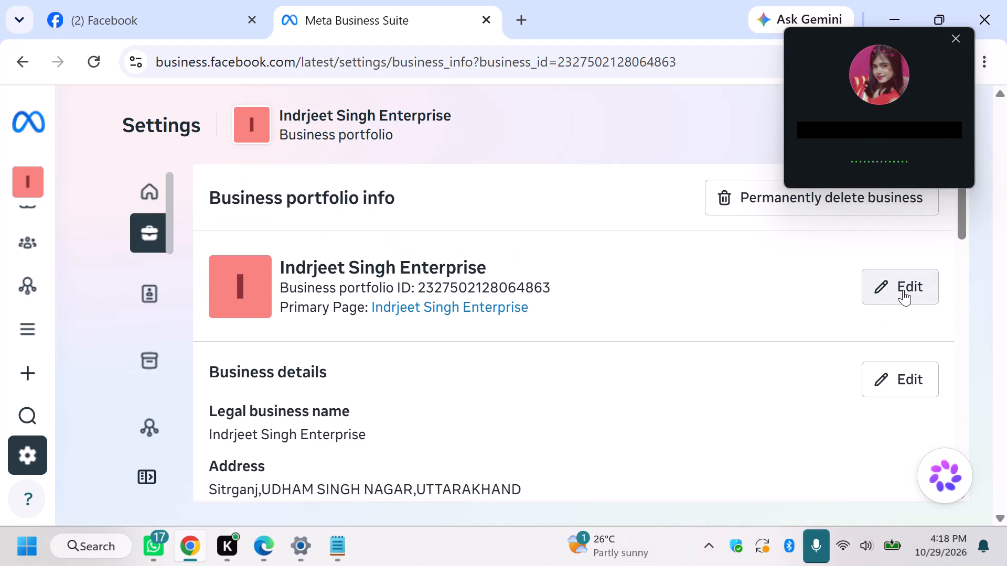
click(903, 290)
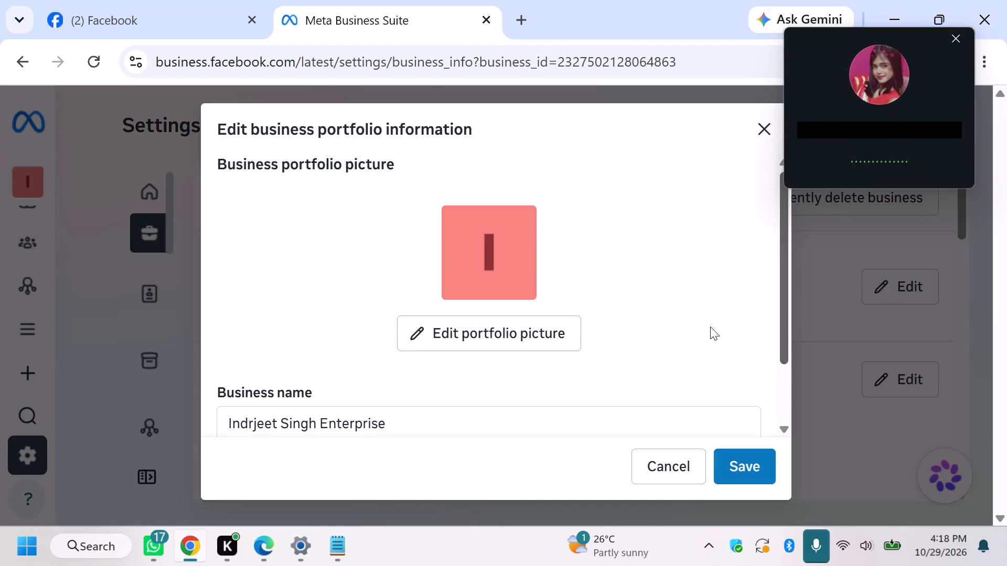
scroll(519, 379, down, 1)
drag(369, 344, 290, 343)
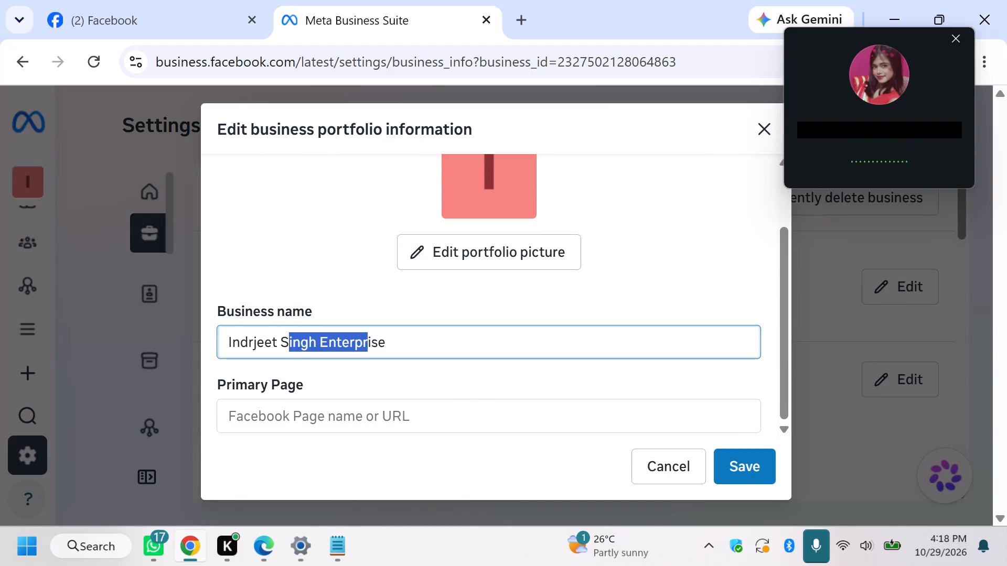
drag(228, 339, 312, 345)
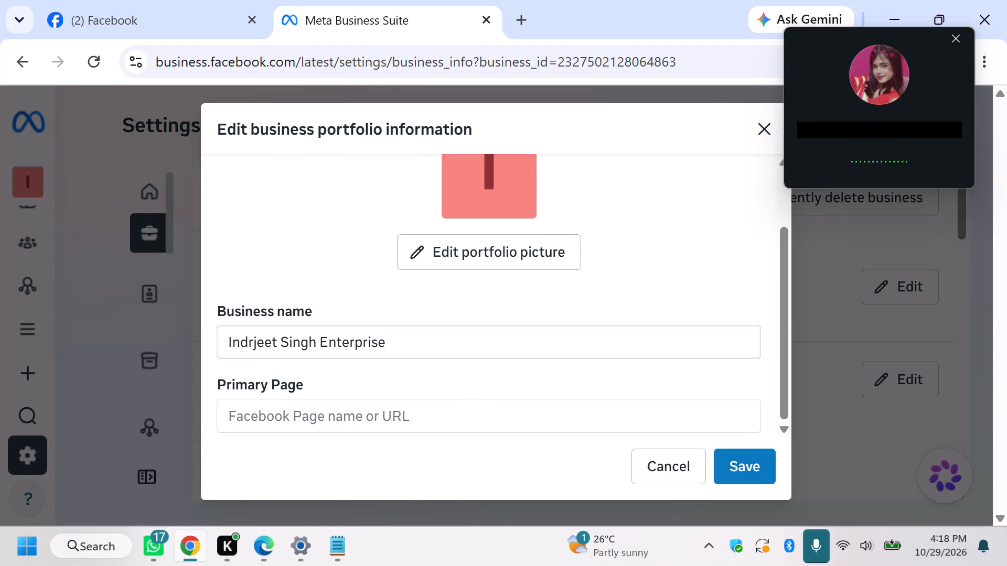
drag(230, 340, 245, 340)
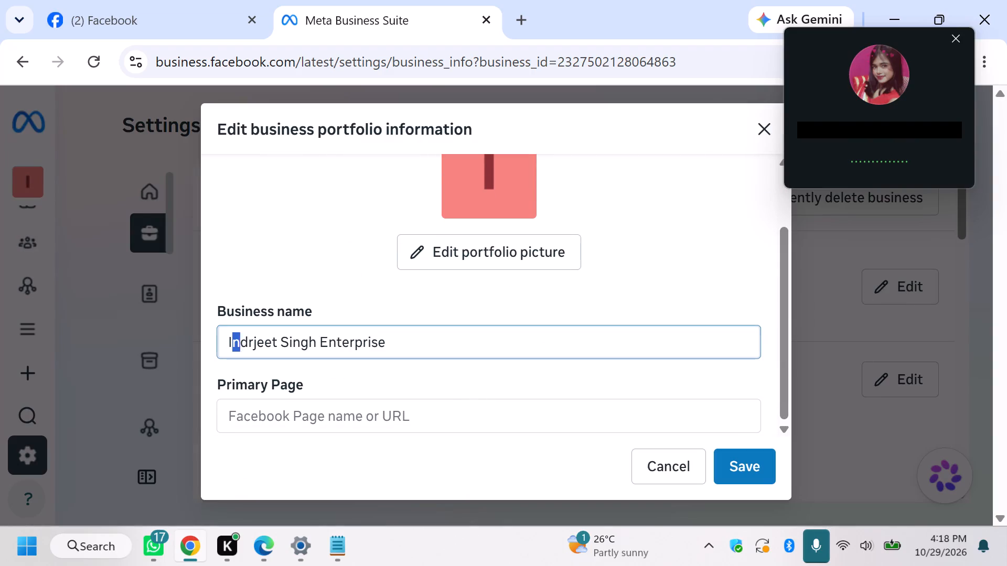
drag(245, 340, 253, 342)
click(227, 343)
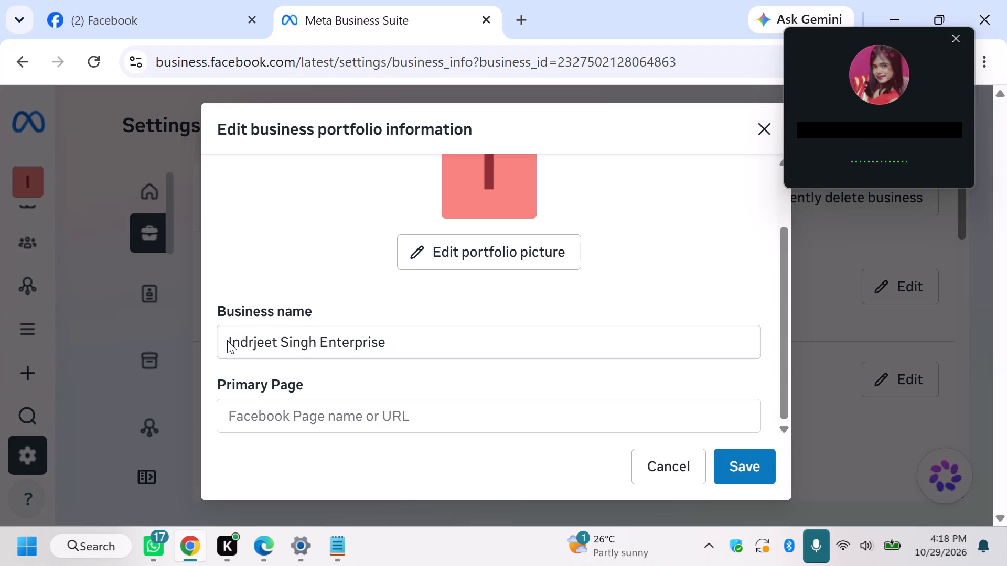
drag(228, 340, 411, 352)
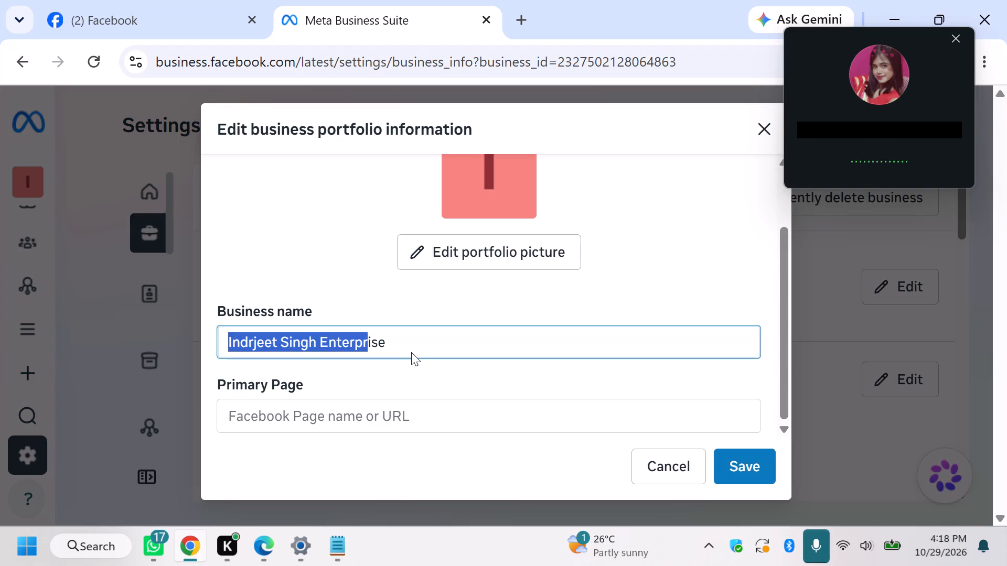
key(ctrl+c)
click(402, 423)
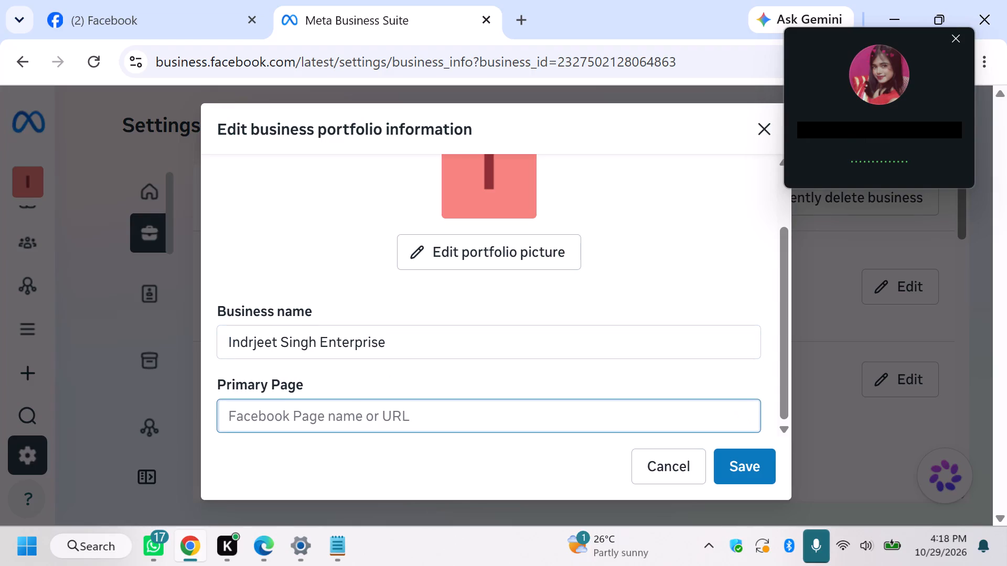
key(ctrl+v)
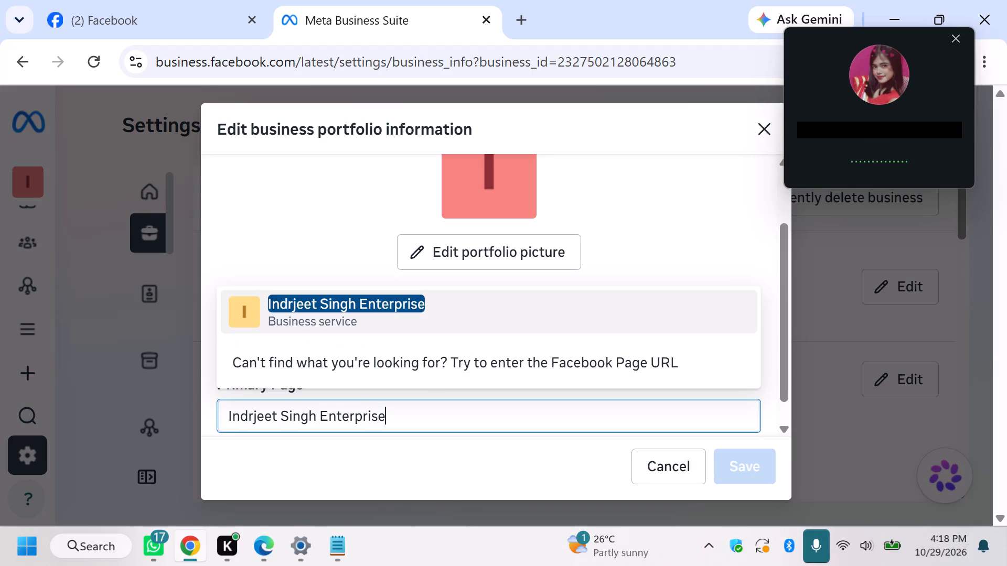
click(458, 318)
scroll(673, 456, down, 2)
scroll(655, 389, down, 1)
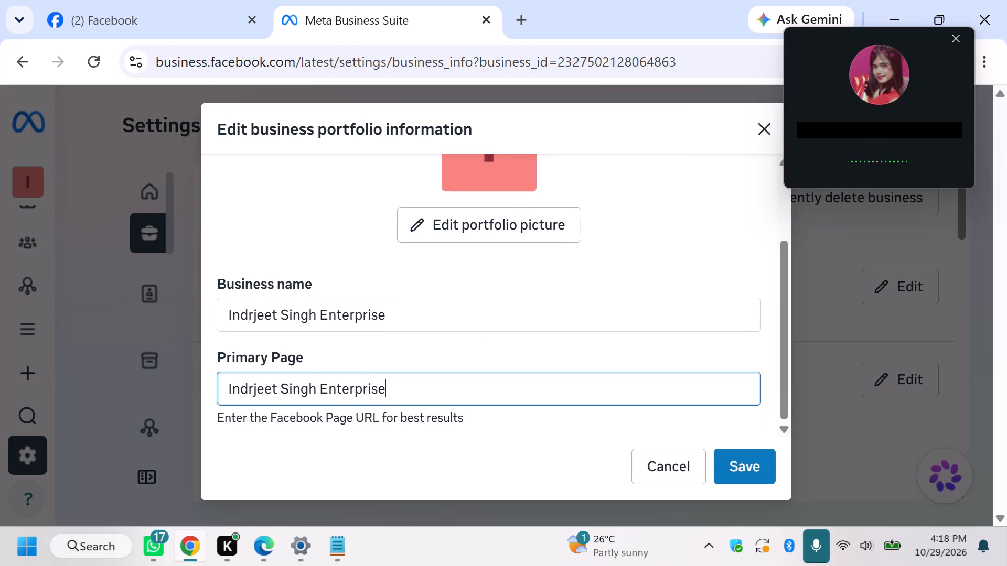
scroll(655, 389, down, 2)
click(746, 463)
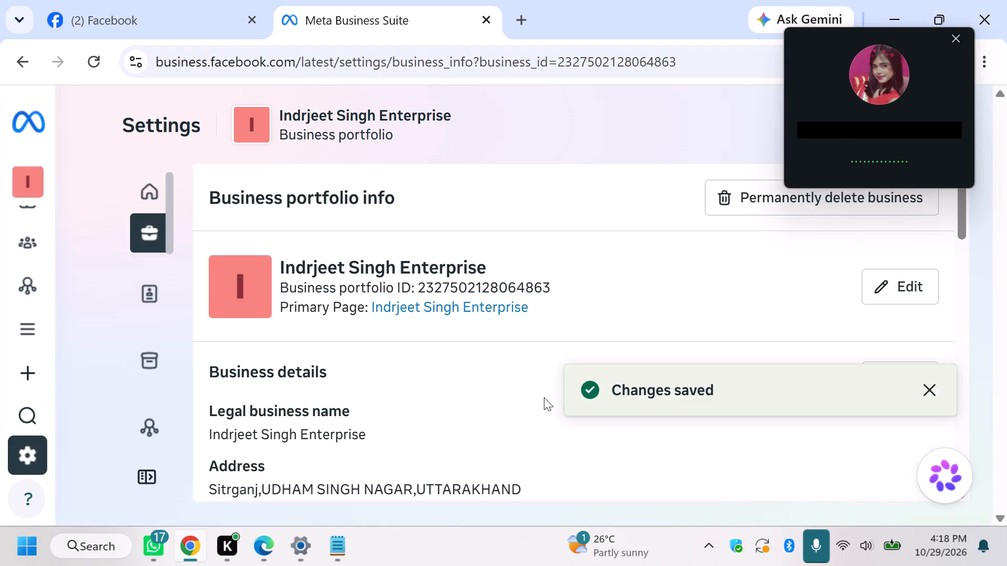
Open the options for the unconfirmed email address in the portfolio's profile contact info.
scroll(403, 369, down, 2)
scroll(444, 327, down, 1)
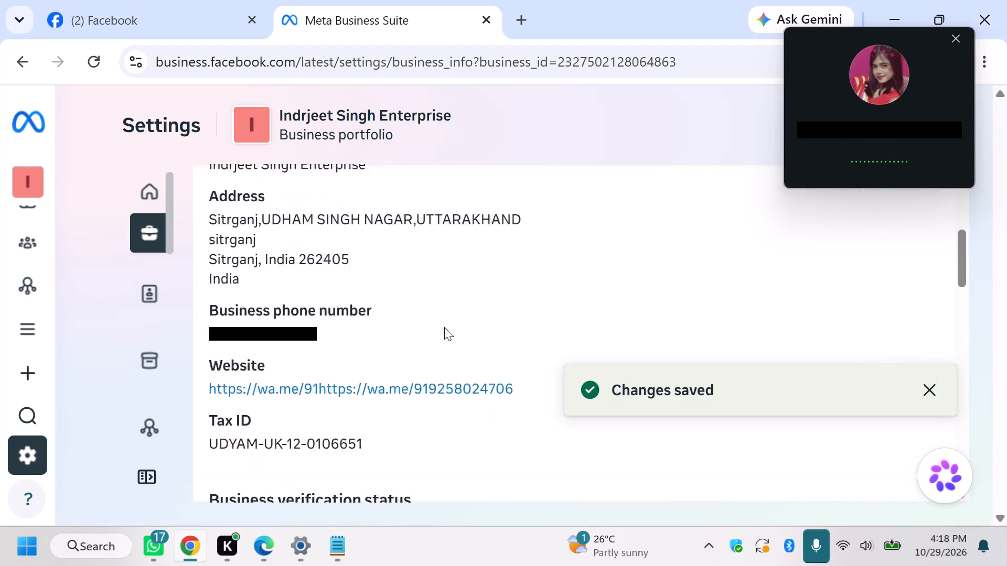
scroll(444, 327, down, 13)
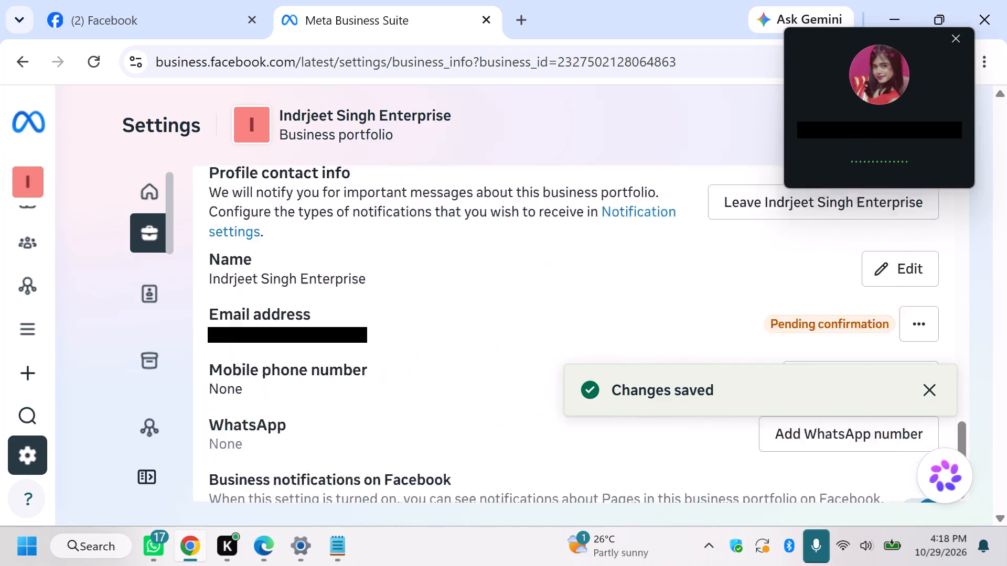
scroll(444, 327, down, 2)
click(922, 245)
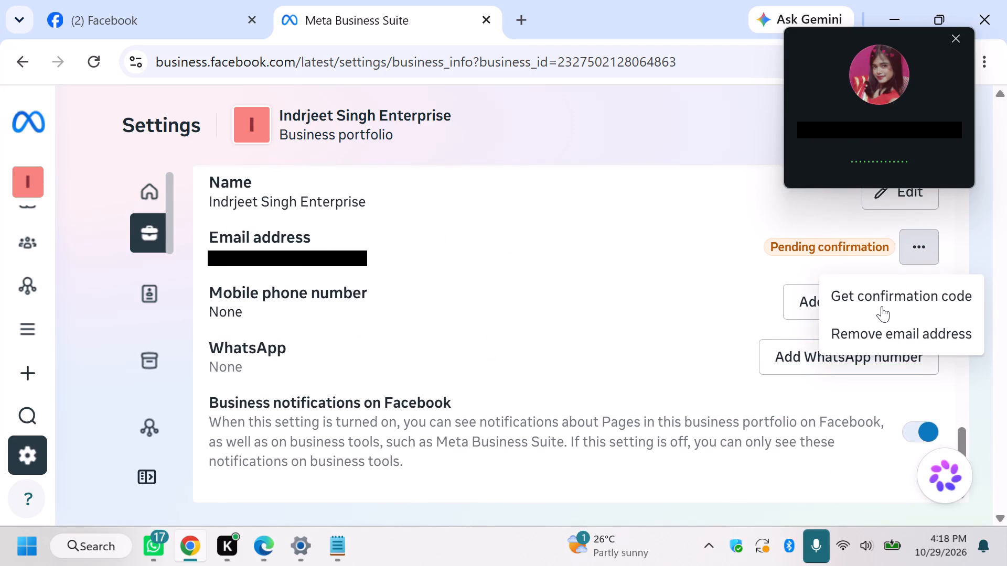
Request a confirmation code for the pending email address and ready the confirmation code entry.
click(910, 298)
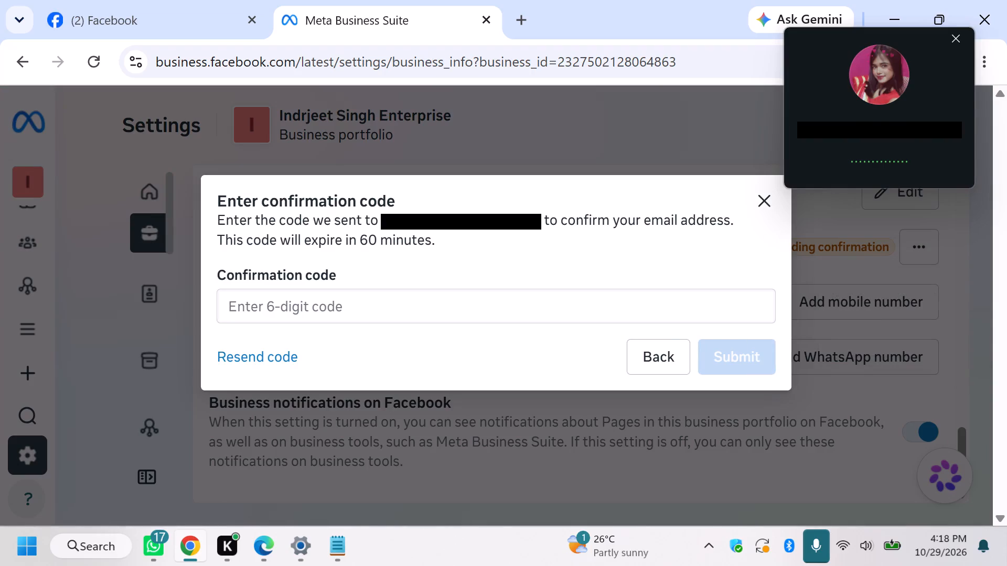
click(511, 307)
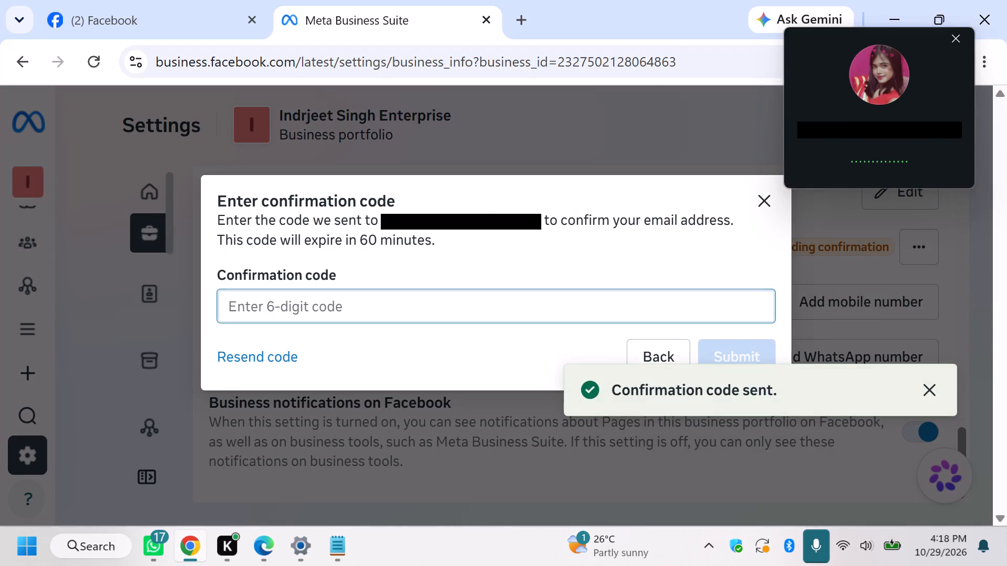
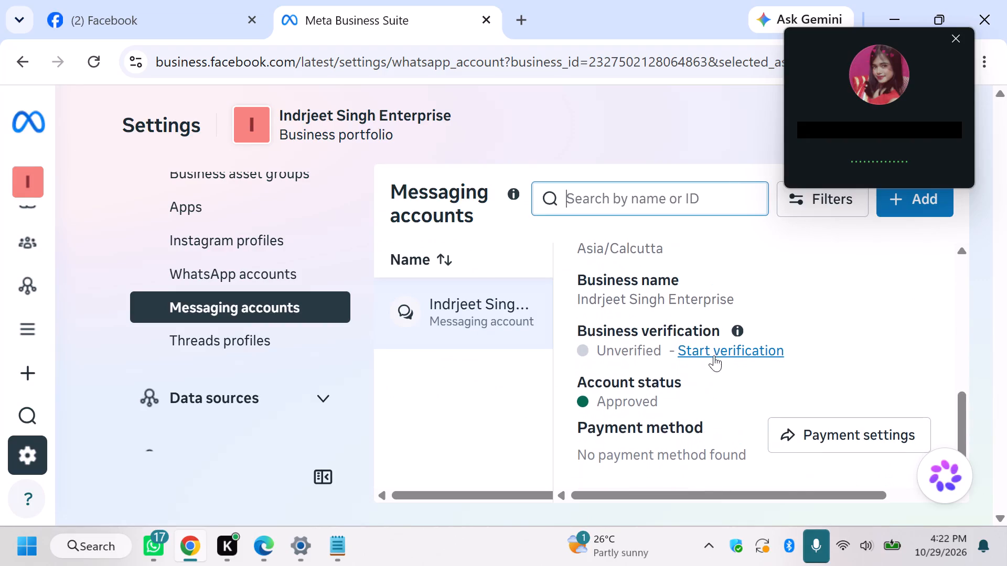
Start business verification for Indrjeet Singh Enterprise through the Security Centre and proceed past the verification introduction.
click(720, 353)
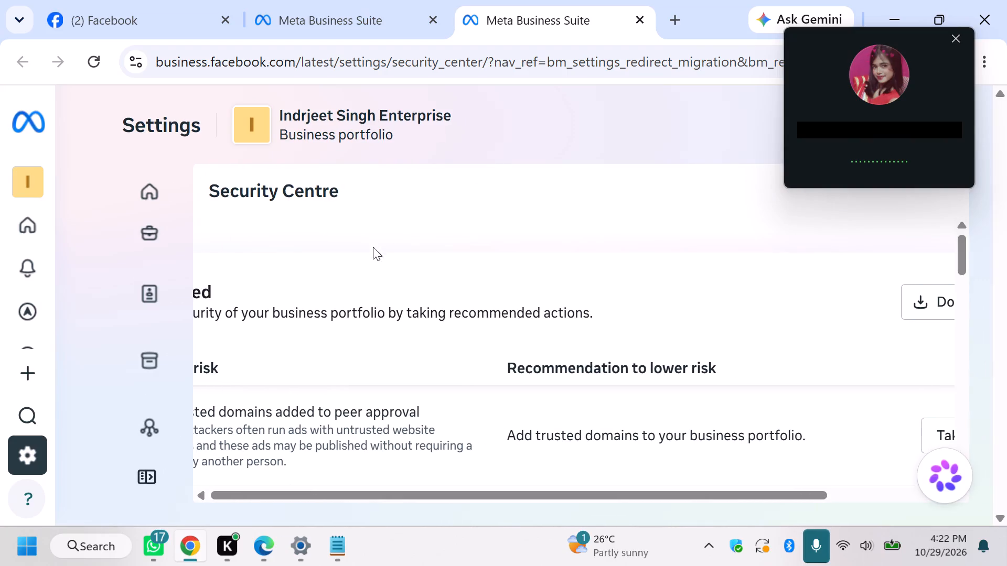
scroll(366, 261, up, 2)
scroll(368, 279, down, 6)
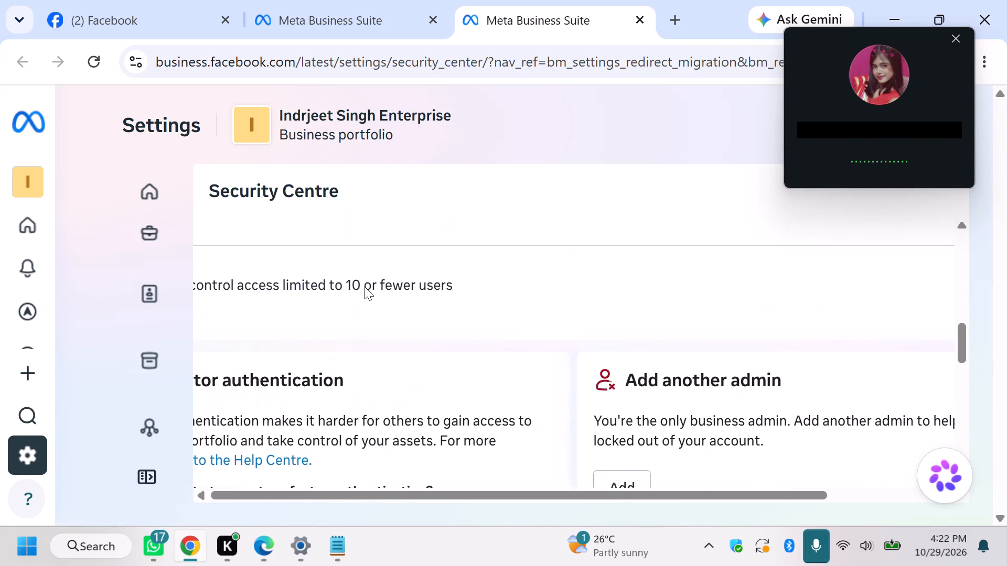
scroll(365, 287, down, 11)
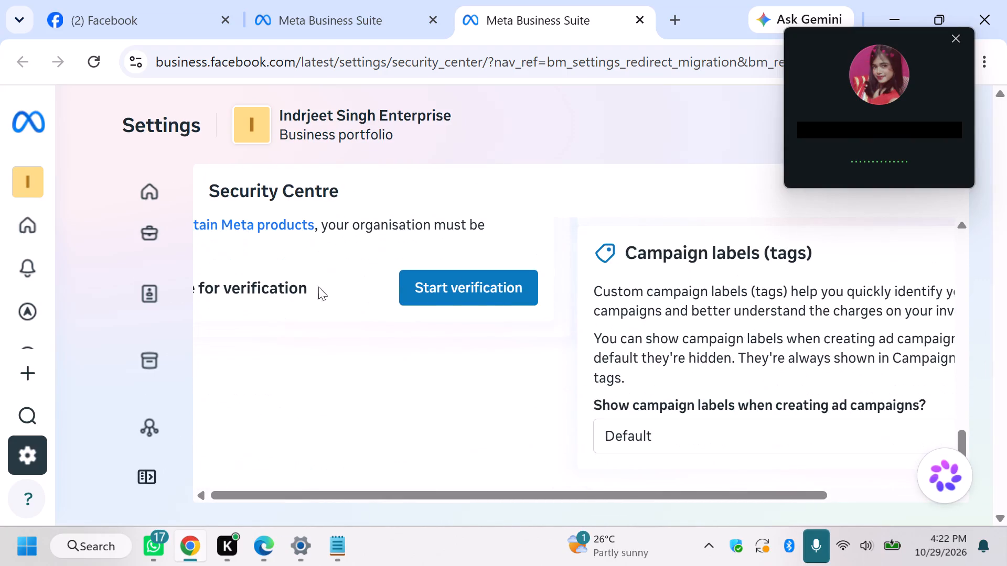
click(447, 288)
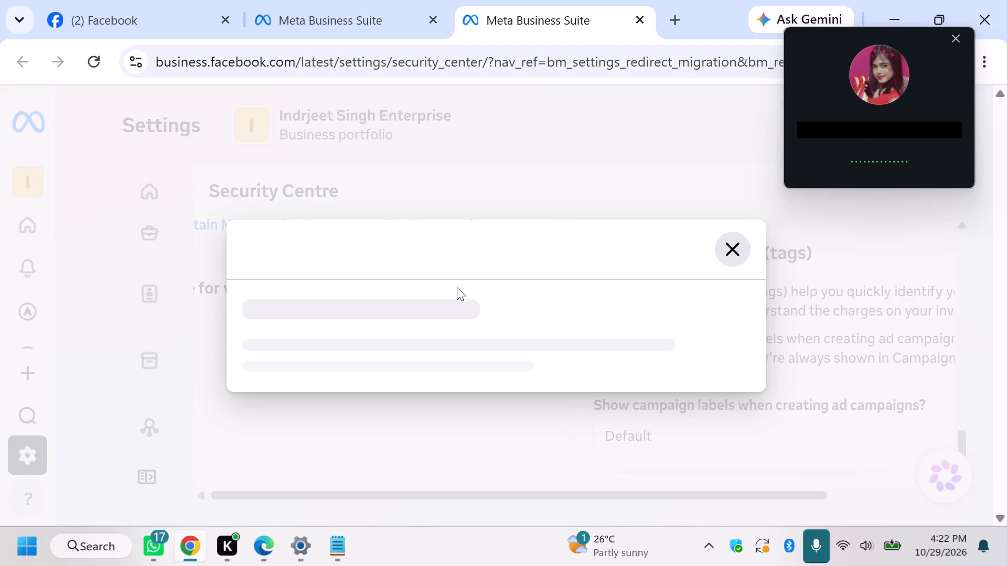
scroll(457, 287, down, 2)
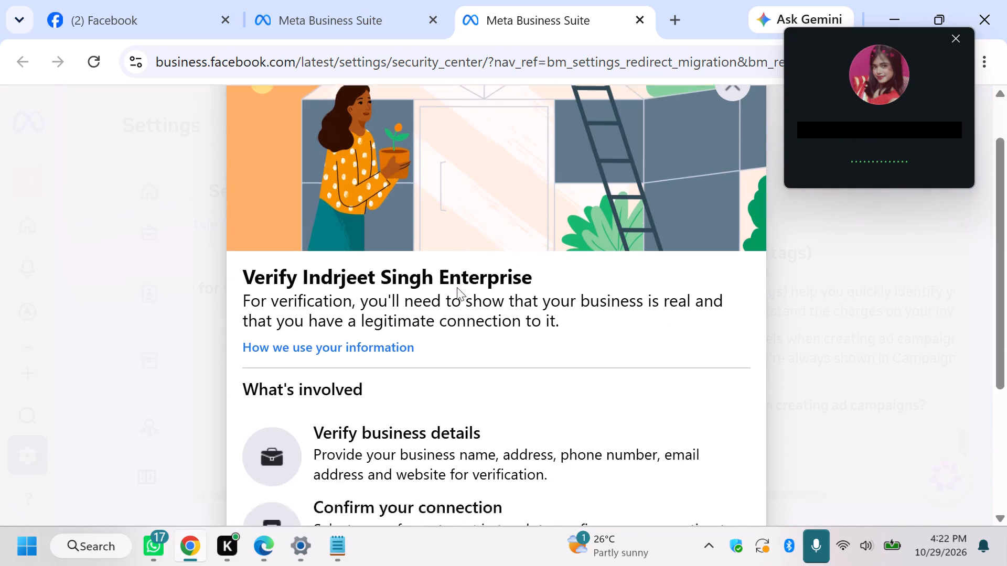
scroll(457, 287, down, 4)
click(667, 474)
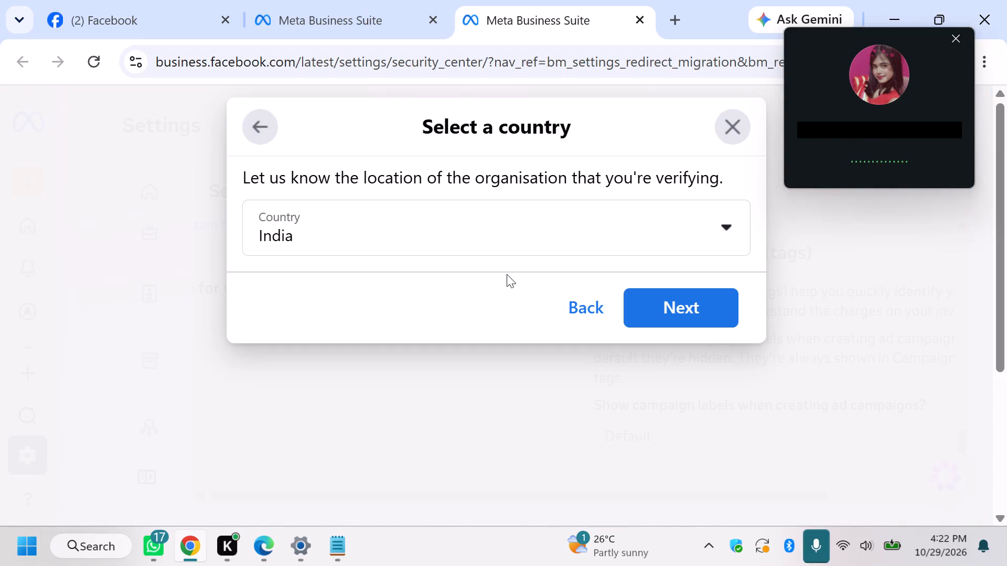
Accept India as the organisation's country and choose Private company as the business type.
click(667, 312)
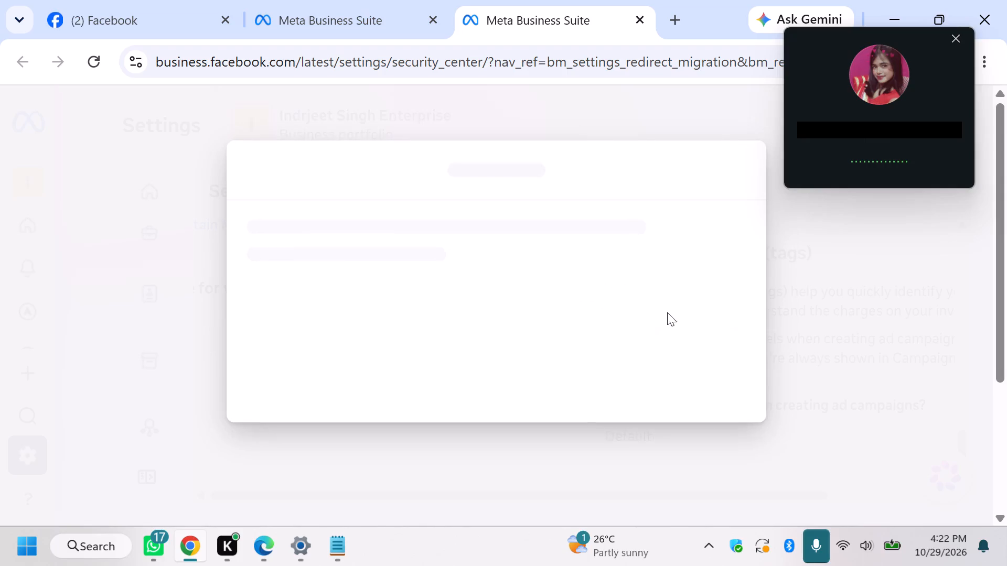
scroll(443, 295, down, 3)
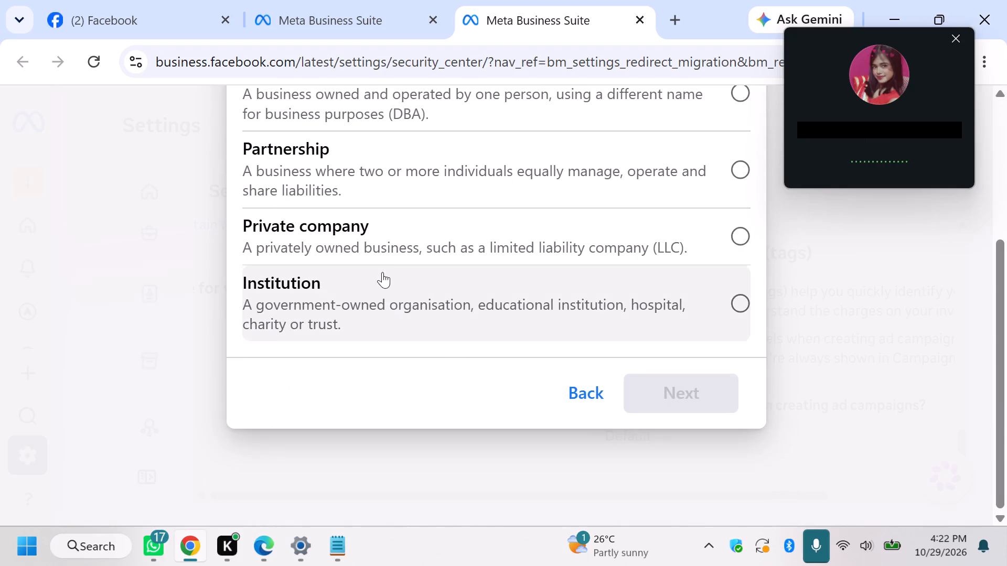
click(393, 236)
click(701, 392)
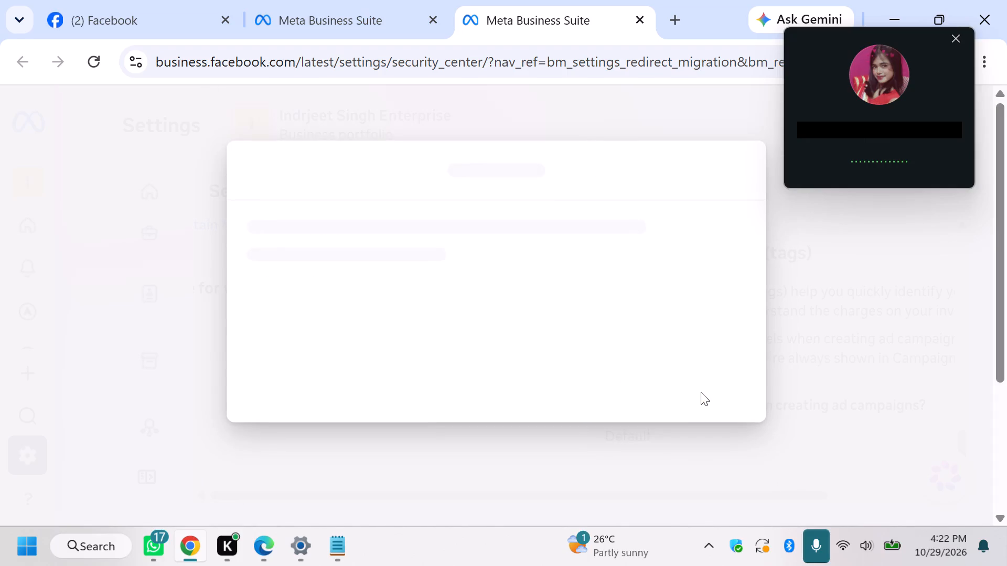
Copy the Udyam registration number from the certificate PDF in Edge into the Business Tax ID/Registration Number field of the verification form in Chrome.
scroll(408, 297, down, 2)
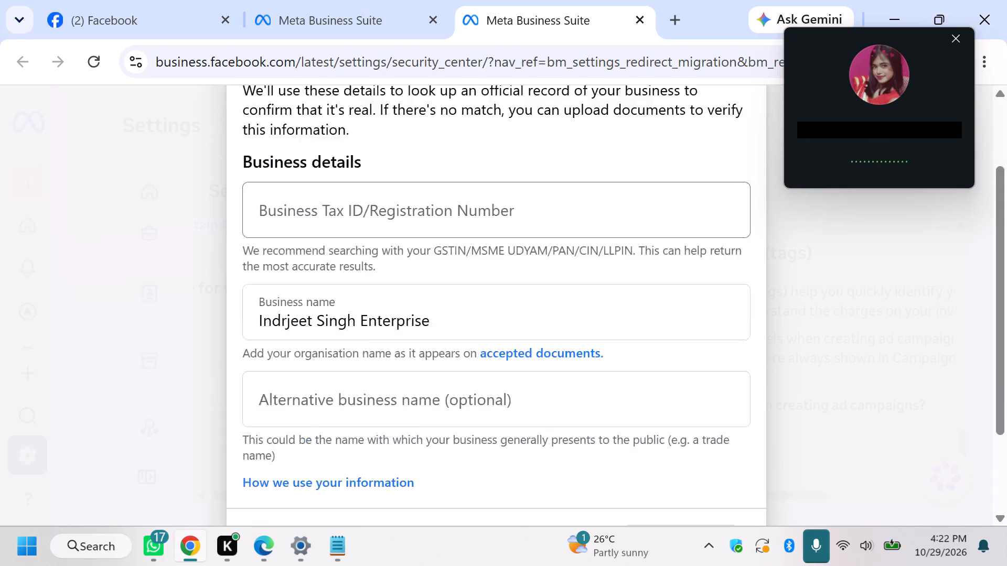
scroll(380, 269, up, 1)
click(325, 211)
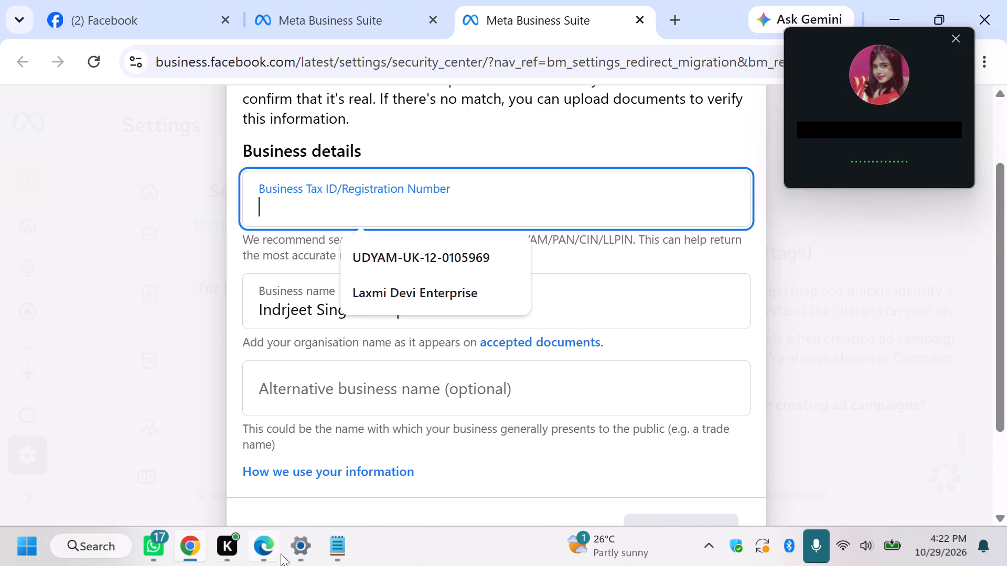
click(268, 491)
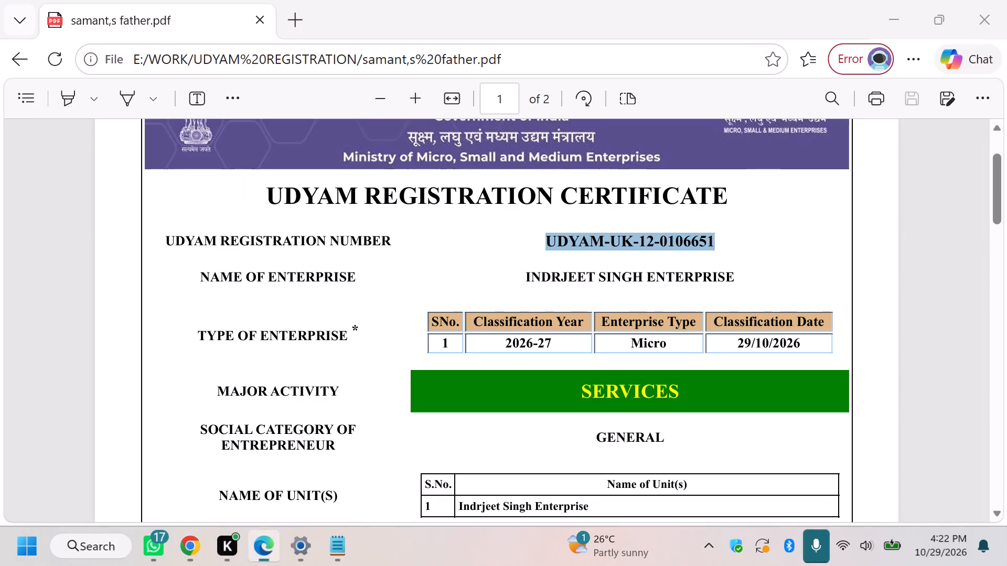
drag(535, 240, 583, 240)
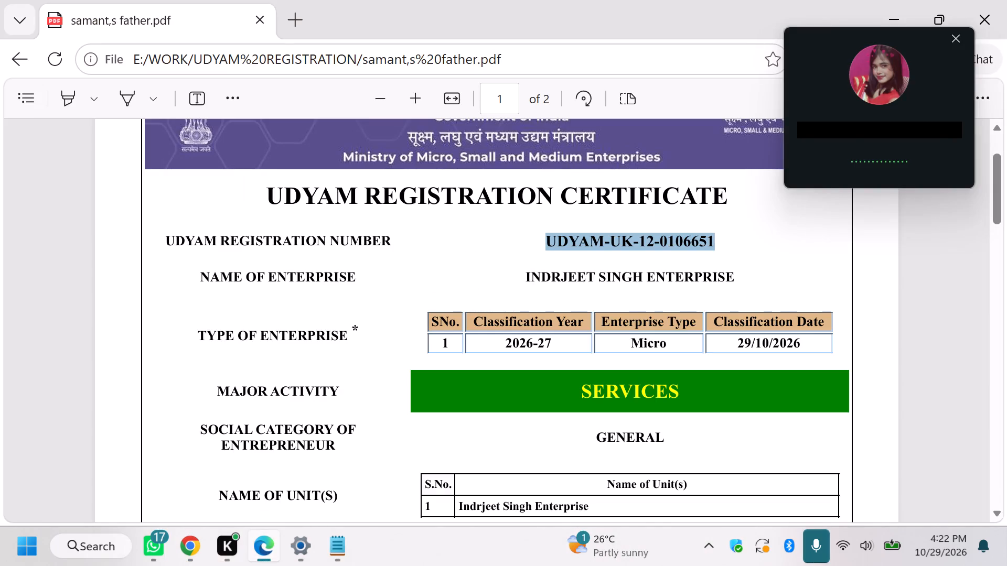
click(575, 240)
drag(541, 240, 709, 245)
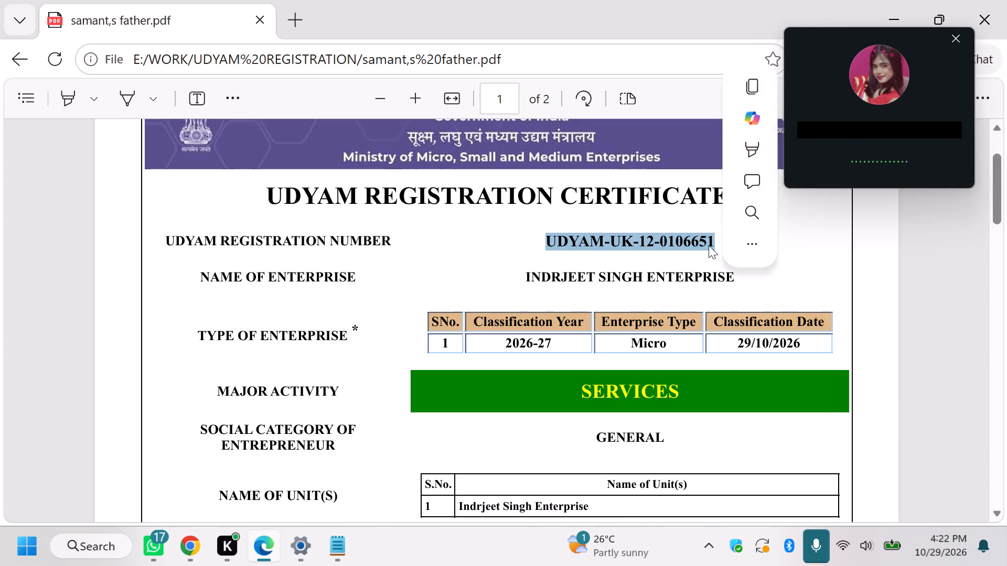
key(ctrl+c)
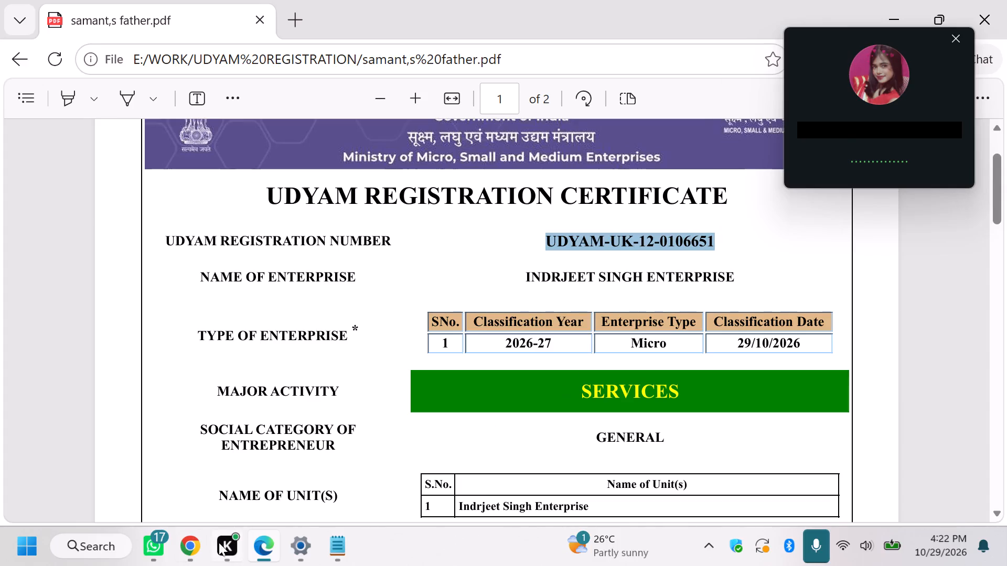
click(205, 473)
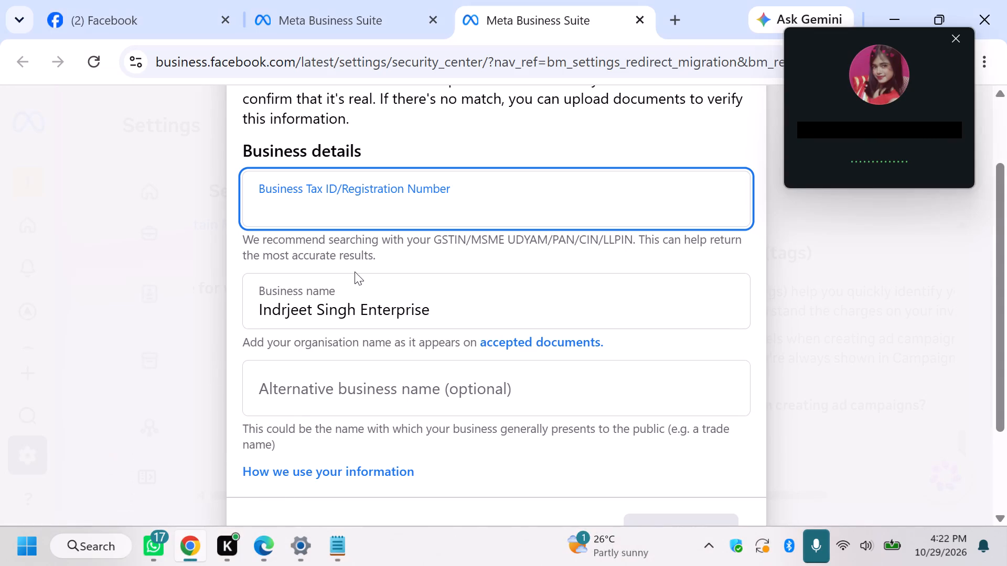
key(ctrl+v)
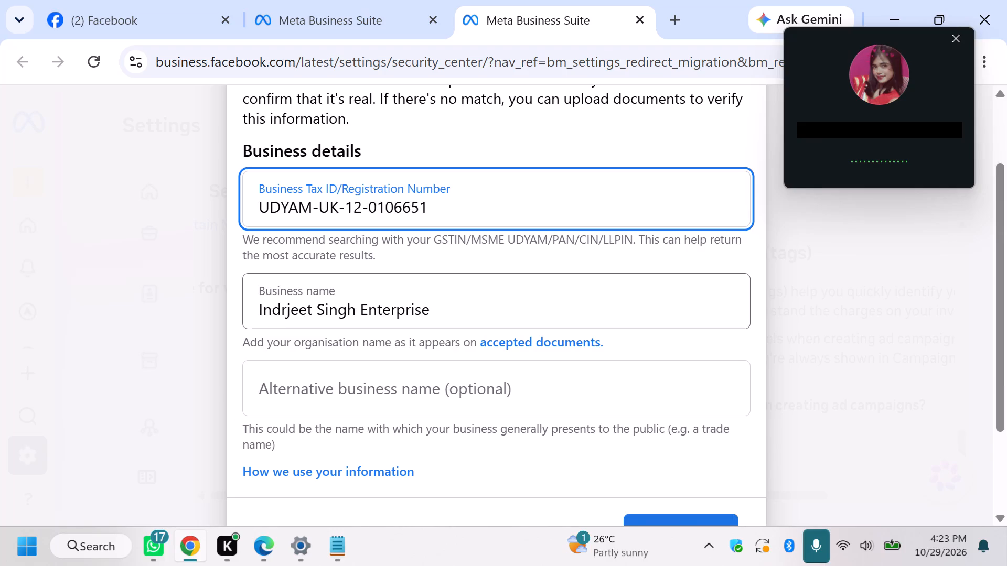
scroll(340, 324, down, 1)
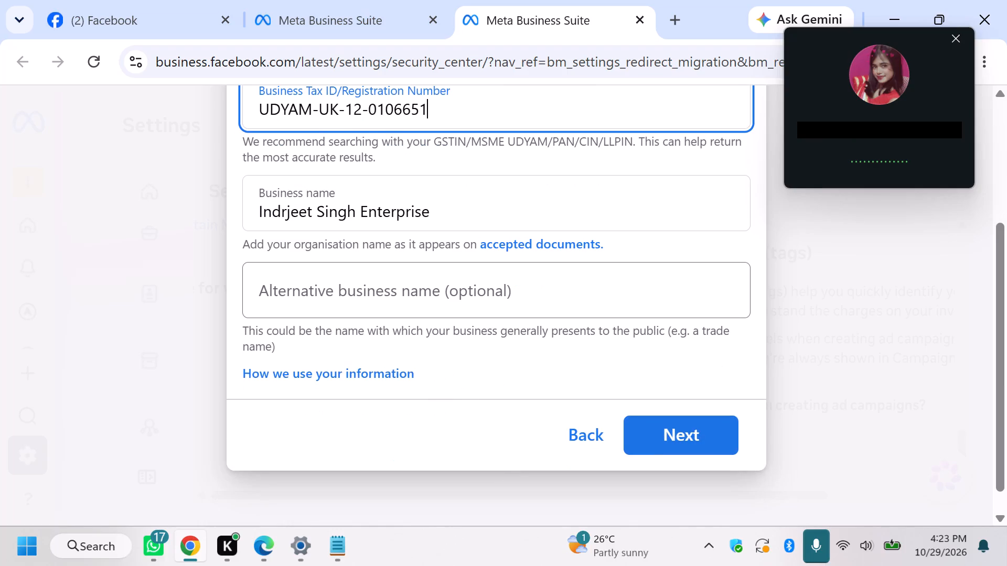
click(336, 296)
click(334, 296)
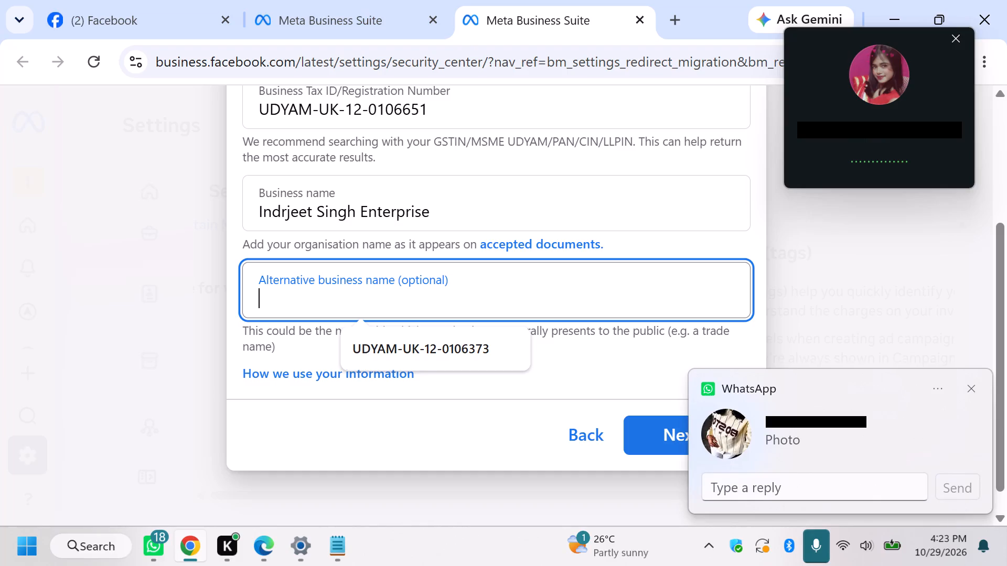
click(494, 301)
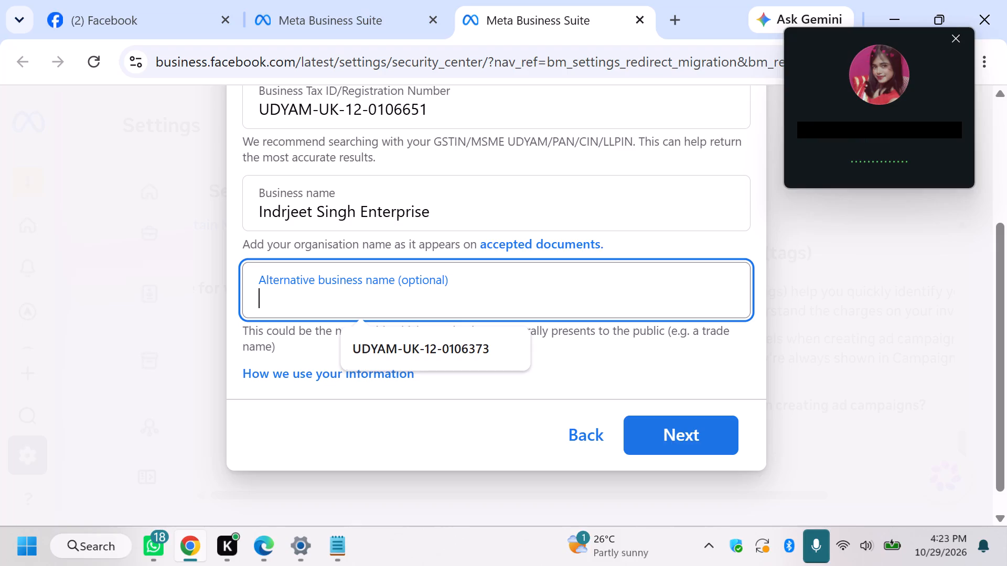
Leave the alternative business name blank and submit the prefilled business name, address and contact details for verification.
scroll(493, 301, up, 2)
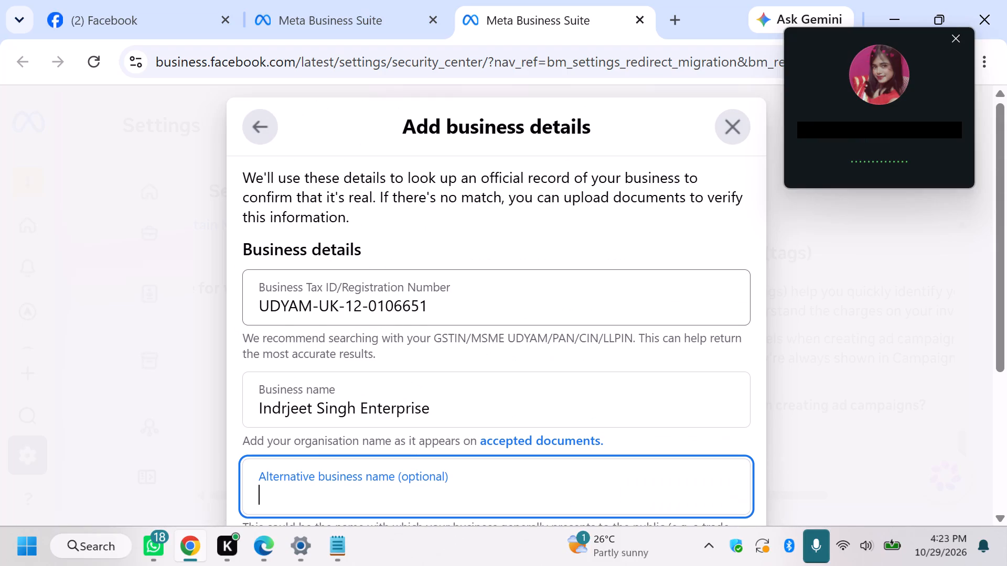
scroll(493, 301, down, 3)
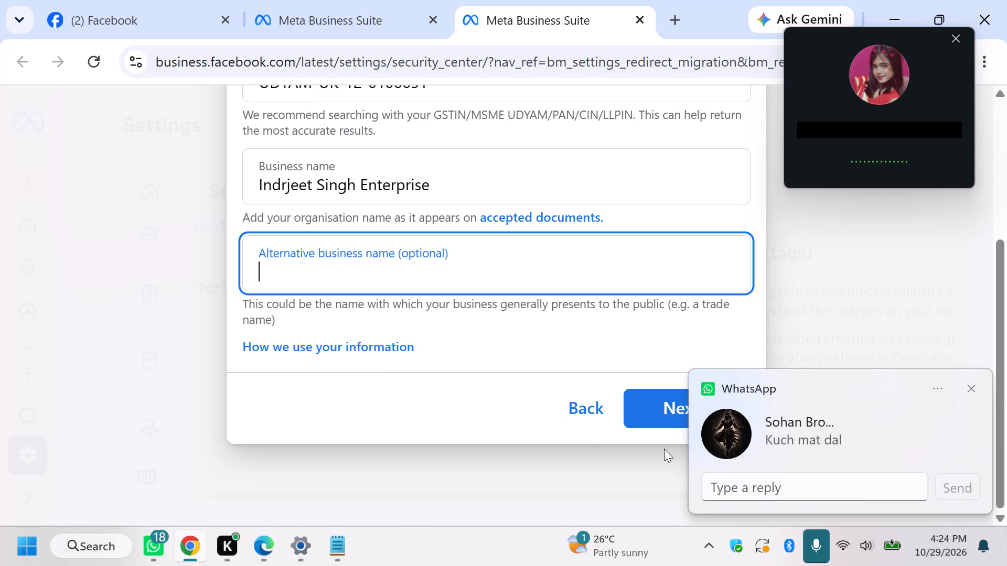
click(639, 414)
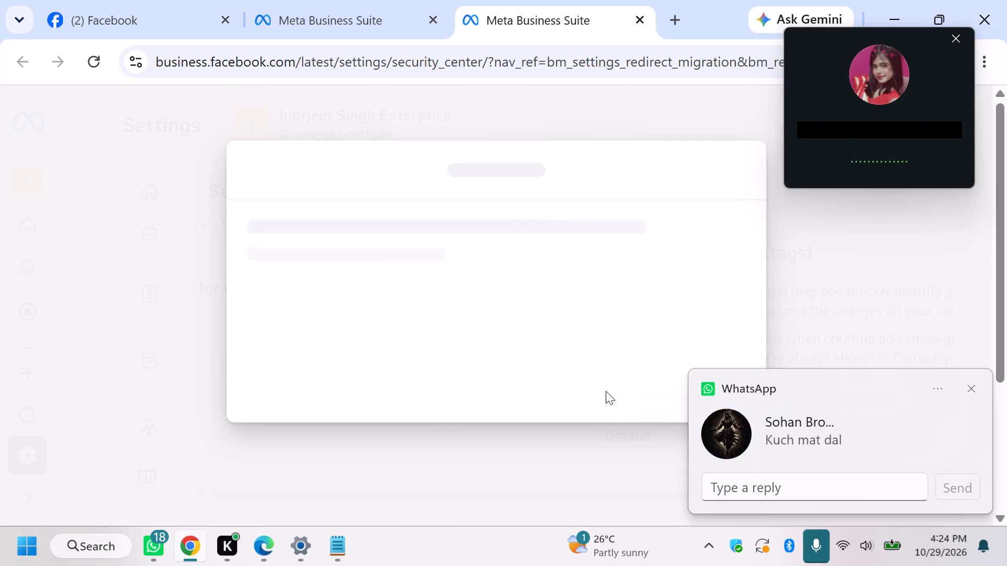
scroll(412, 354, down, 3)
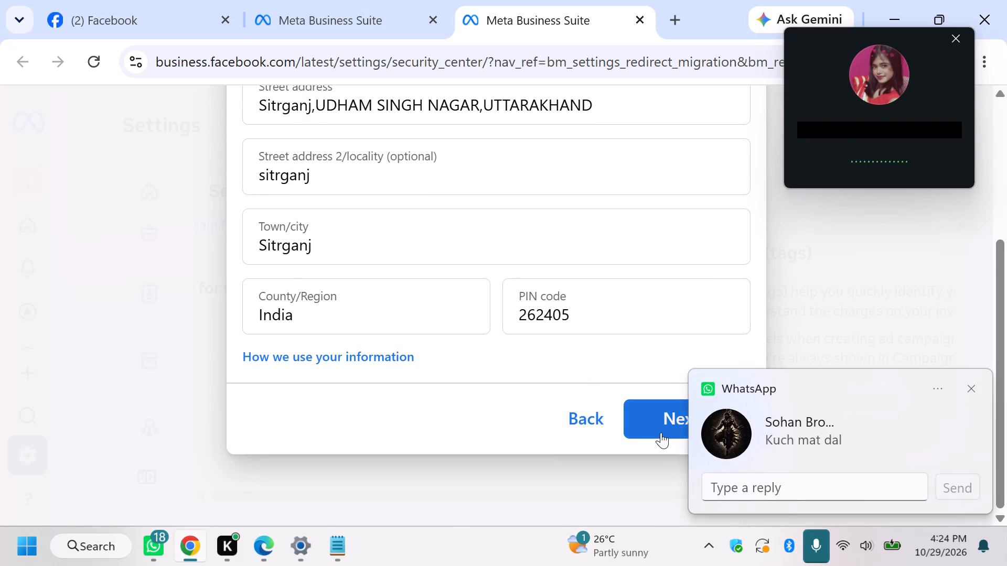
click(658, 430)
click(975, 388)
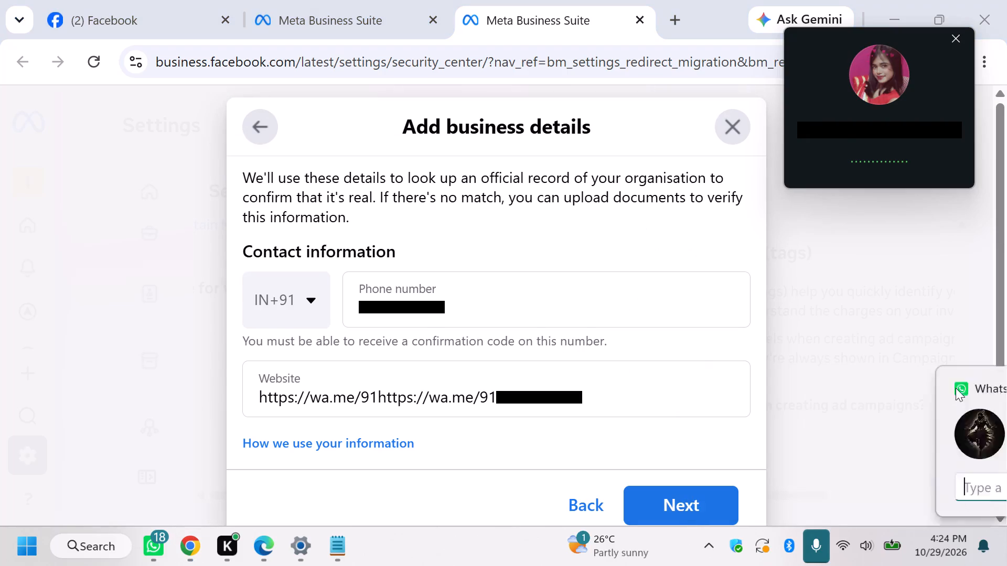
scroll(595, 354, down, 3)
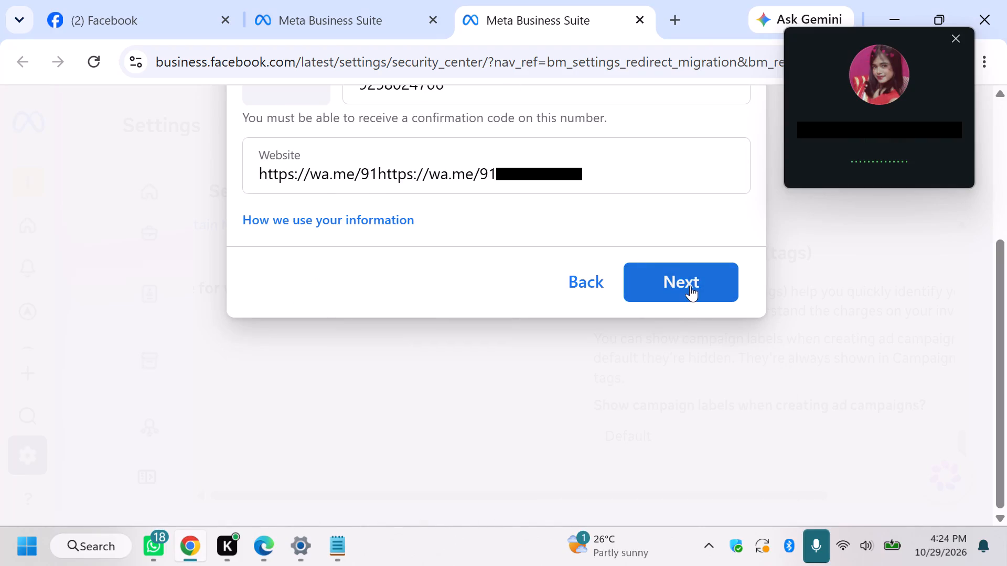
click(690, 286)
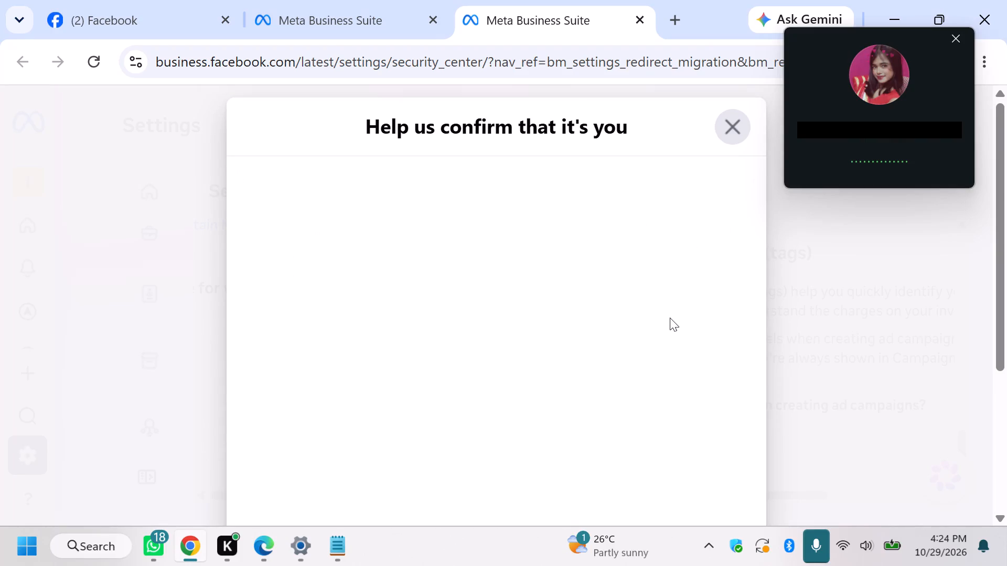
Complete the "I'm not a robot" security check and proceed to the list of matching business records.
click(256, 208)
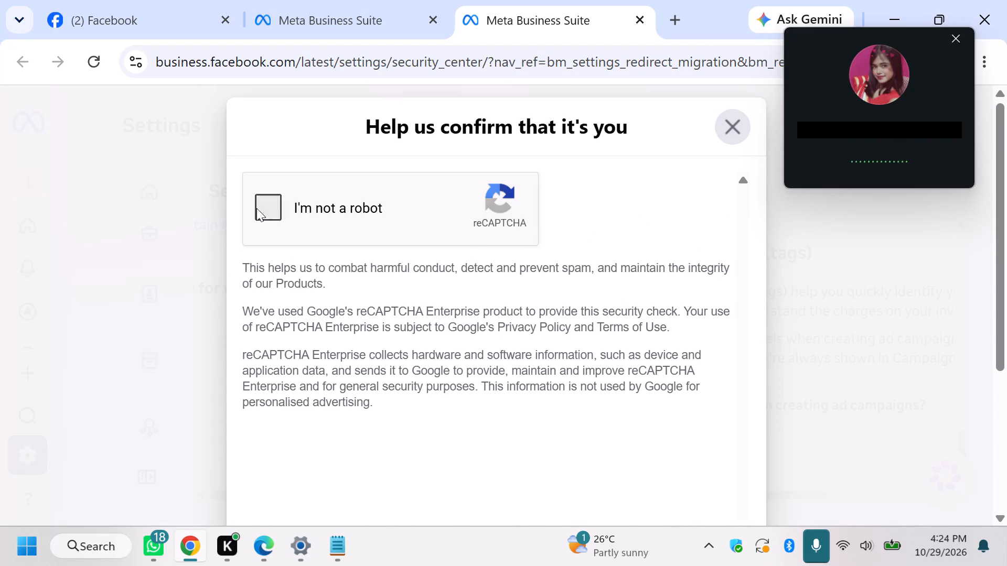
scroll(647, 345, down, 4)
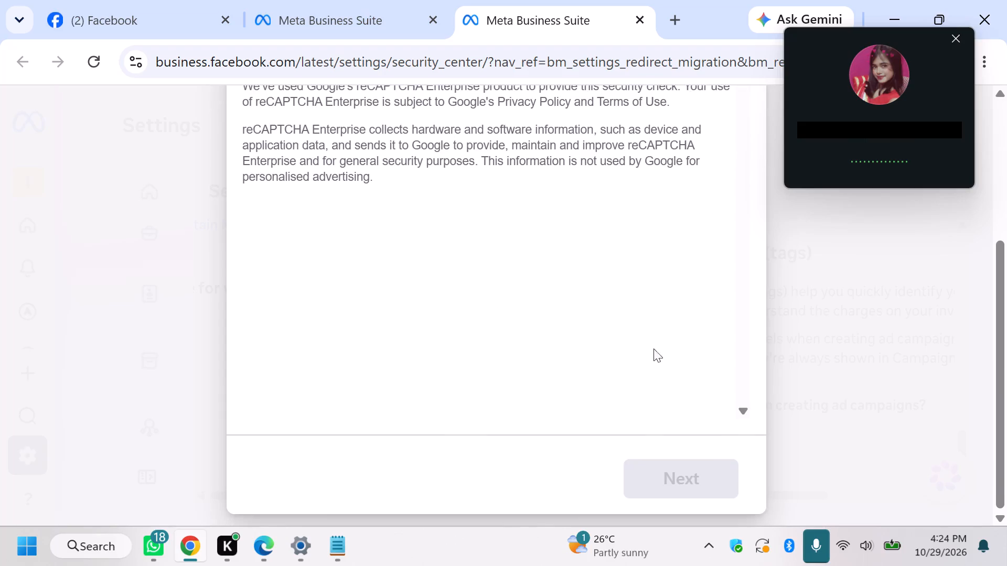
scroll(583, 343, up, 4)
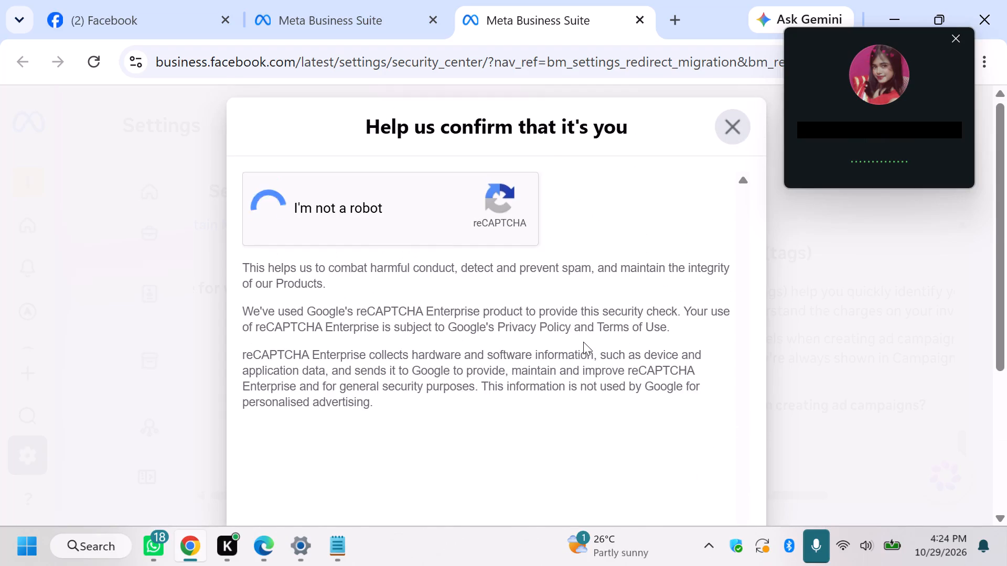
scroll(583, 342, down, 4)
click(684, 474)
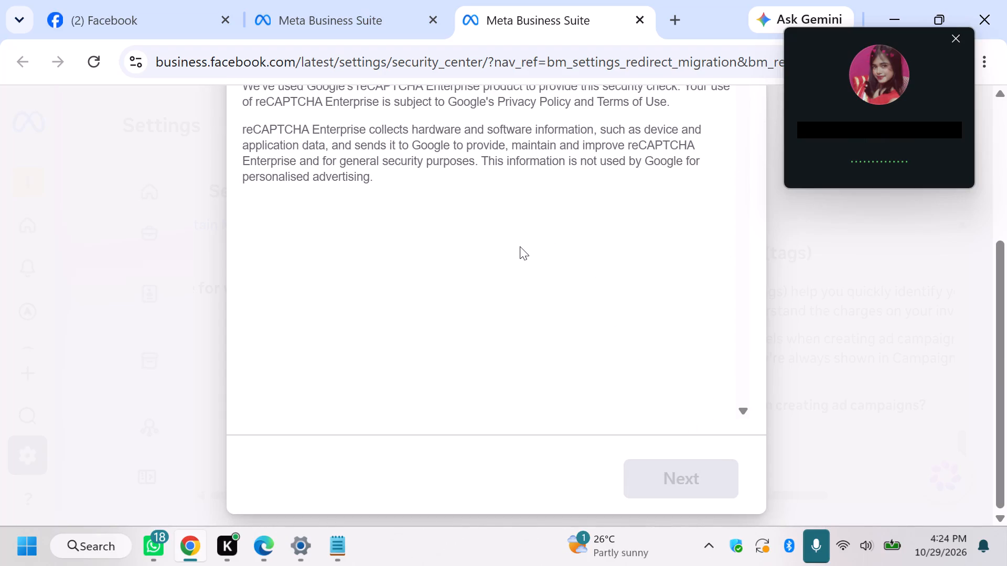
scroll(520, 246, up, 2)
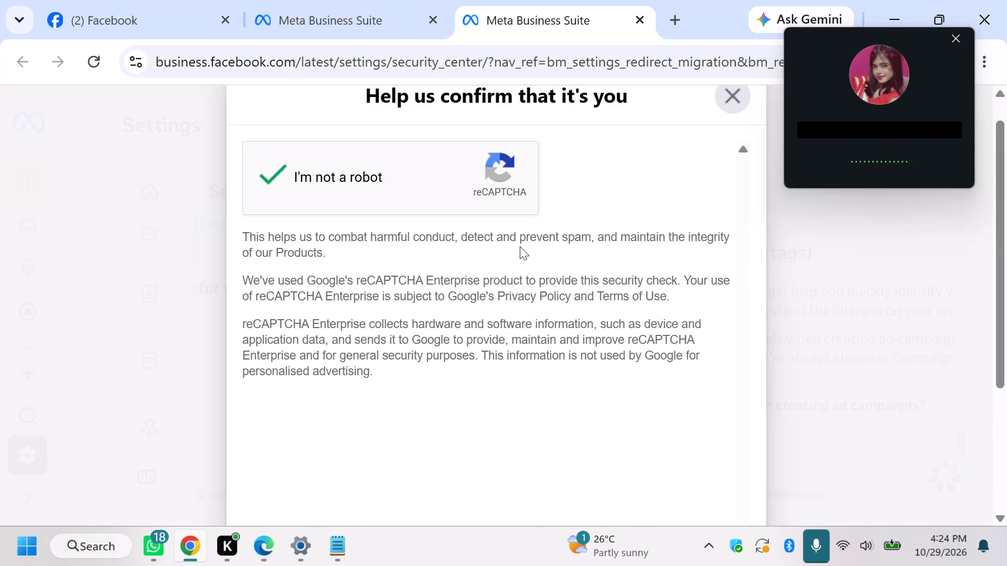
scroll(520, 246, down, 3)
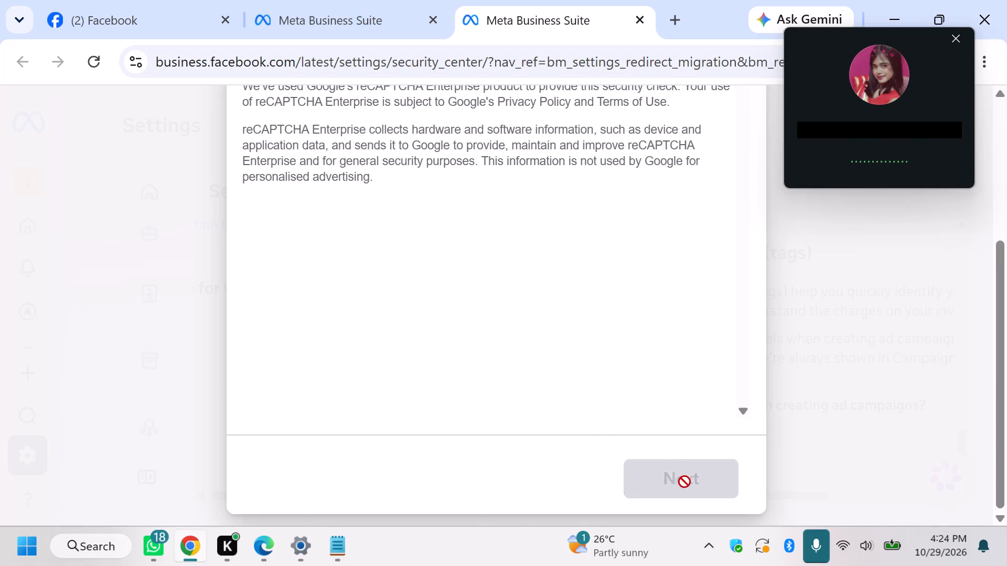
scroll(524, 284, up, 4)
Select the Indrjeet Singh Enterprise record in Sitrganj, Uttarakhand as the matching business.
scroll(522, 282, down, 3)
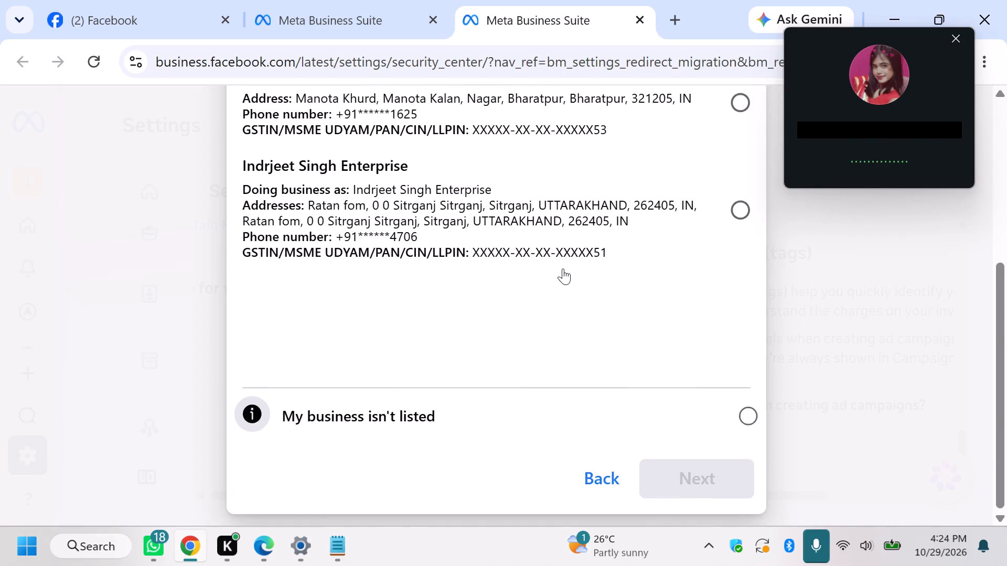
scroll(584, 252, up, 1)
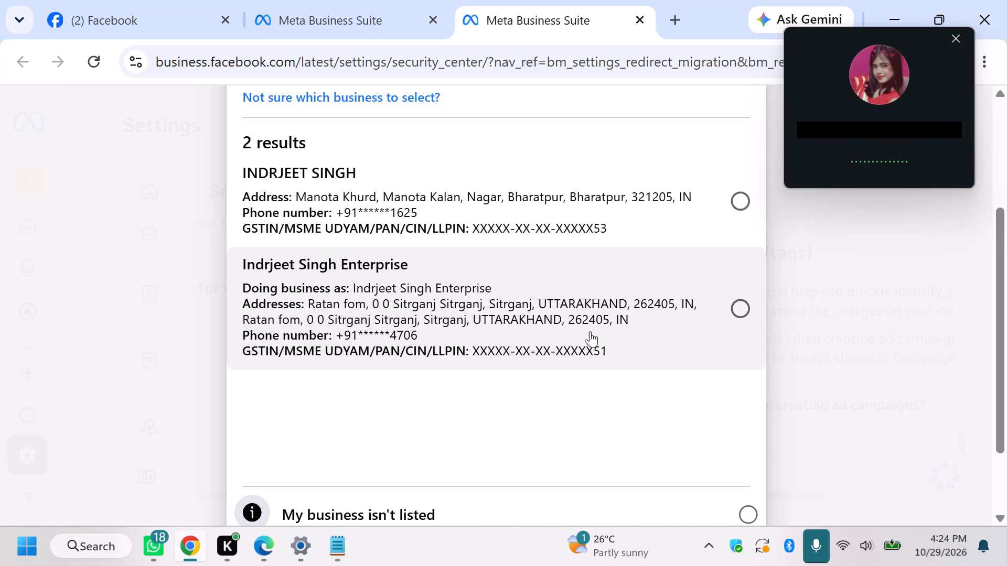
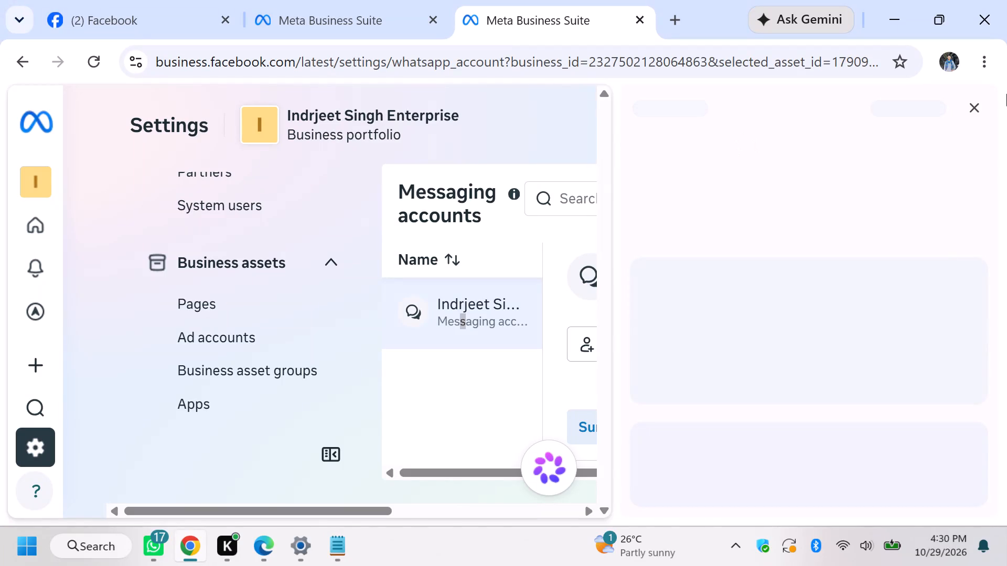
Close the loading side panel over the Messaging accounts settings and look over the enterprise messaging account's details.
click(978, 109)
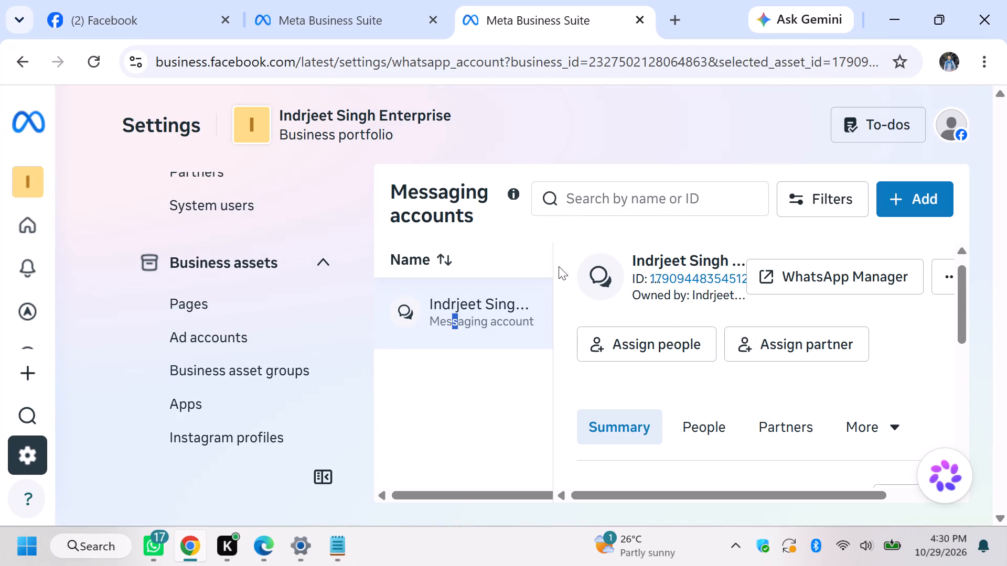
scroll(714, 287, down, 1)
scroll(789, 269, up, 2)
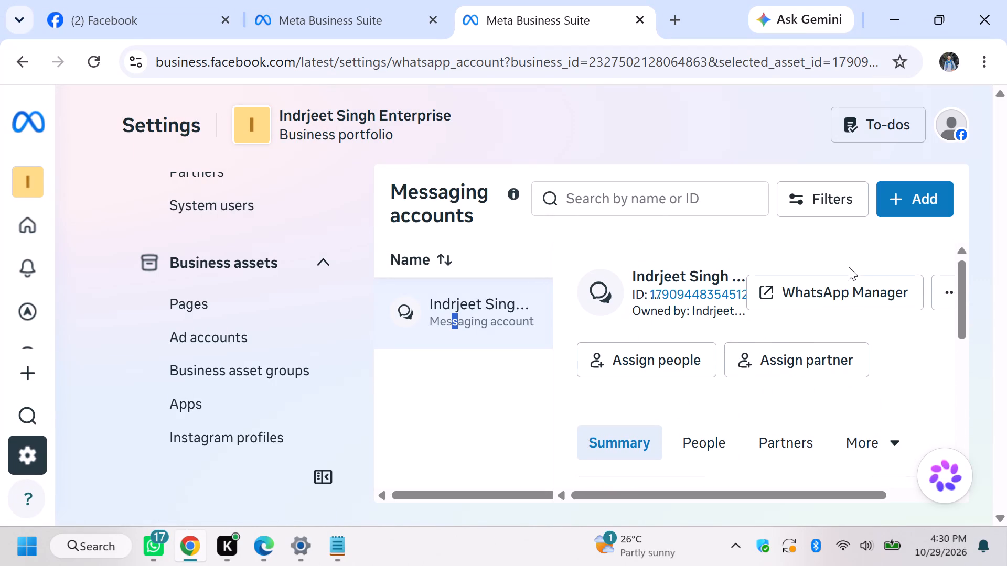
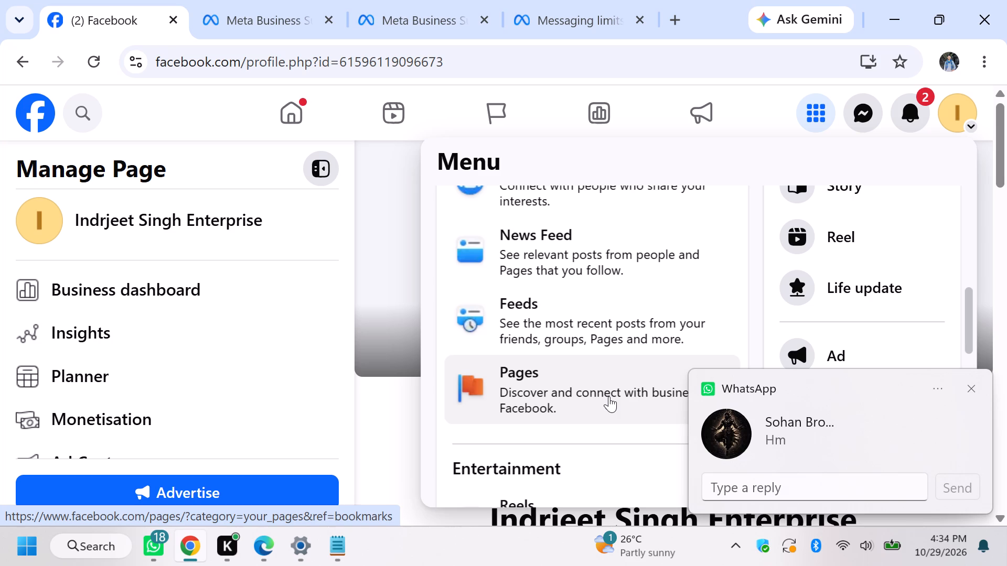
Go to the overview of managed Facebook Pages and open Meta Business Suite from there.
click(609, 396)
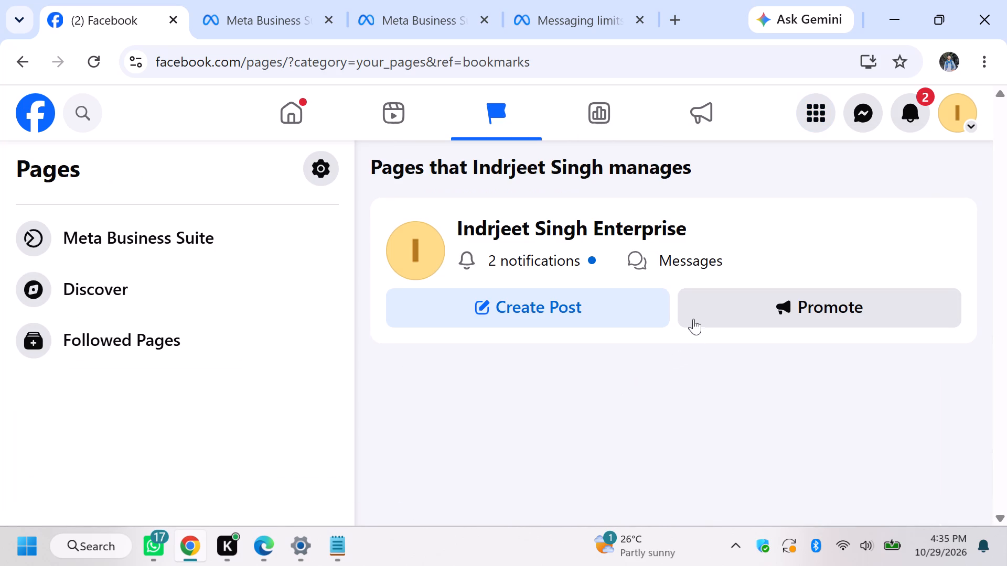
scroll(683, 328, down, 2)
scroll(625, 373, down, 1)
click(972, 122)
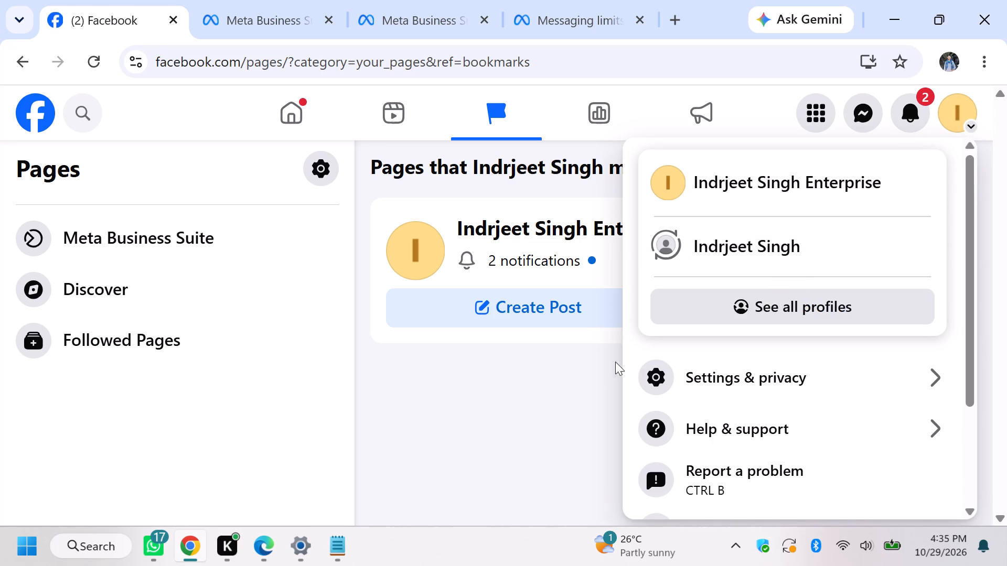
click(547, 398)
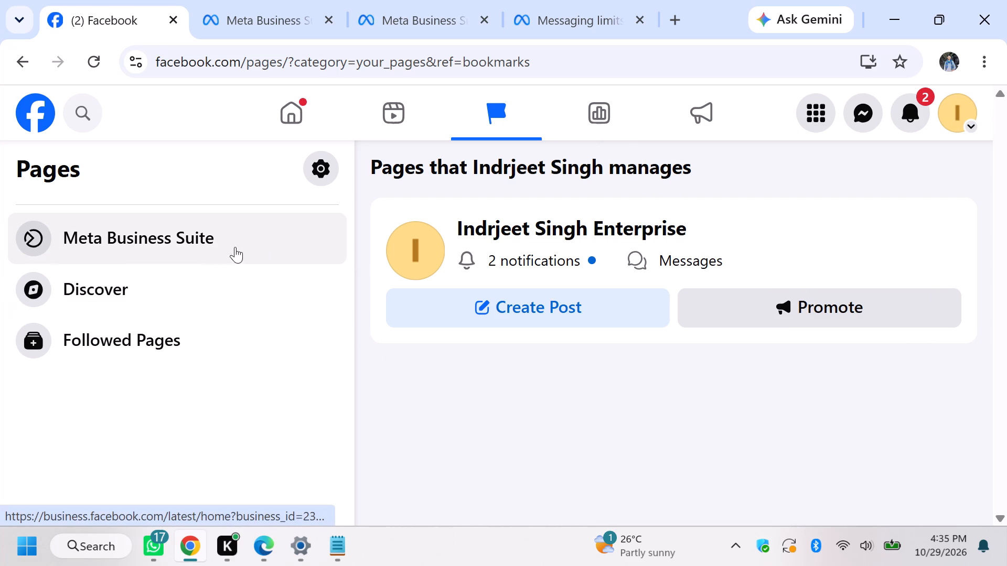
scroll(632, 393, up, 2)
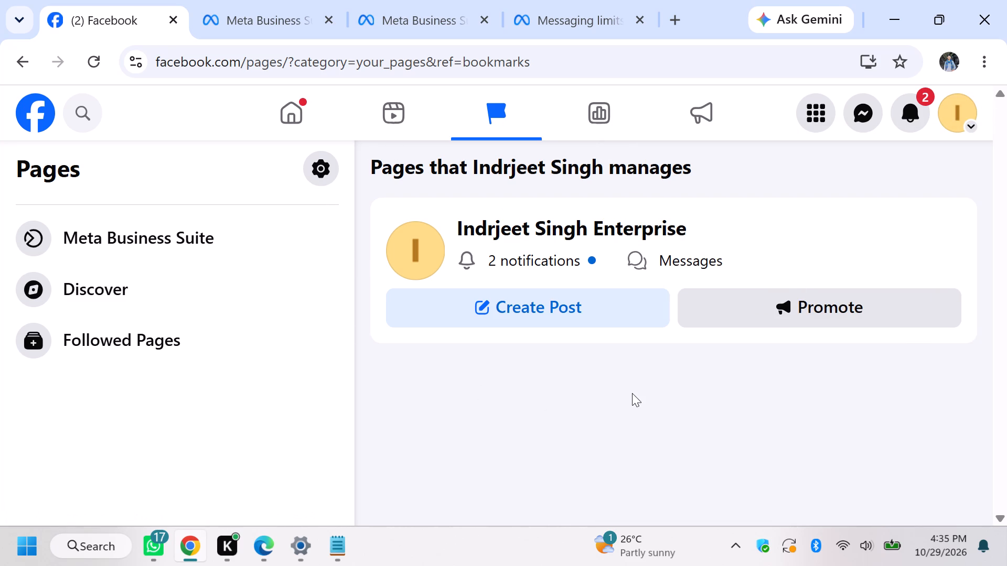
click(105, 240)
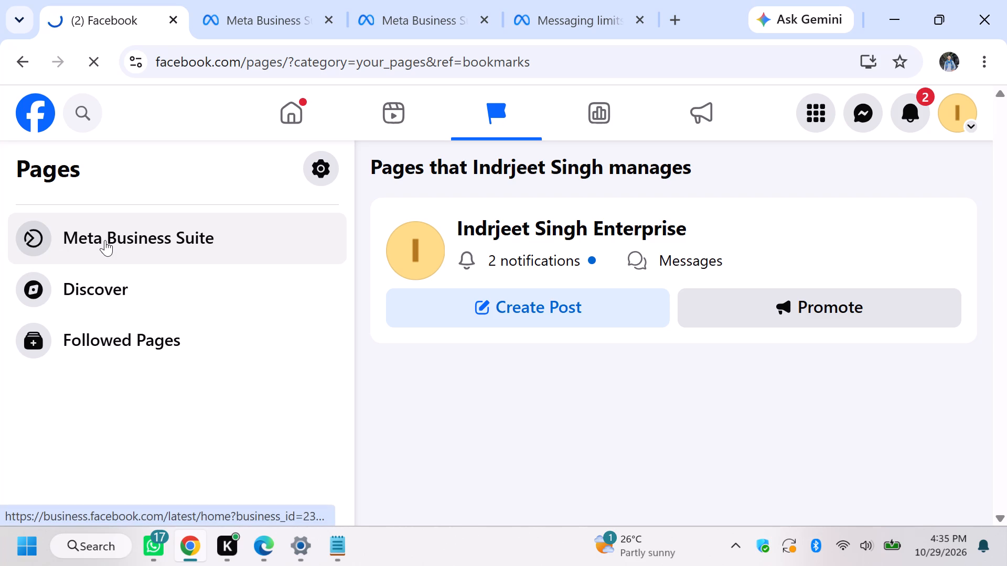
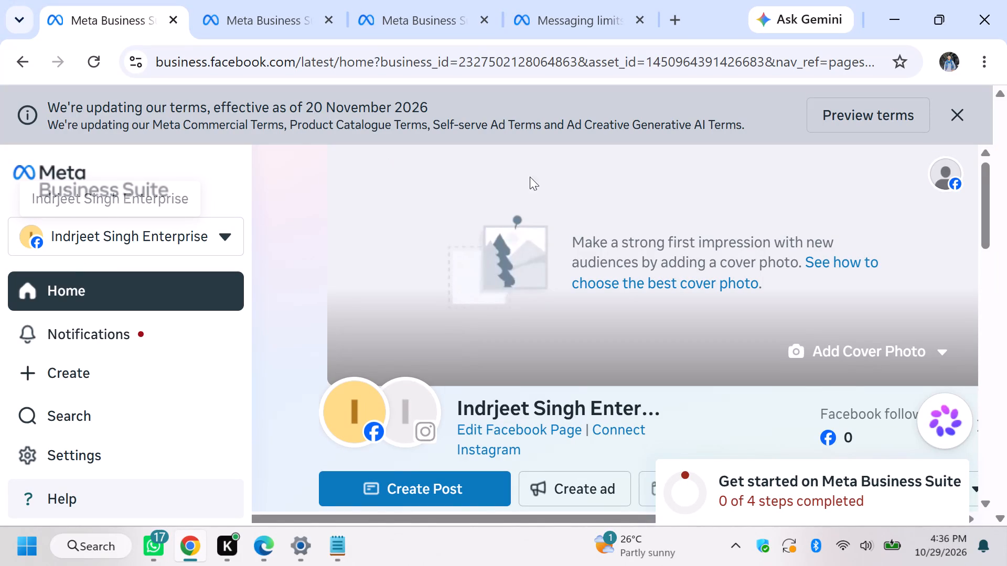
click(174, 237)
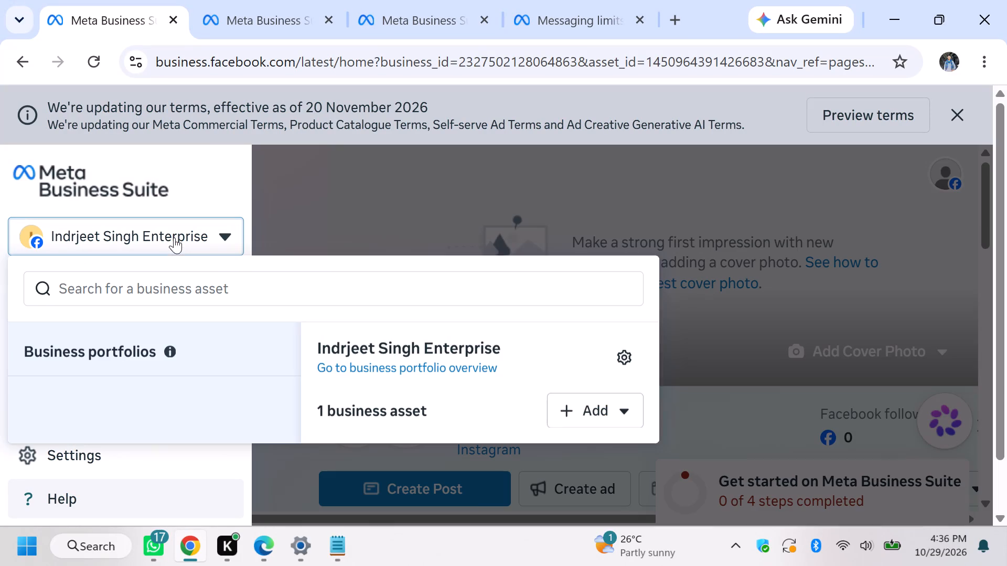
scroll(212, 353, down, 2)
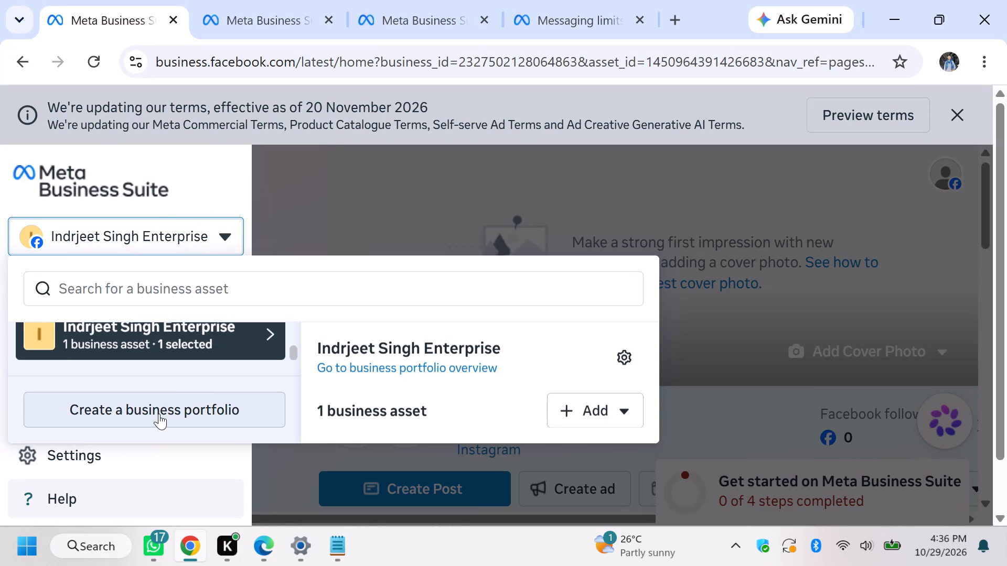
click(159, 413)
click(400, 271)
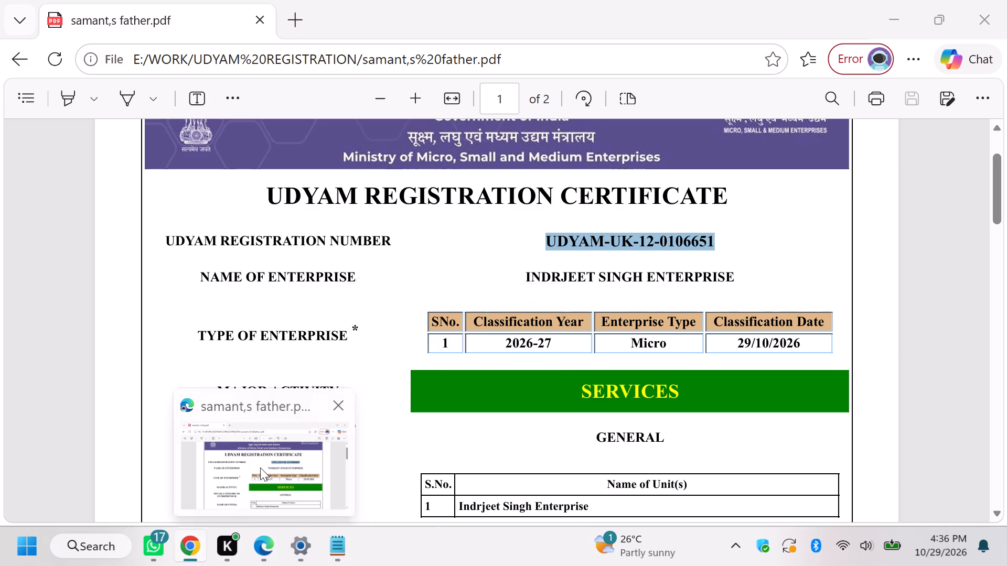
click(260, 467)
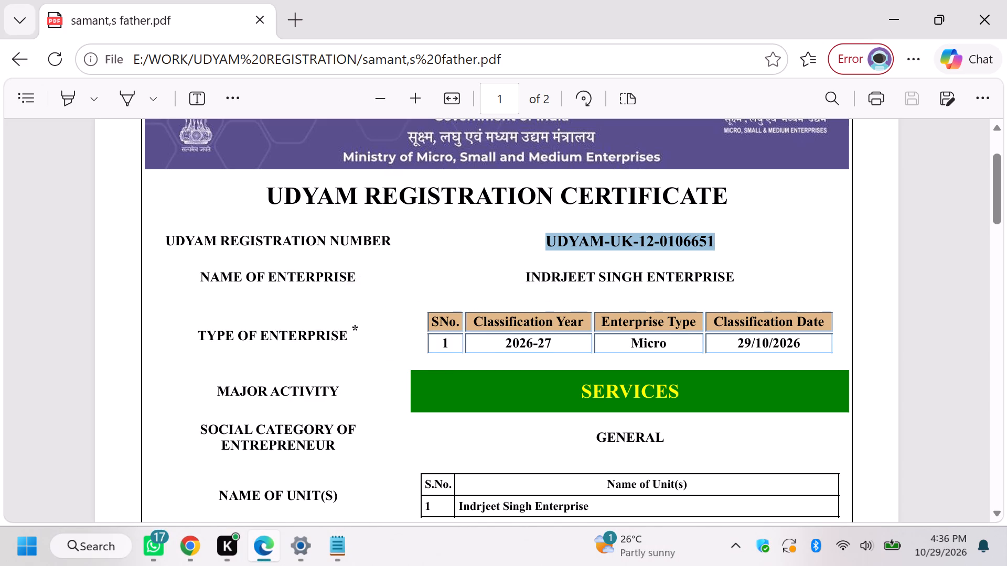
scroll(515, 323, down, 1)
drag(457, 410, 604, 410)
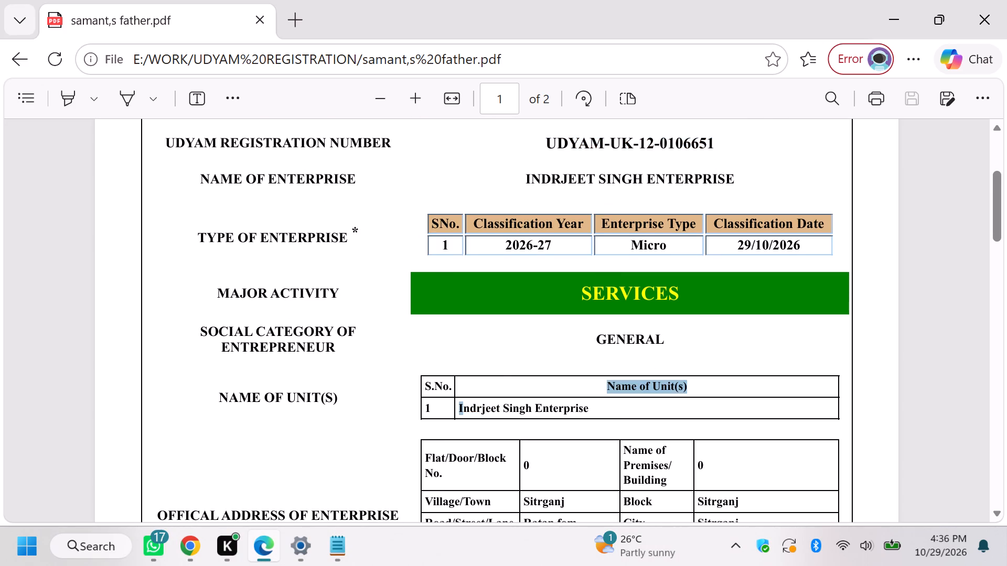
drag(604, 410, 593, 411)
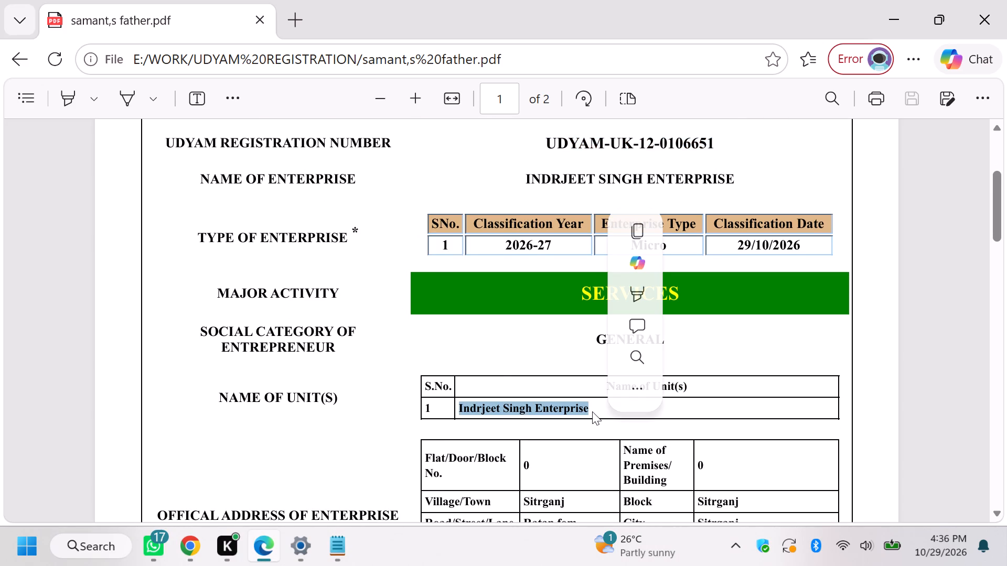
key(ctrl+c)
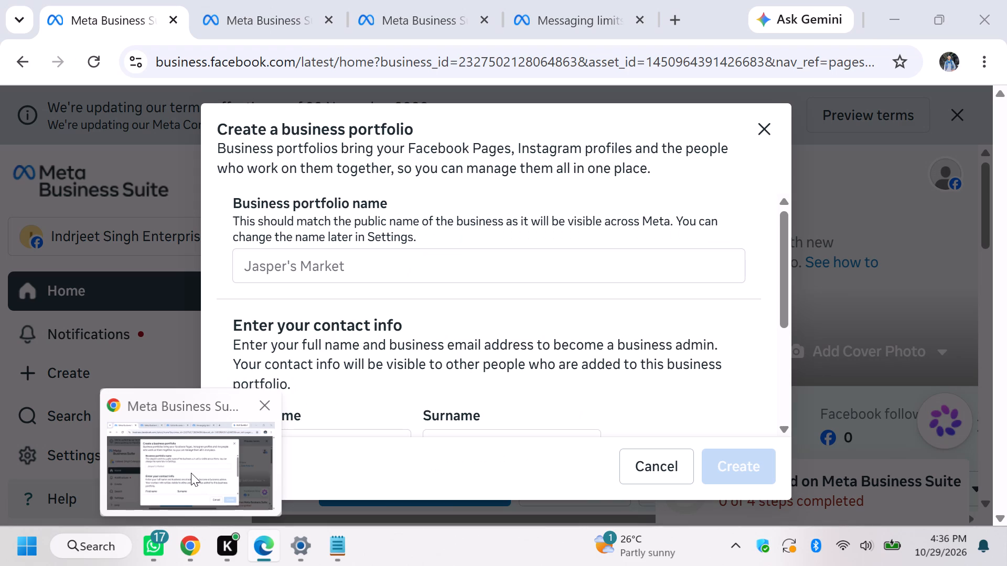
click(191, 473)
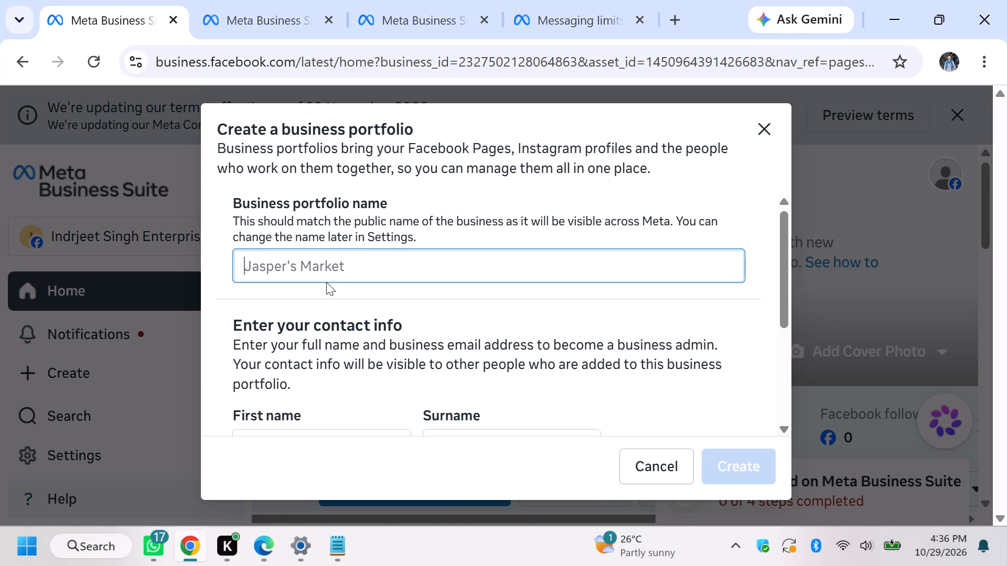
key(v)
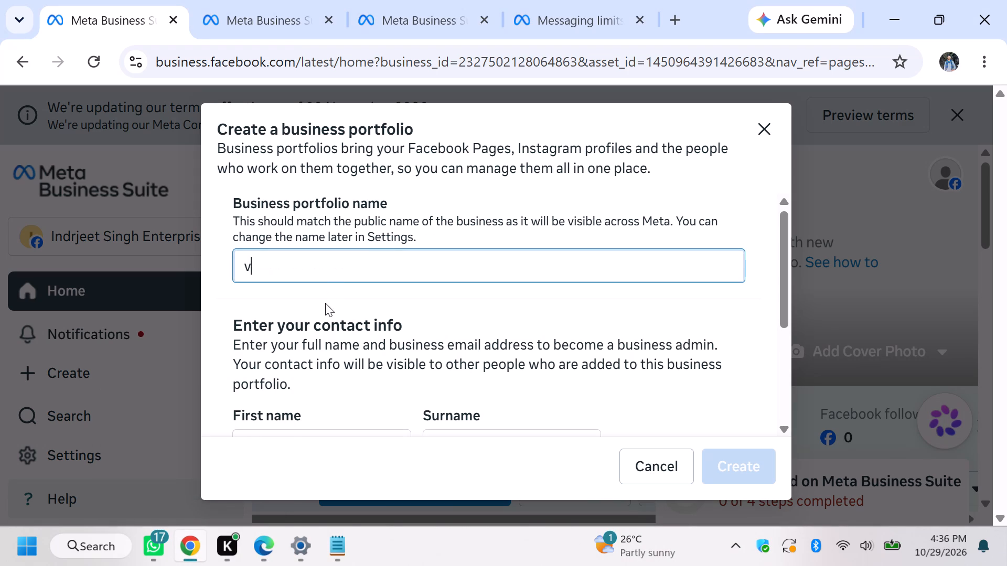
key(BackSpace)
key(ctrl+v)
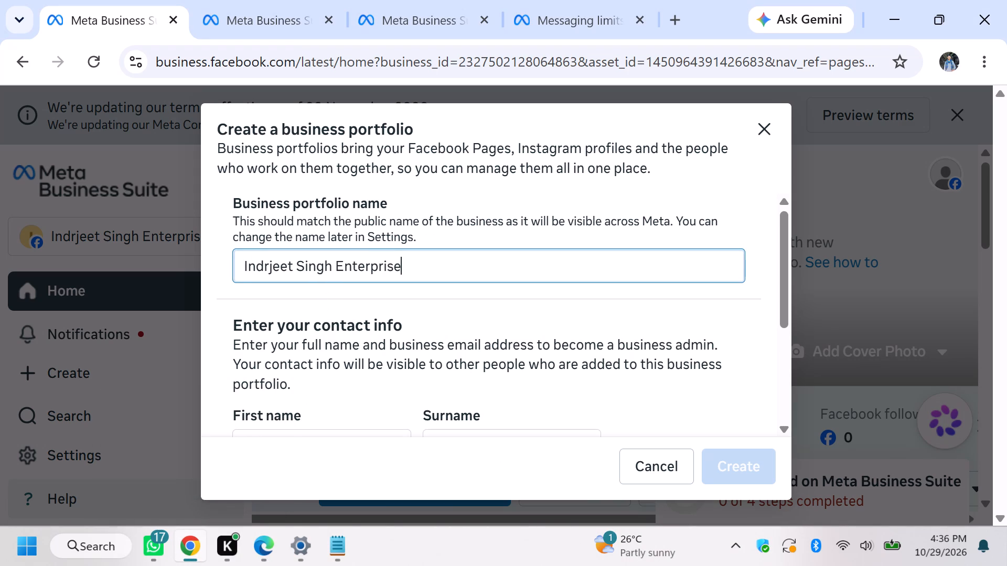
key(s)
drag(242, 263, 272, 265)
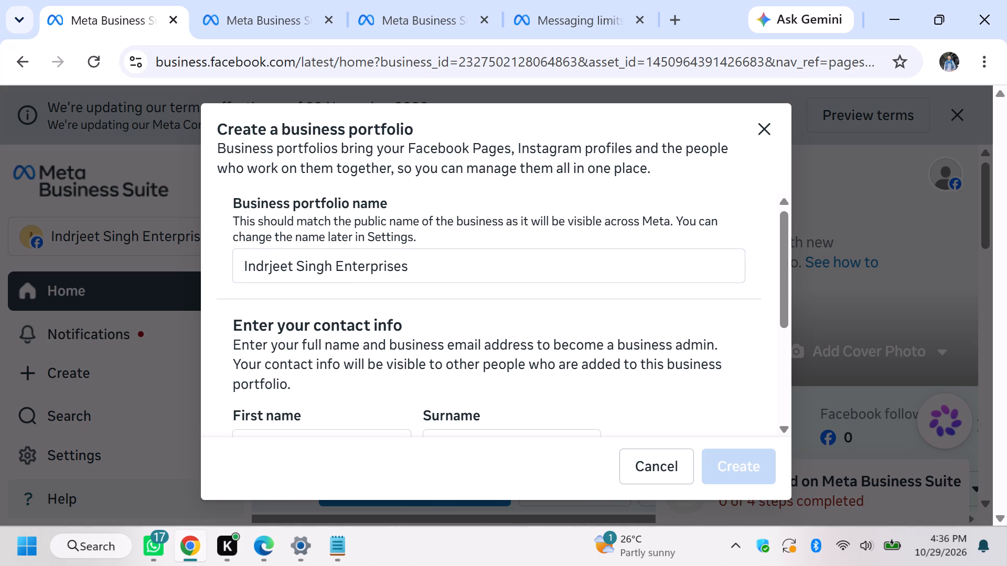
Fill the contact's first name with the copied enterprise name, leaving out the word Enterprise.
scroll(312, 365, down, 1)
click(295, 349)
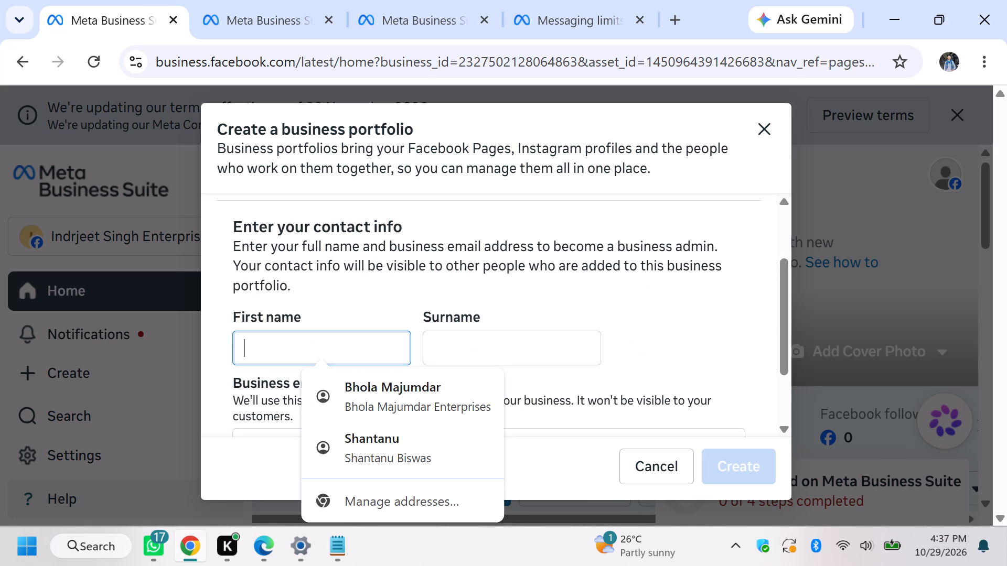
key(ctrl+v)
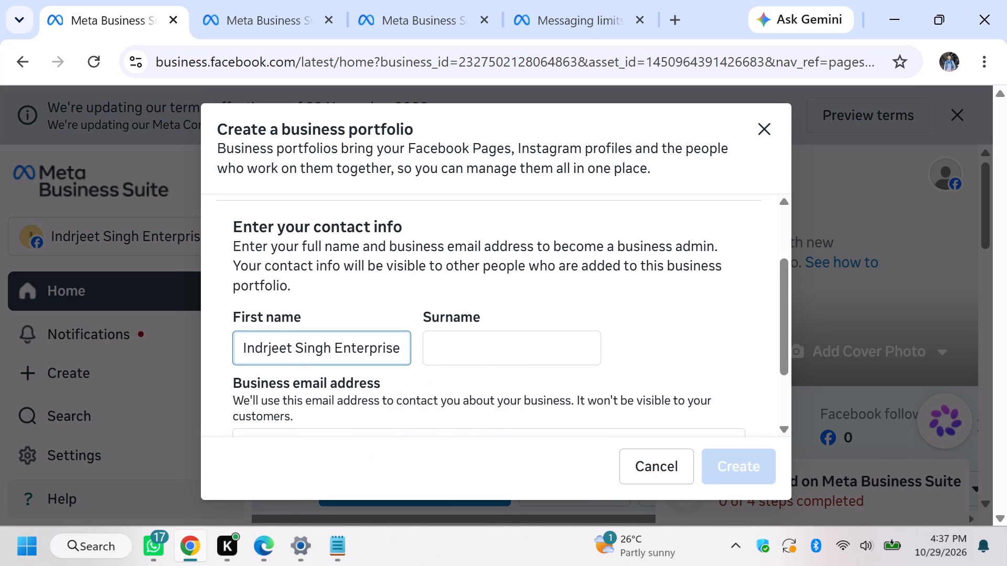
key(BackSpace)
key(BackSpace)
key(BackSpace)
key(BackSpace)
key(BackSpace)
key(BackSpace)
key(BackSpace)
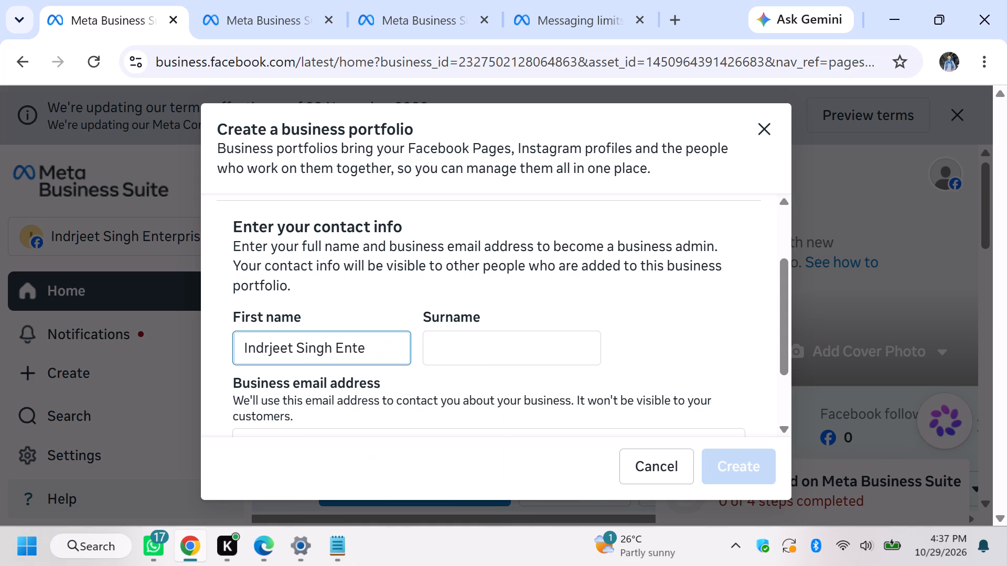
key(BackSpace)
key(BackSpace)
key(BackSpace)
key(BackSpace)
Set the contact's surname to Enterprises, reusing only the last word of the copied enterprise name.
click(491, 351)
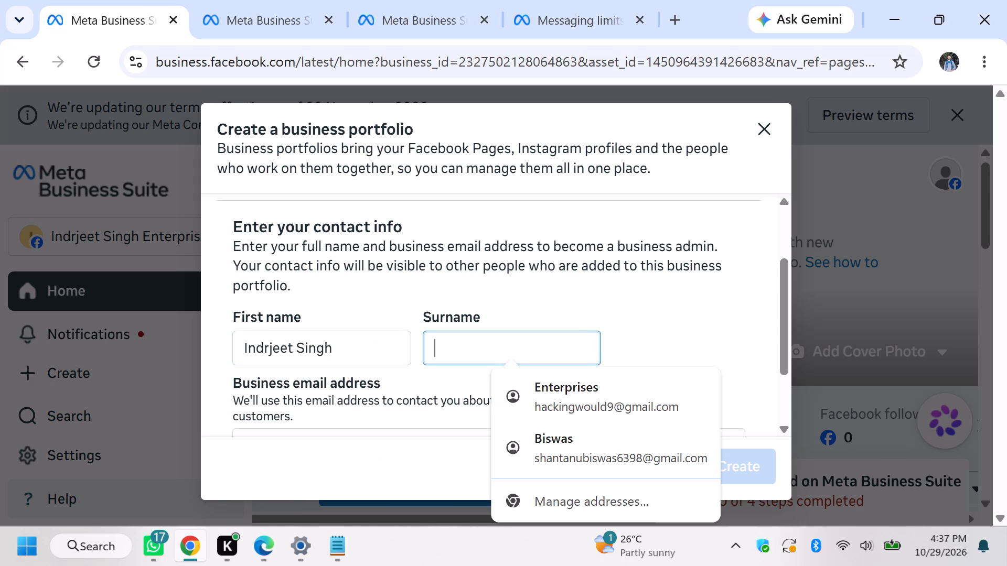
key(ctrl+v)
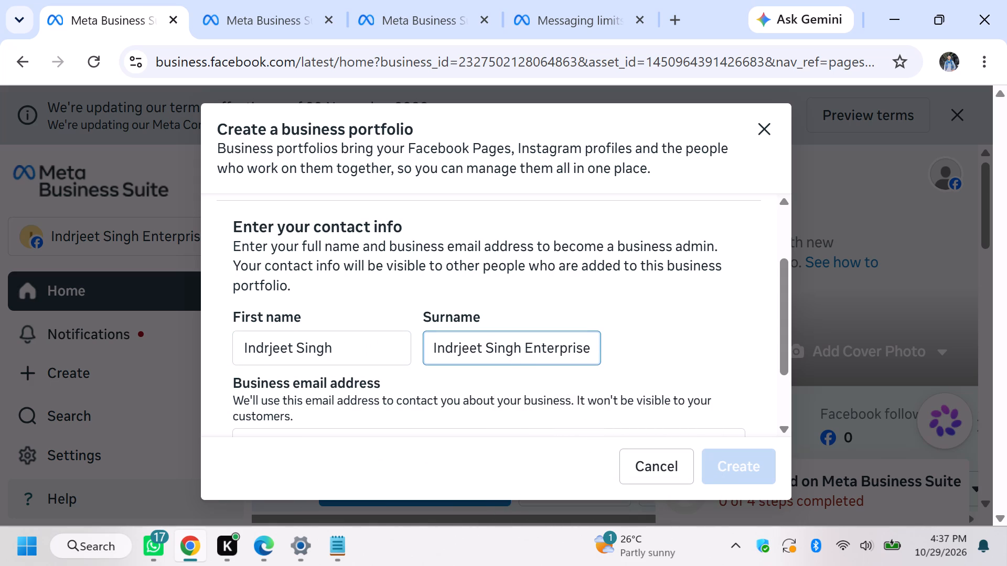
drag(519, 349, 411, 347)
key(BackSpace)
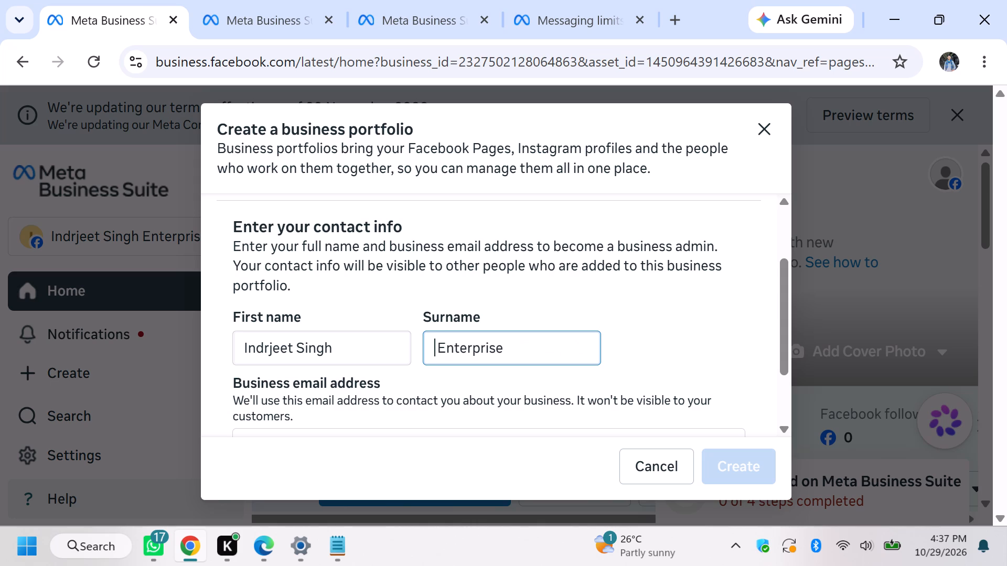
key(Right)
key(BackSpace)
key(Down)
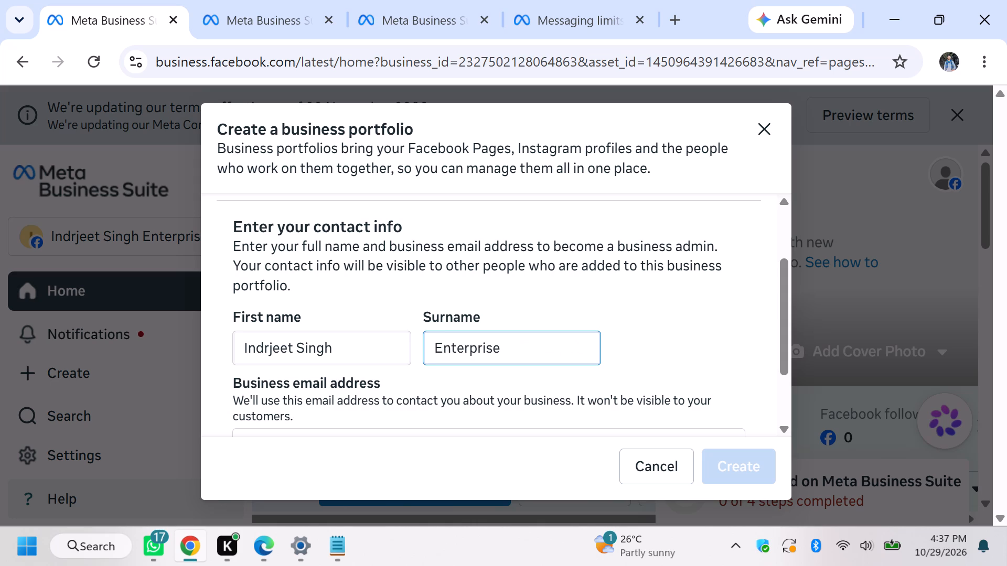
key(Right)
key(s)
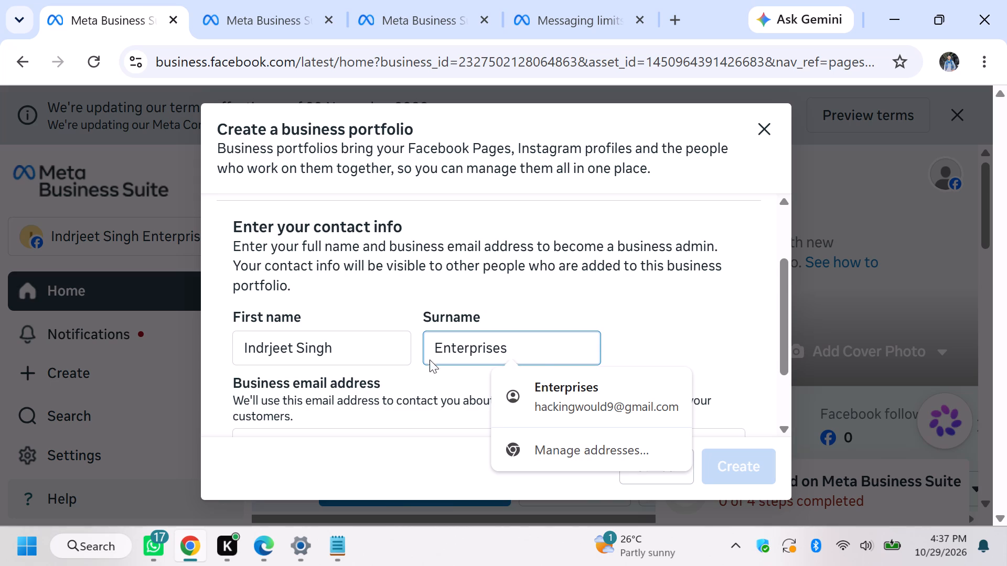
Switch to the Udyam certificate in Edge and locate the enterprise's email for the business email address field.
scroll(421, 363, down, 1)
click(358, 344)
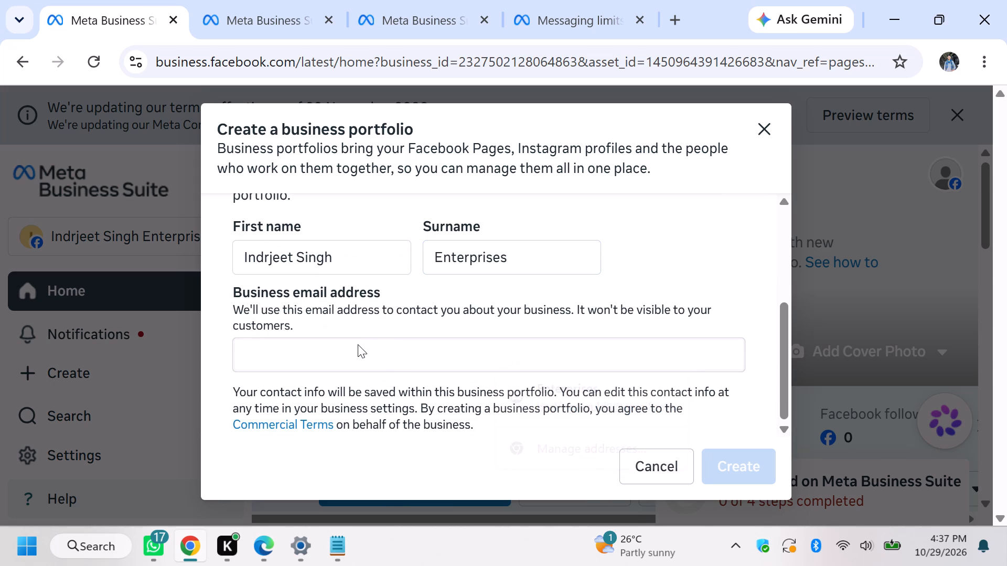
click(320, 352)
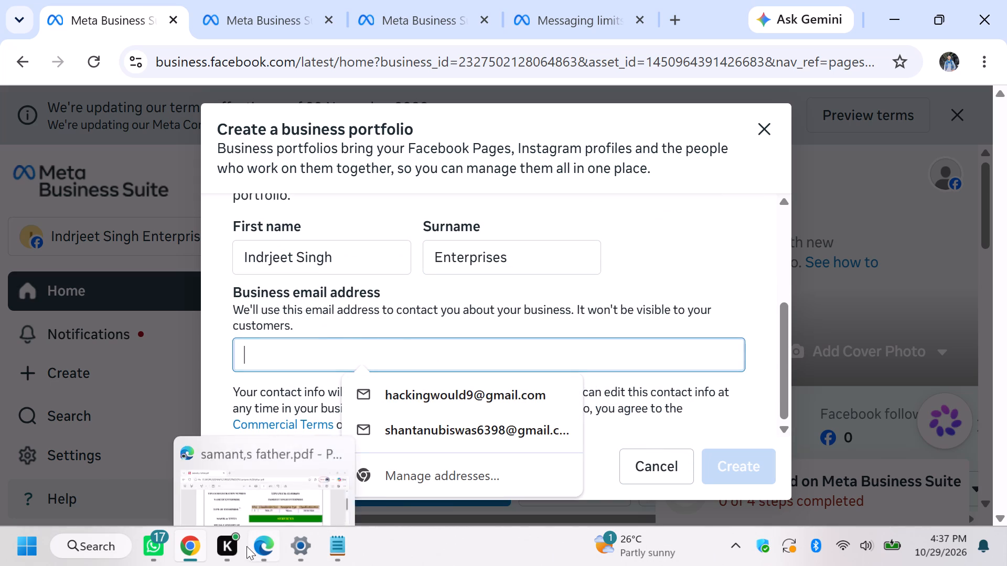
click(275, 465)
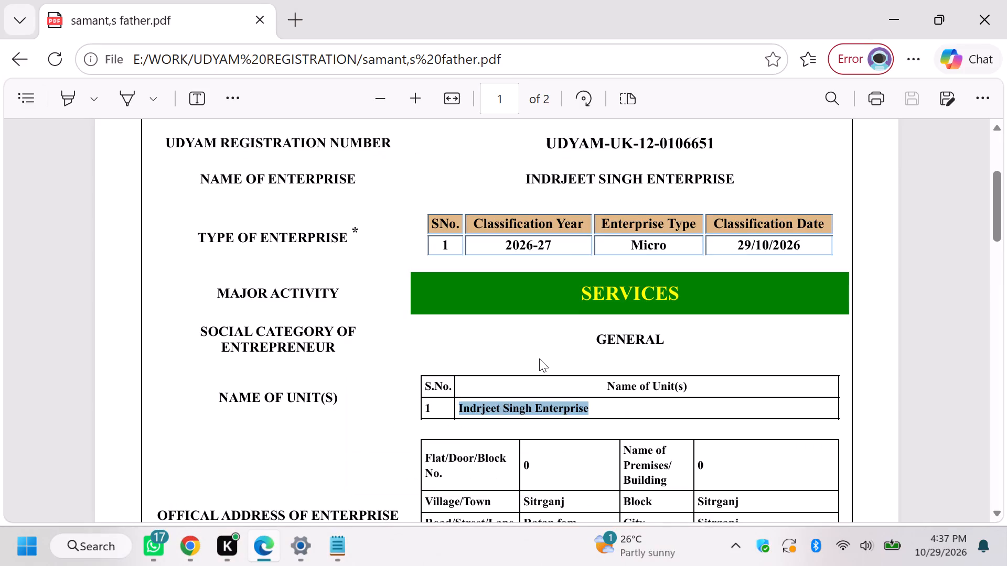
scroll(539, 358, down, 4)
scroll(551, 345, up, 1)
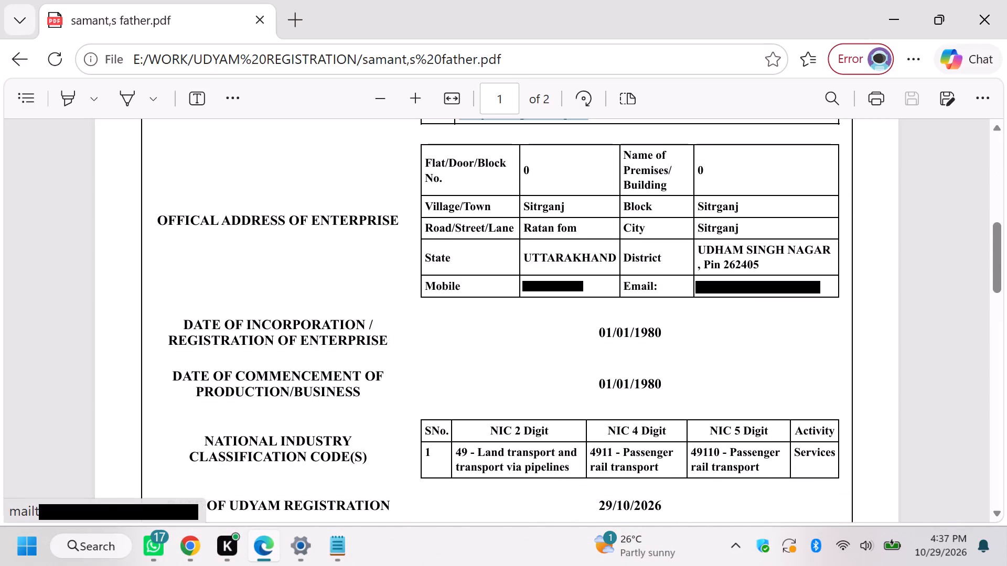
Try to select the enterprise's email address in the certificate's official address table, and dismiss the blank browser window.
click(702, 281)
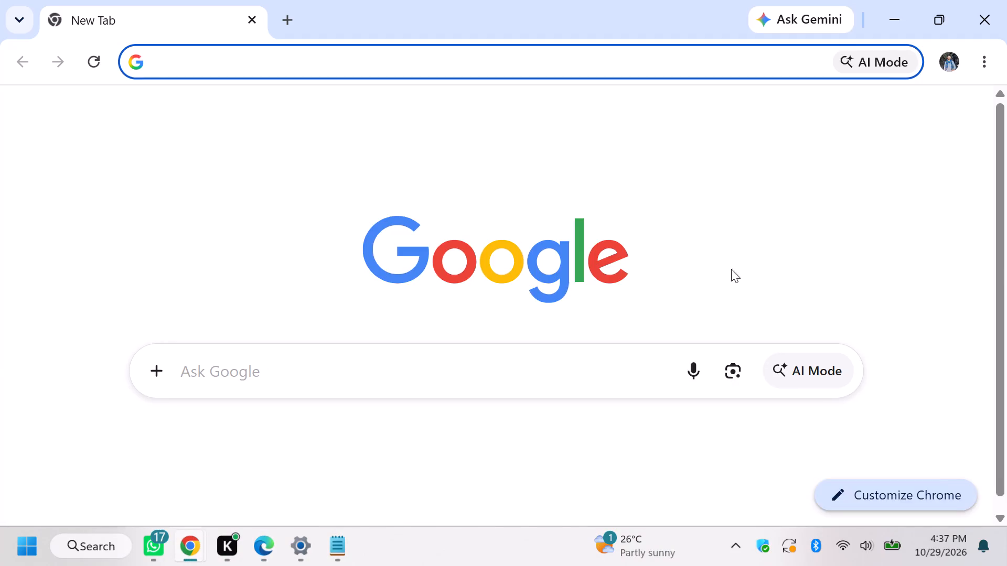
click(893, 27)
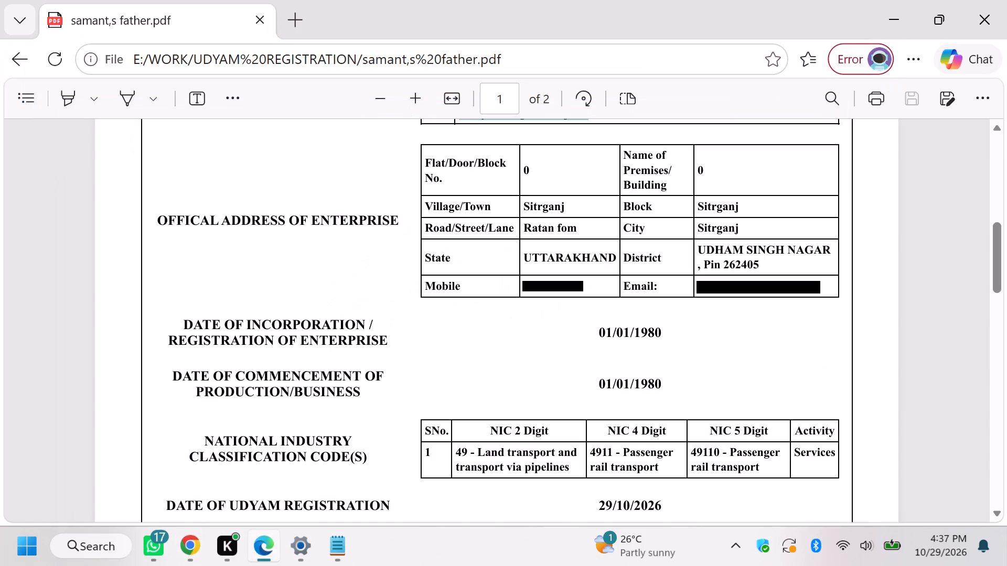
Arrange the Chrome window with the business portfolio form and the Edge window with the Udyam certificate side by side.
scroll(649, 312, up, 1)
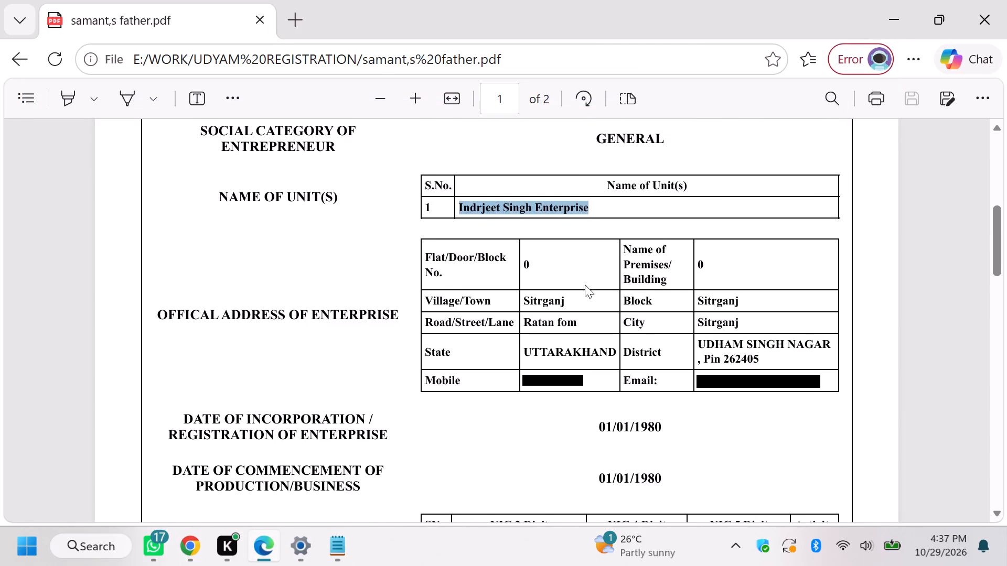
scroll(613, 335, up, 2)
scroll(613, 335, down, 2)
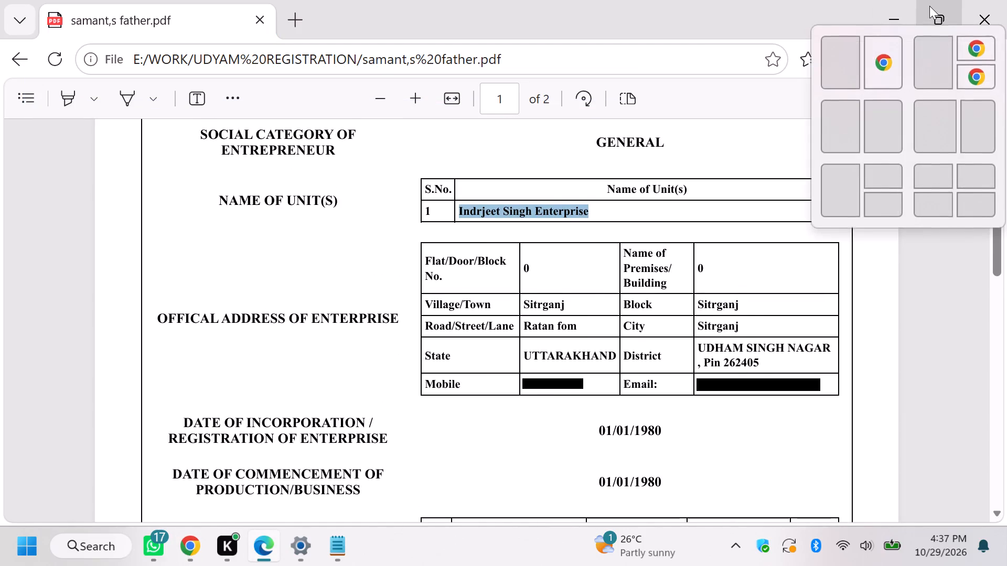
click(865, 73)
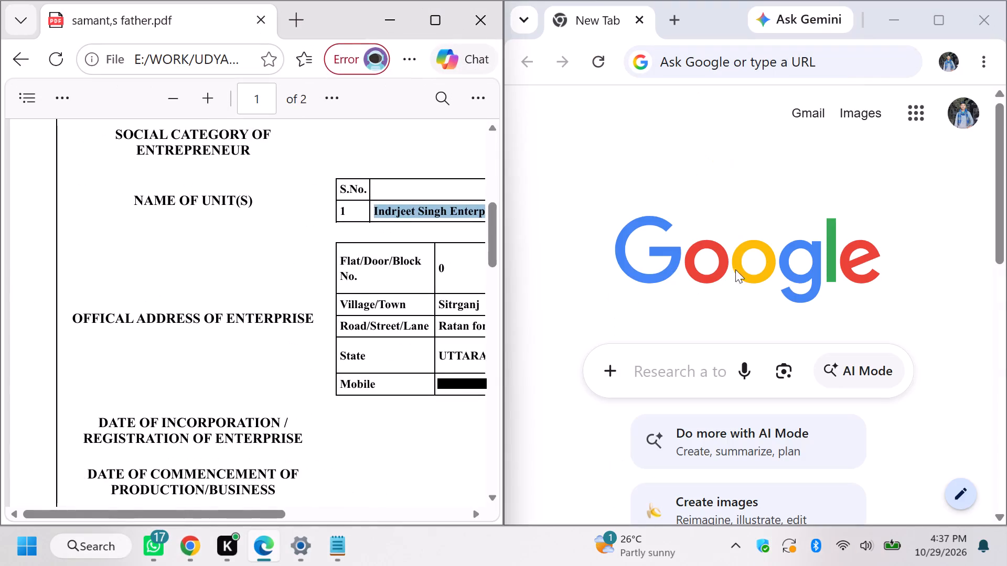
click(898, 18)
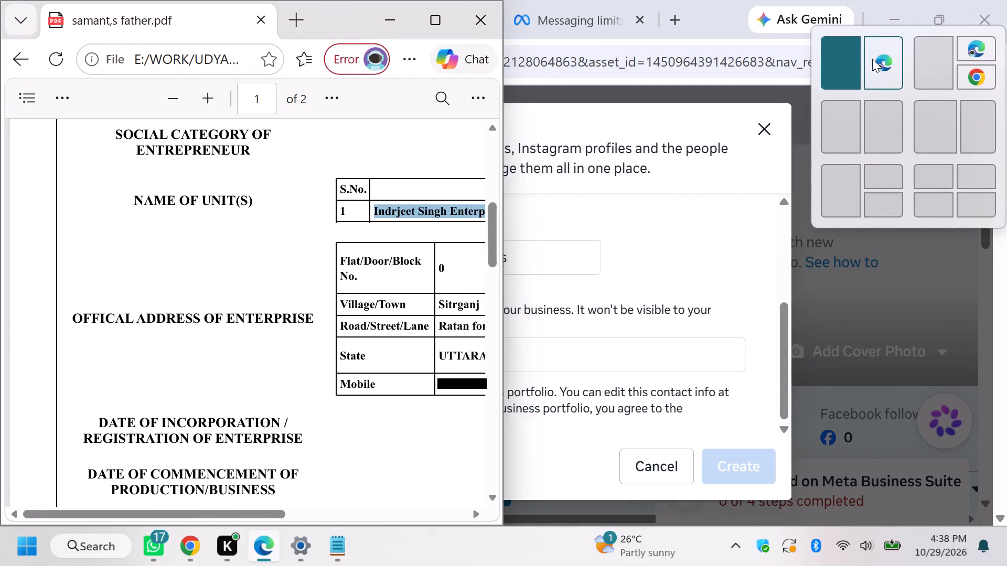
click(855, 62)
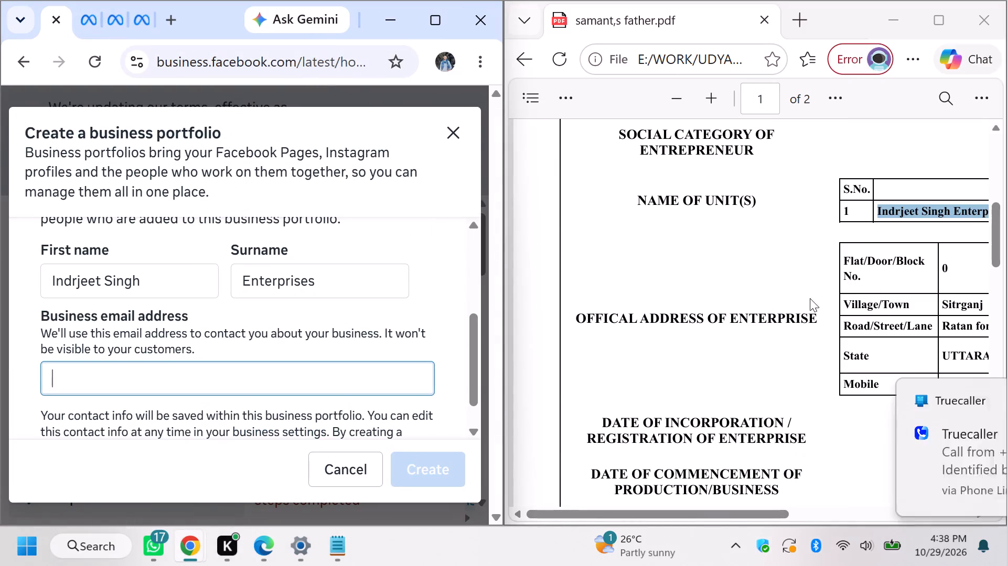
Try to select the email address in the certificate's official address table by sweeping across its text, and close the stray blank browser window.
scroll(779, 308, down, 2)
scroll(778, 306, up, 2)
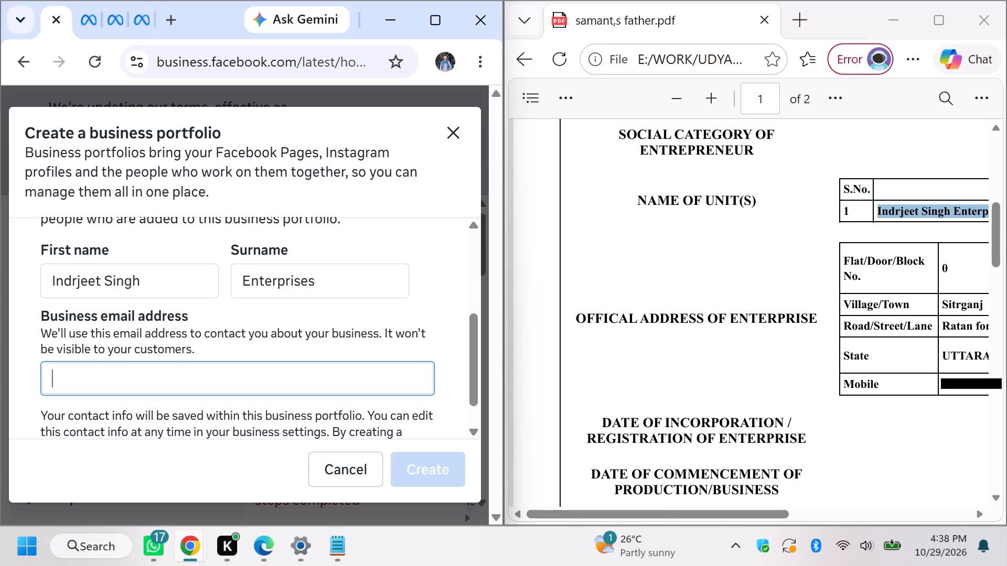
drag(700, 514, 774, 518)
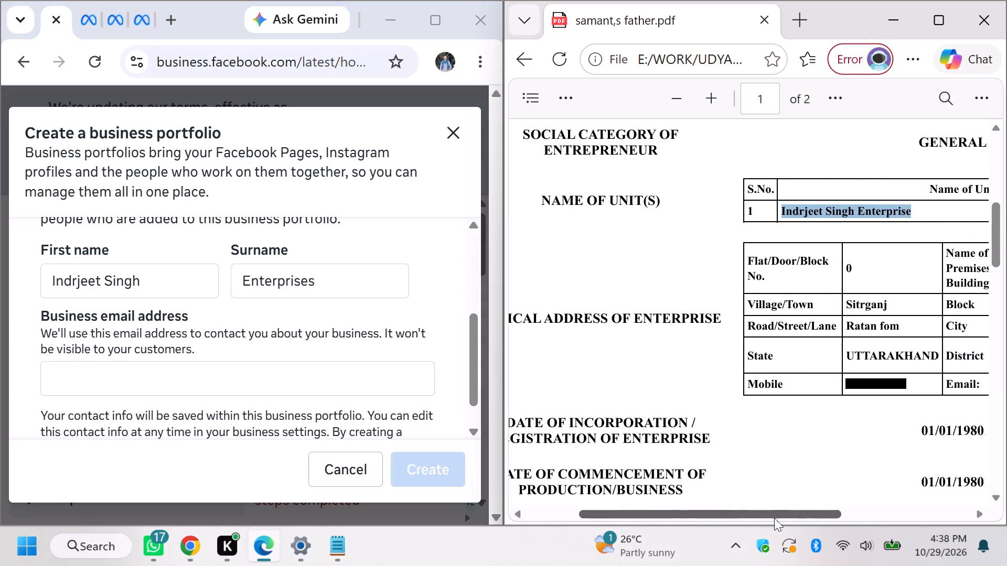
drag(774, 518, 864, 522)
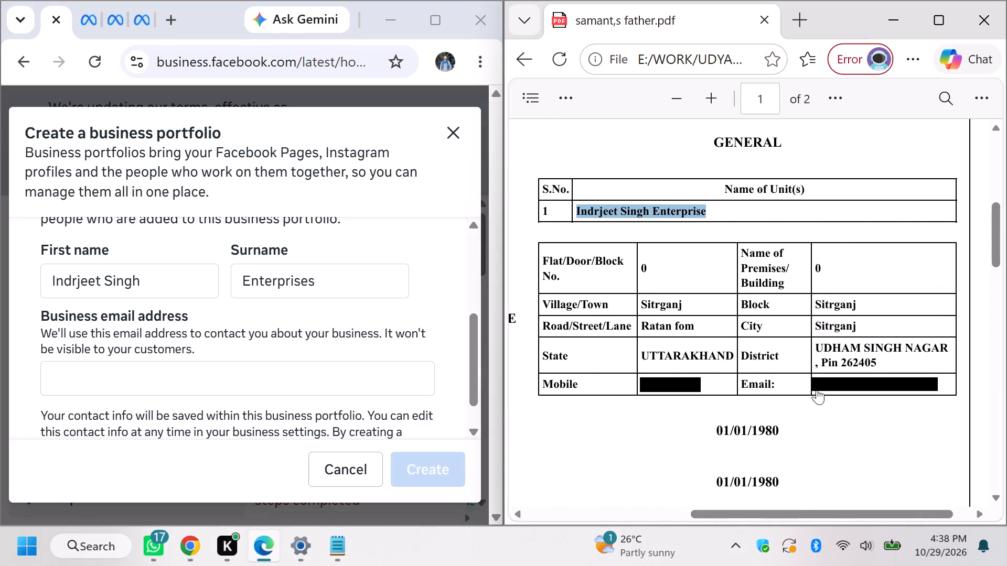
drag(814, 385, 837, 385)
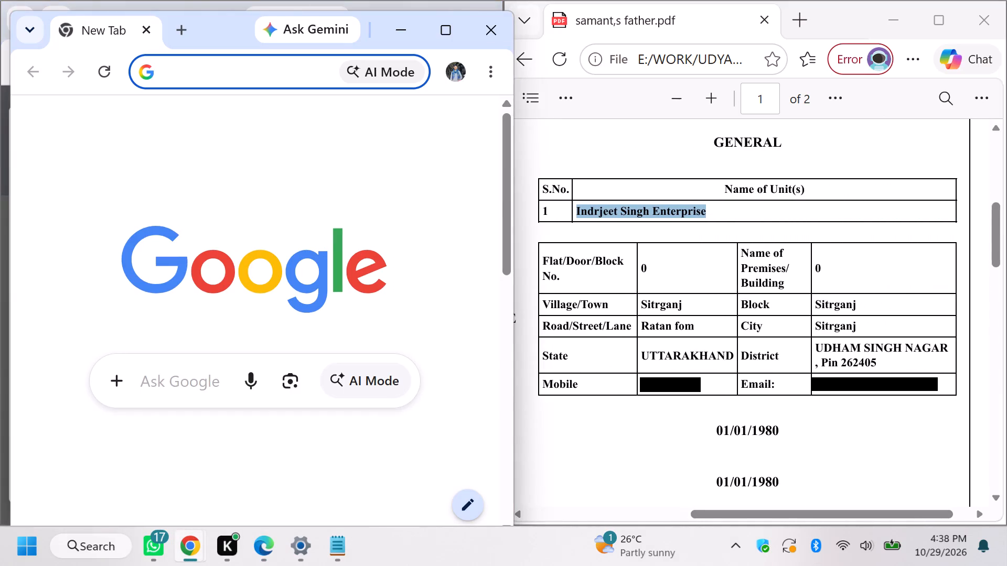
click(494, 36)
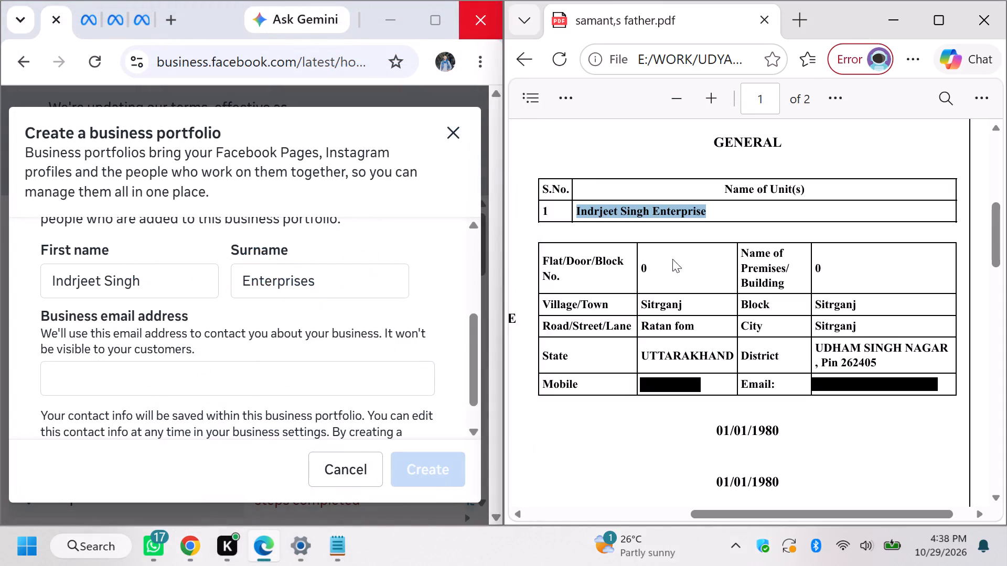
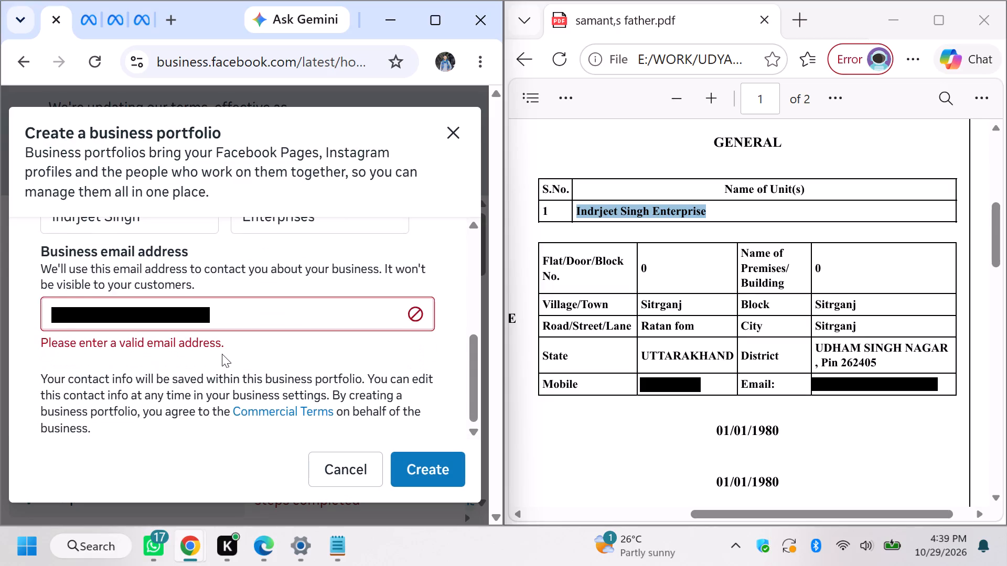
Review the first name, surname and business email address entered in the business portfolio's contact info against the Udyam certificate.
scroll(222, 354, down, 1)
scroll(292, 355, down, 2)
scroll(292, 355, up, 5)
scroll(292, 355, down, 3)
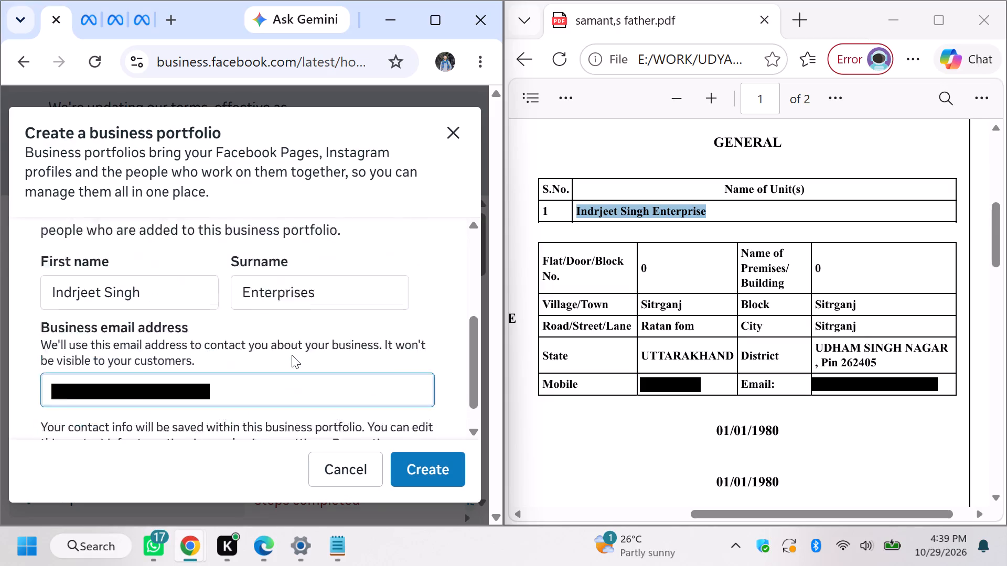
scroll(292, 355, down, 2)
scroll(292, 355, up, 2)
scroll(292, 355, down, 2)
scroll(310, 328, up, 1)
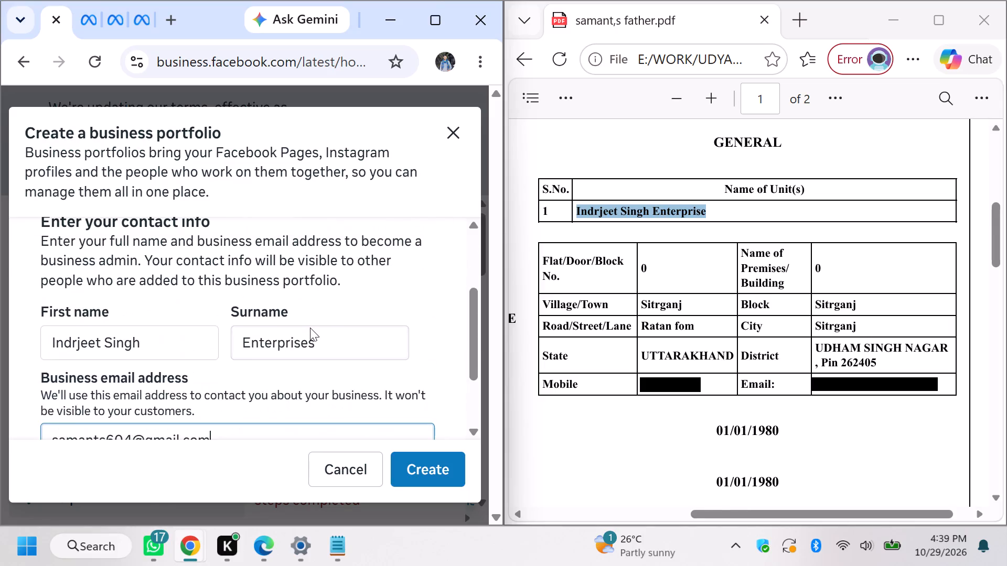
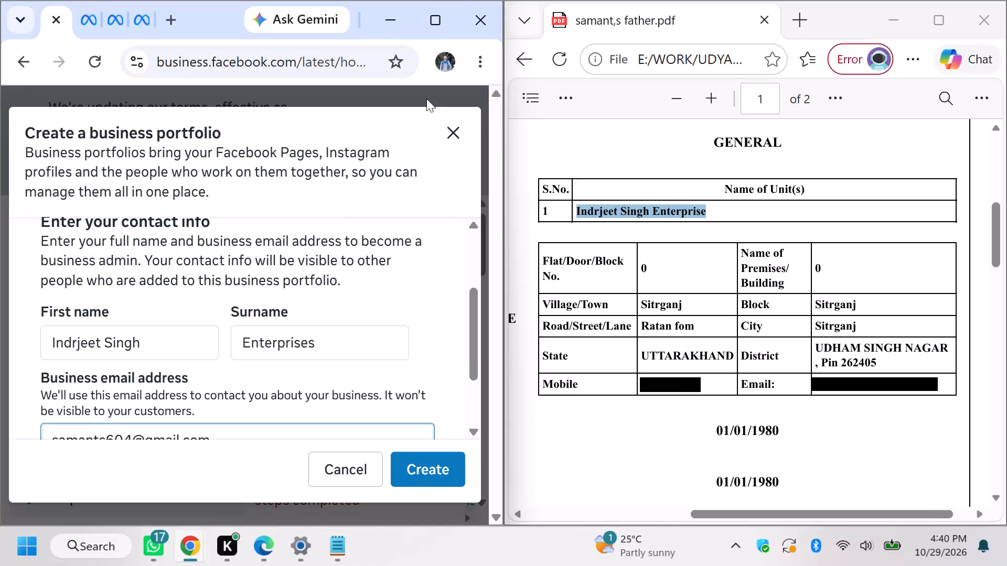
Review the business email address and the terms notice at the end of the business portfolio's contact info form.
scroll(287, 333, down, 3)
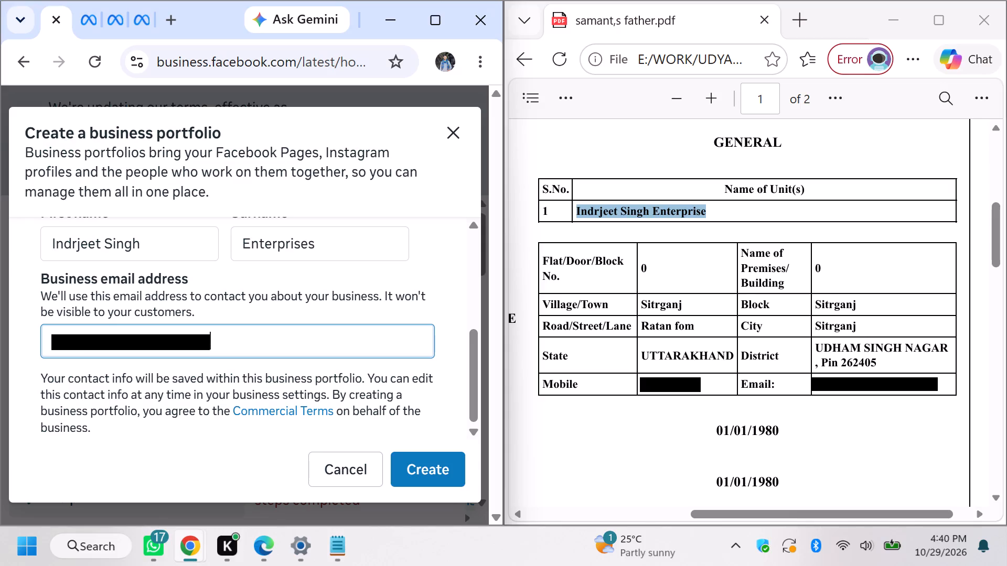
scroll(244, 350, down, 1)
Create the business portfolio with the entered details, adding no assets or further people, and confirm its summary.
click(425, 470)
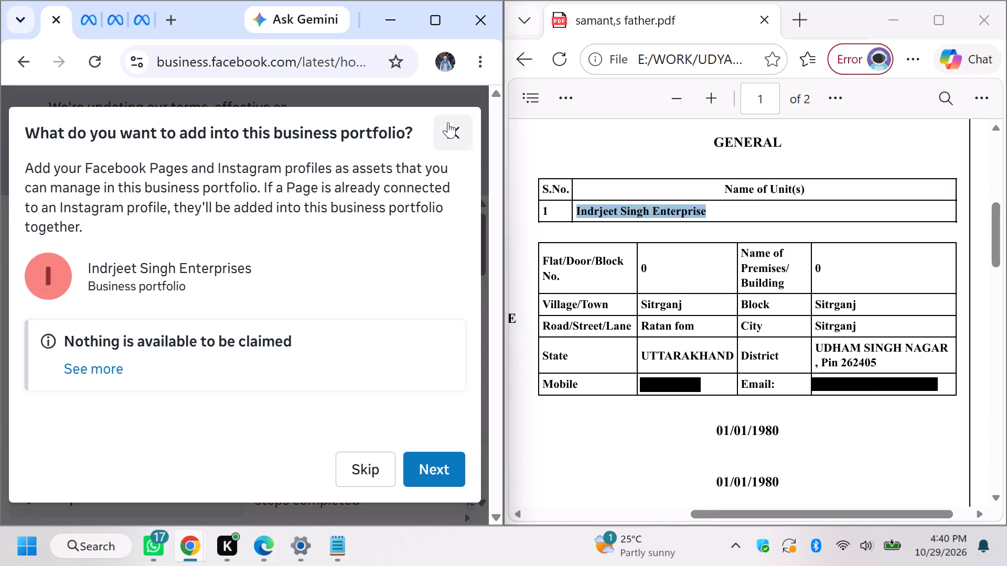
scroll(289, 249, down, 2)
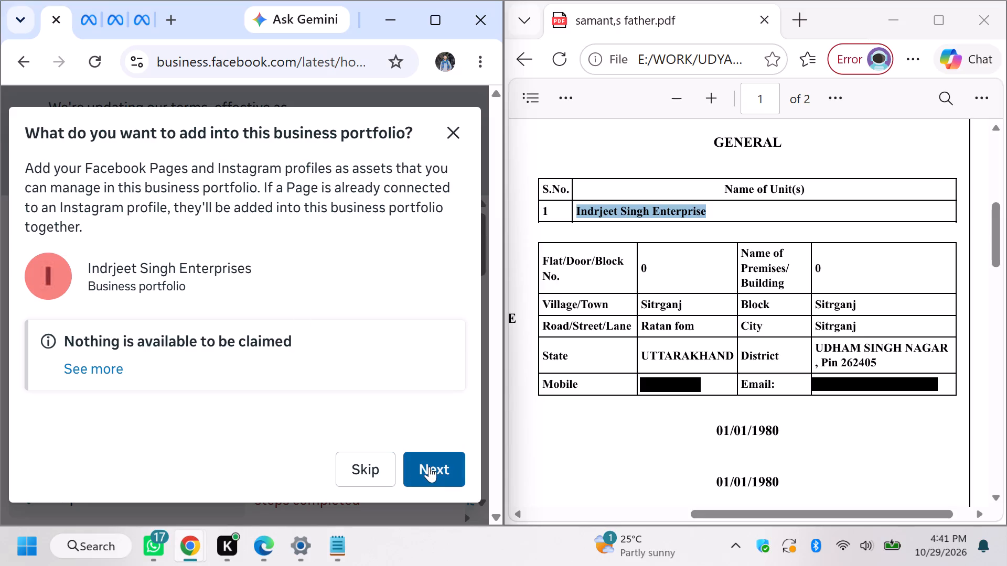
click(429, 466)
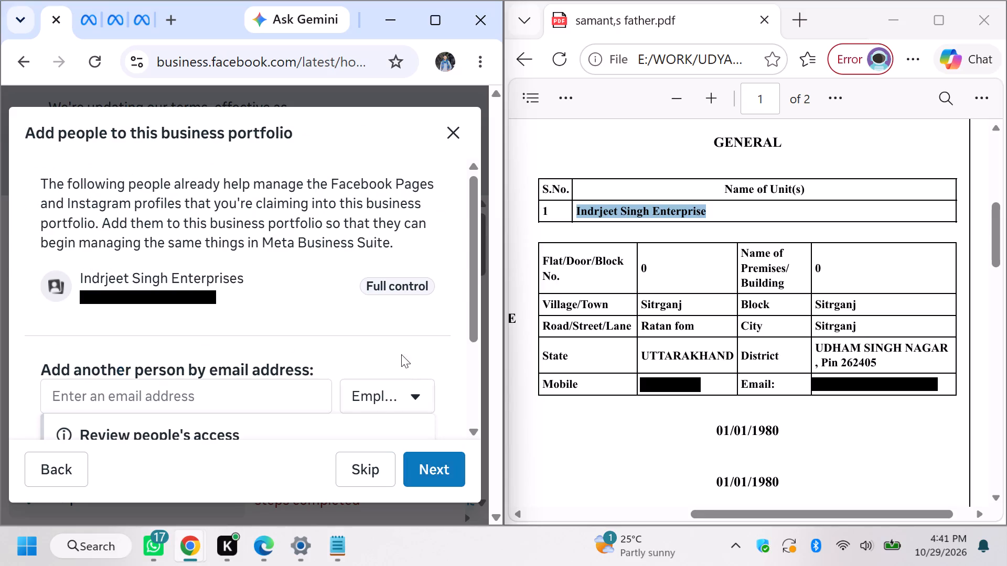
scroll(285, 345, down, 6)
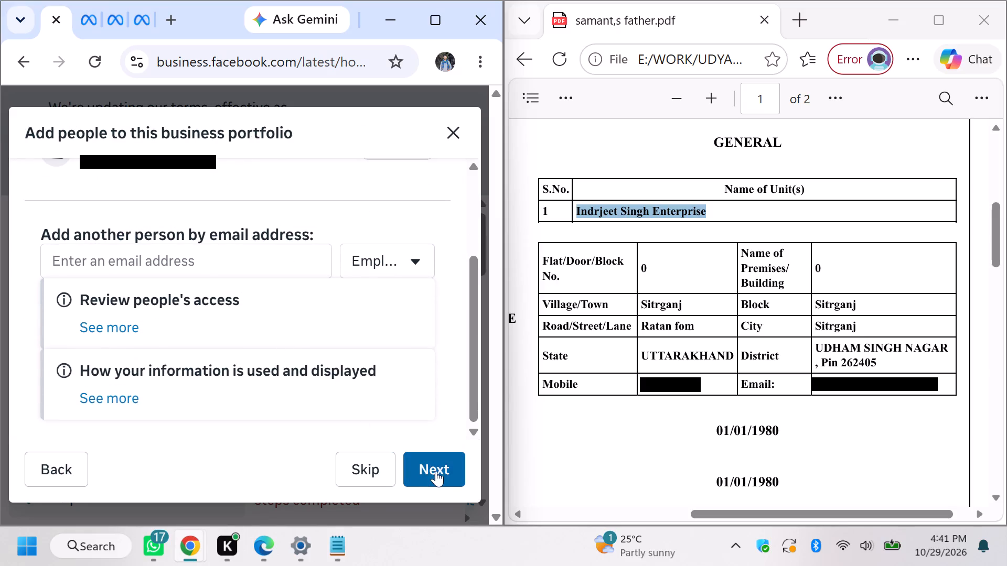
click(434, 471)
scroll(350, 363, down, 3)
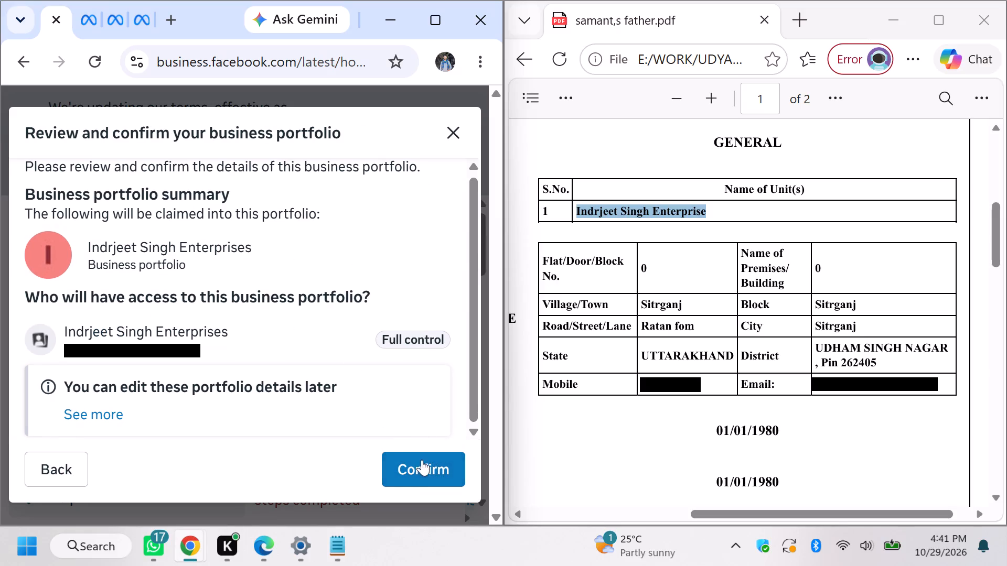
click(423, 465)
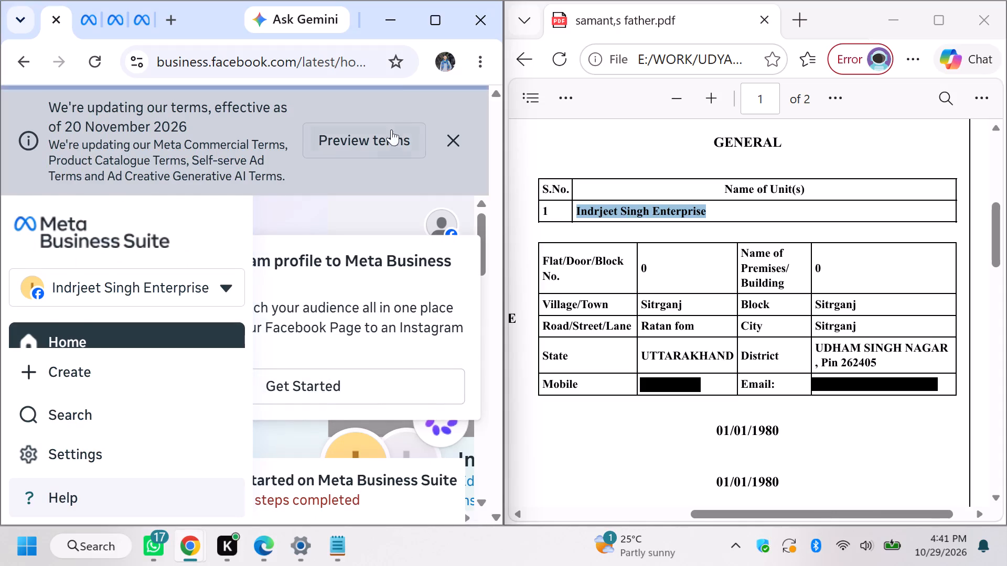
Maximize the browser window and open the settings of the newly created business portfolio.
click(425, 19)
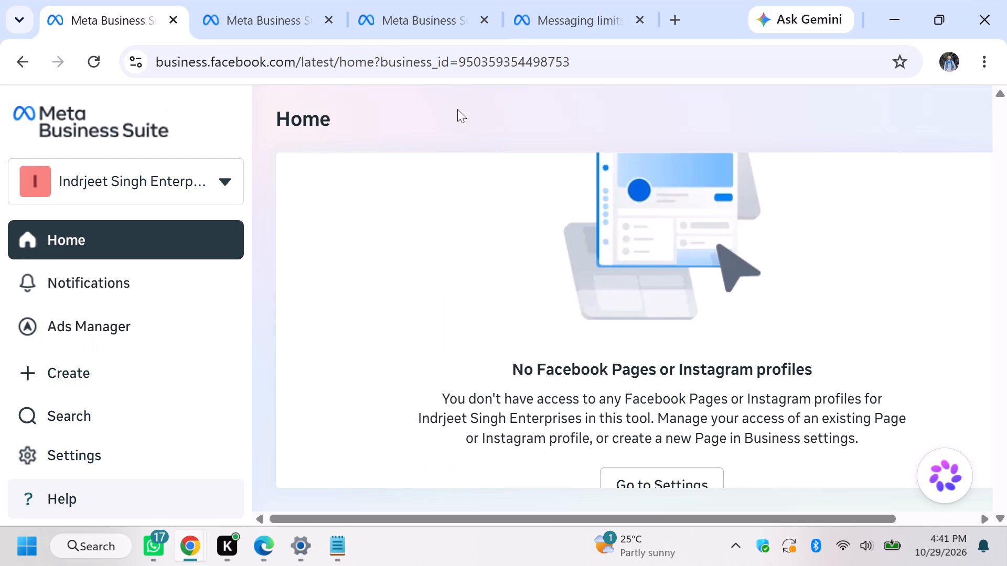
scroll(426, 310, down, 3)
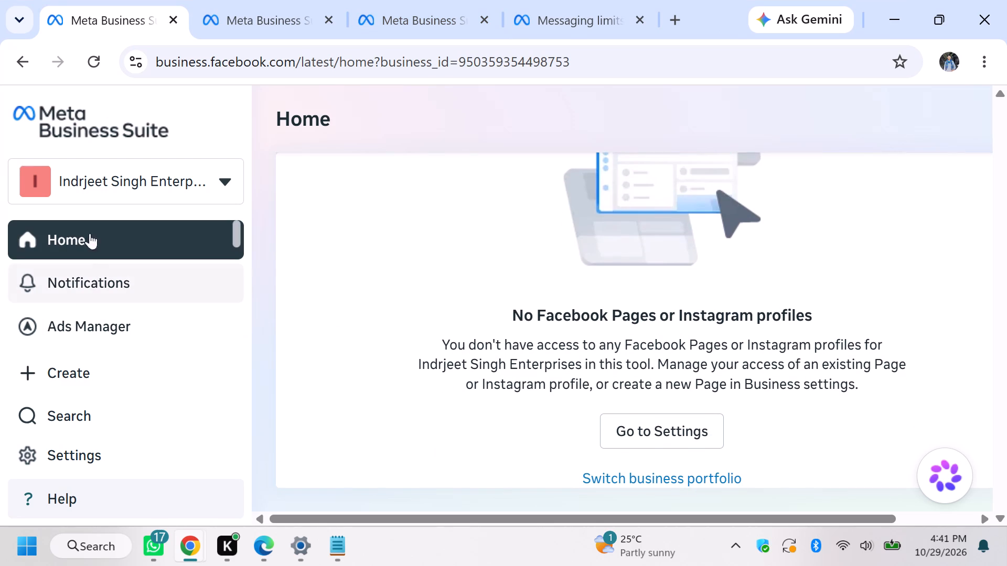
click(222, 179)
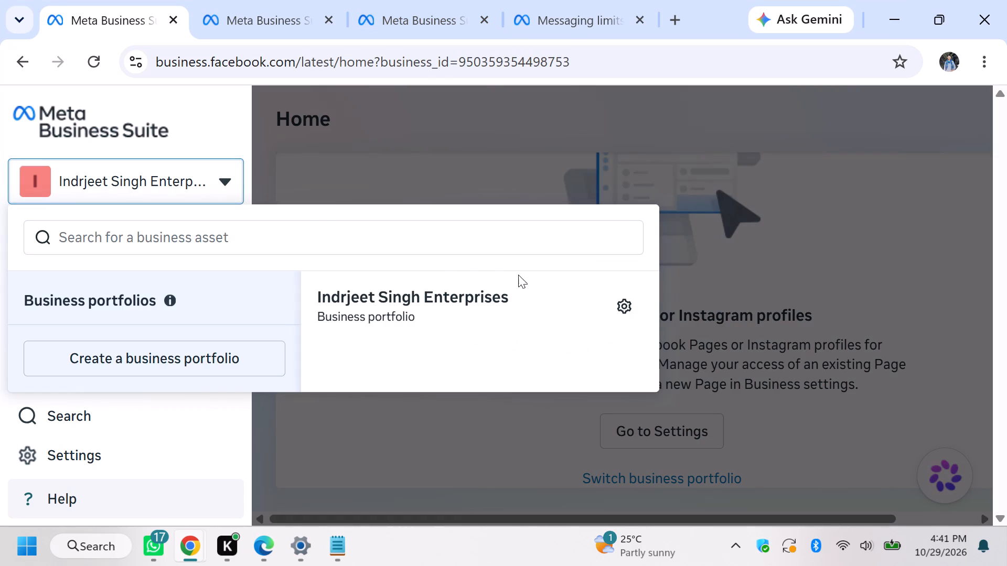
click(631, 310)
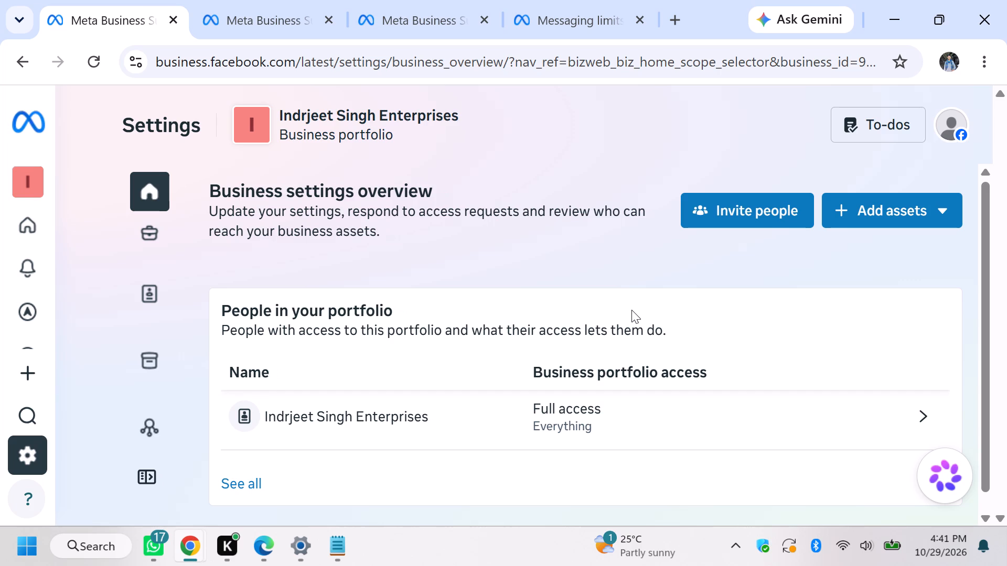
Expand the settings navigation and look through its sections, including users, business assets, WhatsApp accounts and integrations.
click(148, 298)
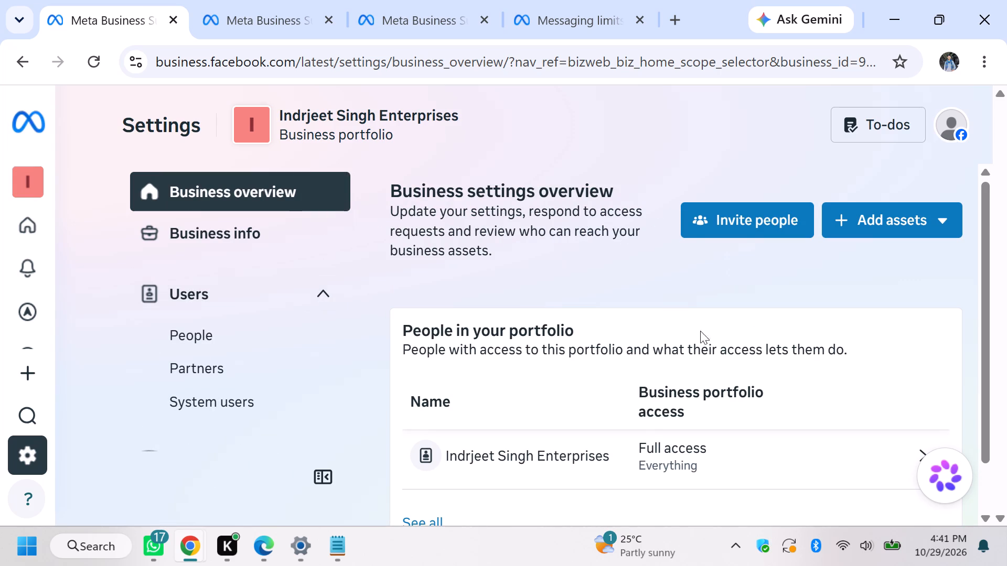
scroll(699, 335, down, 3)
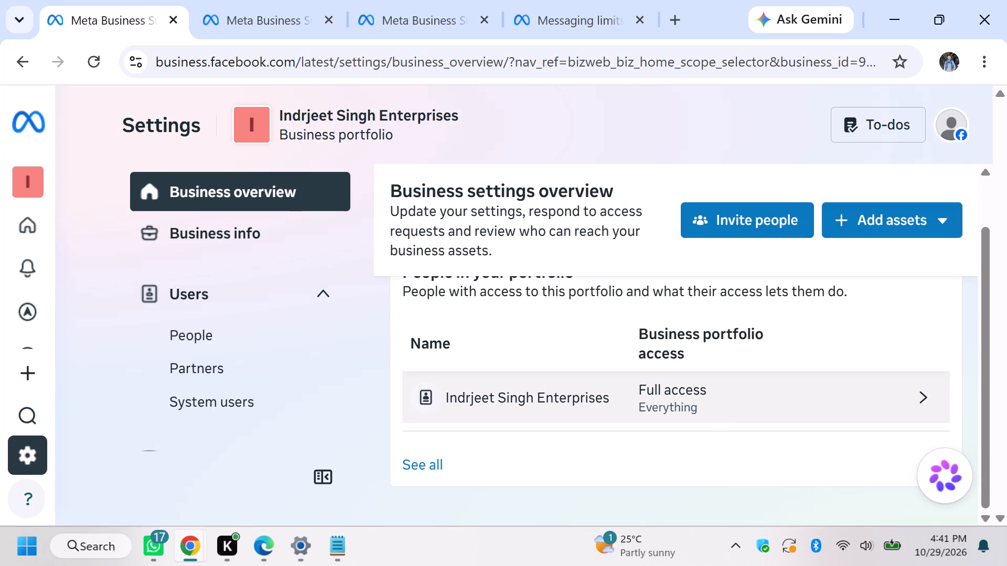
scroll(538, 400, down, 1)
scroll(234, 387, down, 3)
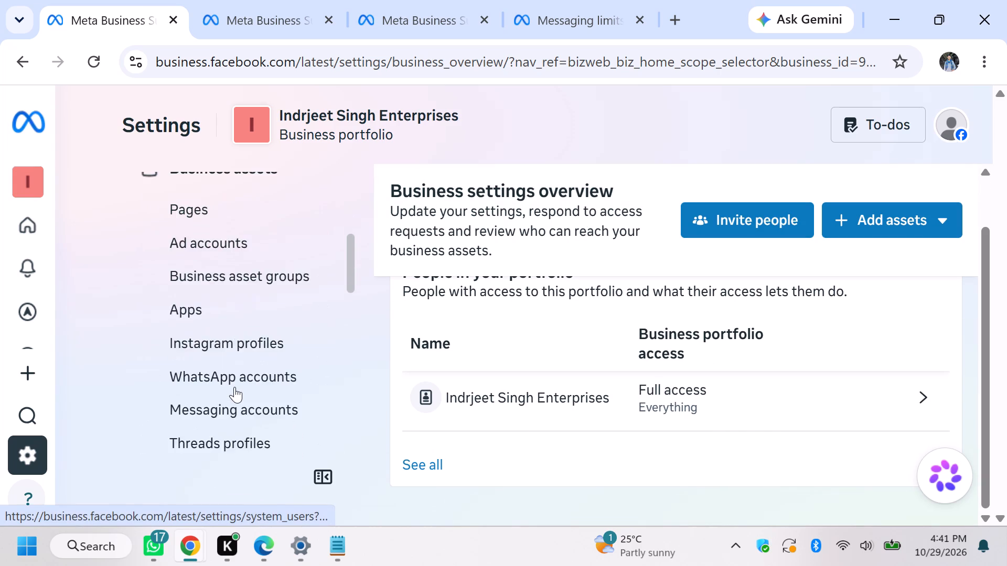
scroll(234, 387, up, 4)
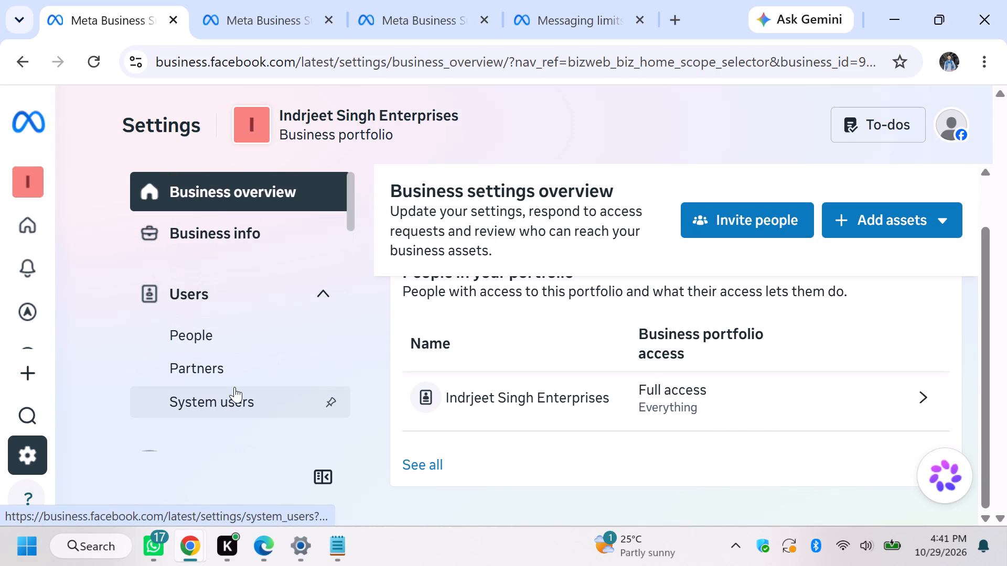
scroll(631, 413, down, 3)
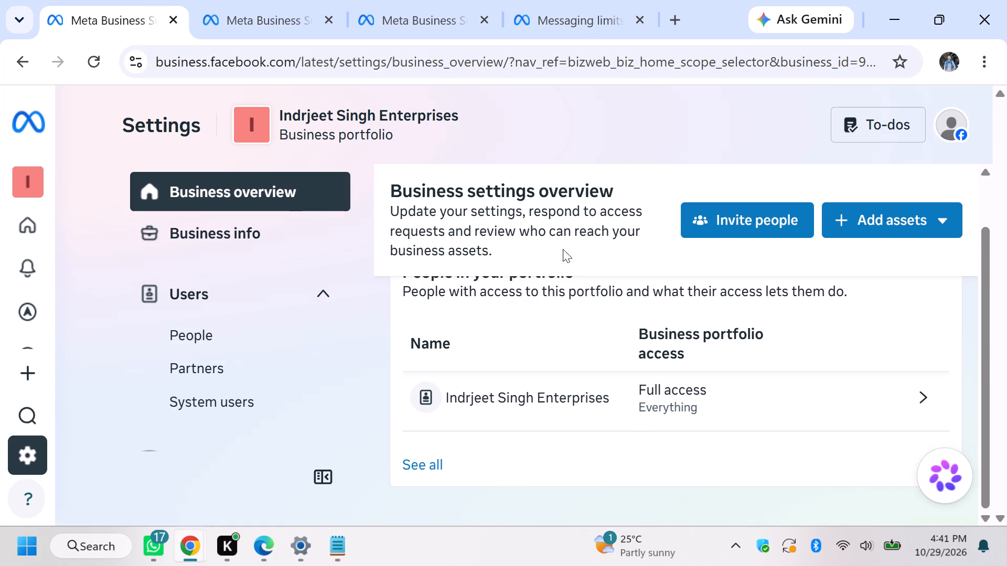
scroll(243, 242, up, 3)
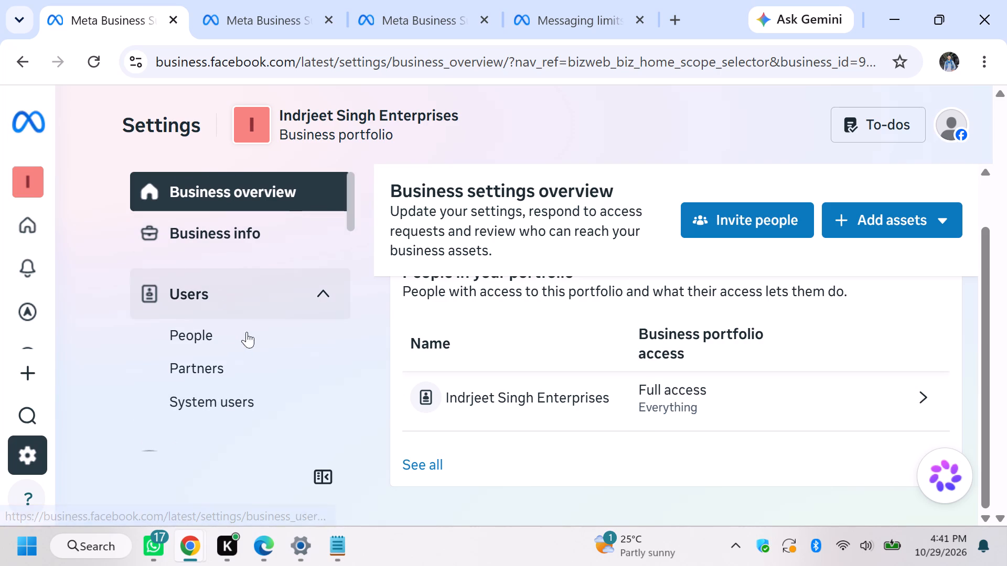
scroll(250, 404, down, 3)
scroll(247, 353, down, 3)
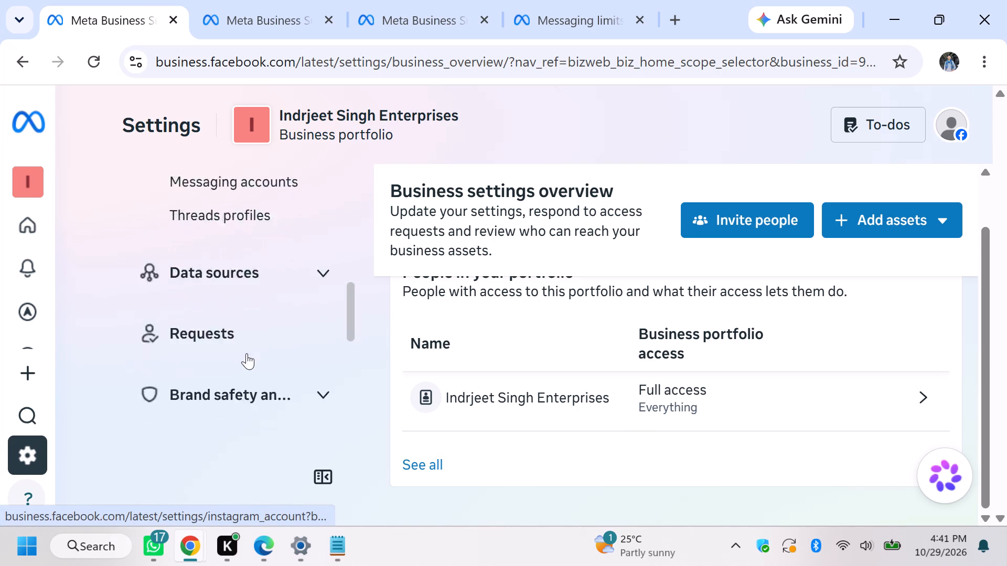
scroll(247, 353, up, 3)
scroll(247, 353, down, 4)
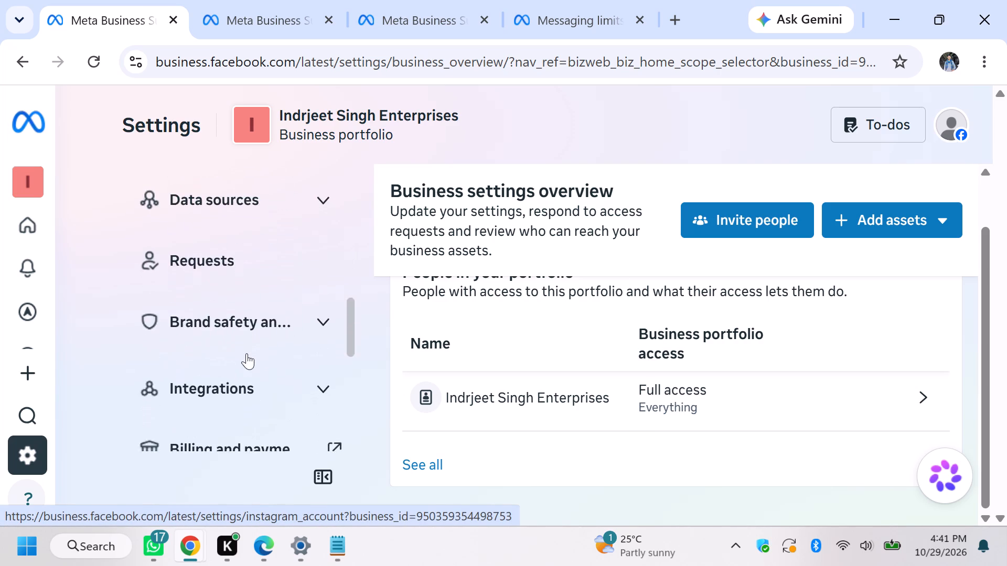
scroll(247, 353, down, 10)
scroll(247, 351, up, 7)
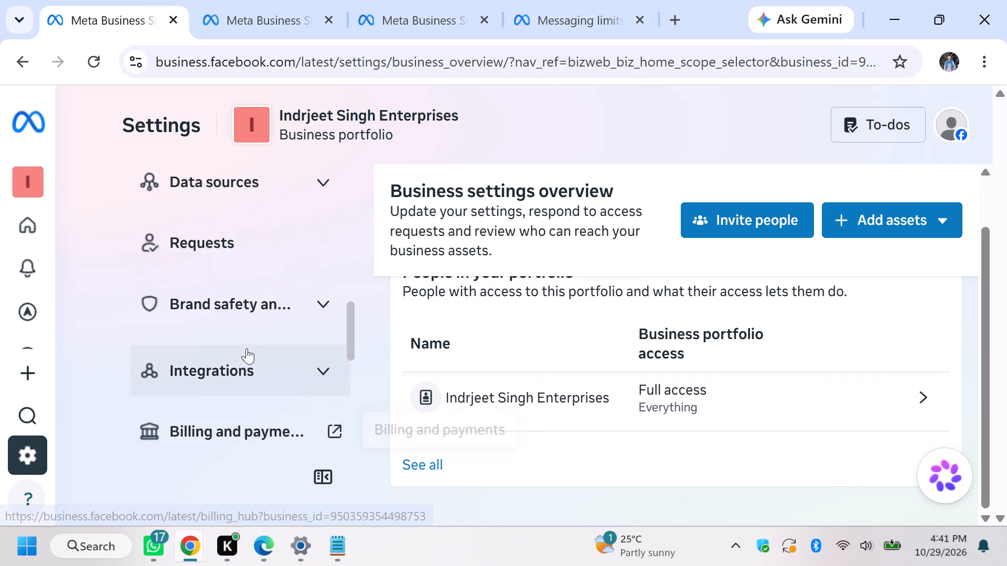
scroll(247, 348, up, 9)
scroll(507, 396, down, 4)
scroll(229, 326, down, 1)
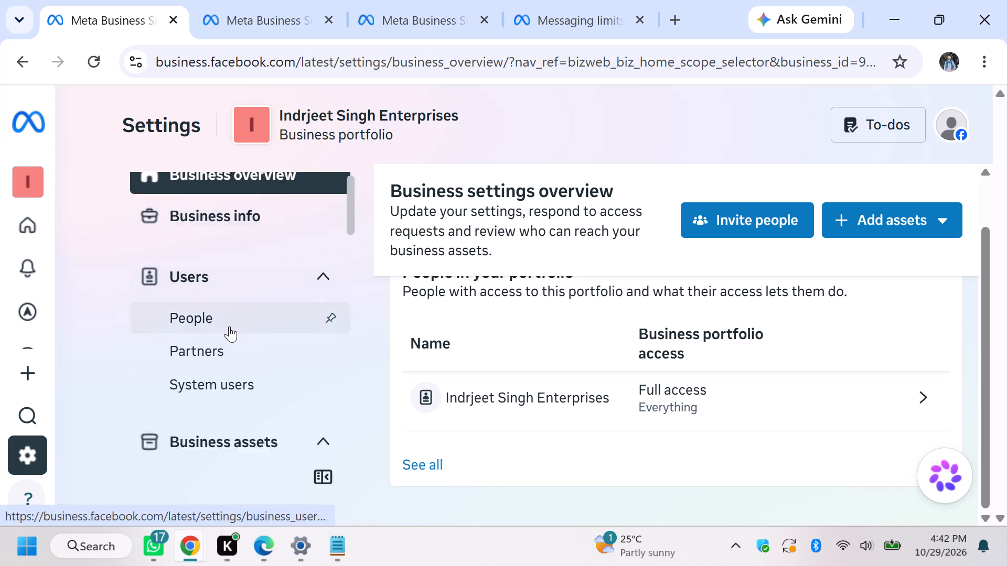
scroll(247, 308, down, 3)
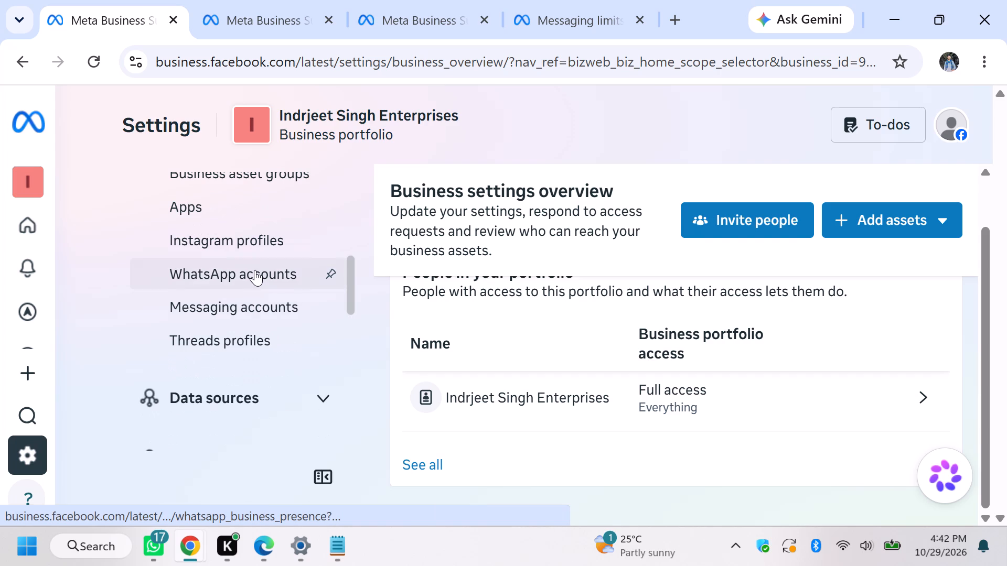
scroll(669, 406, up, 3)
scroll(660, 400, down, 3)
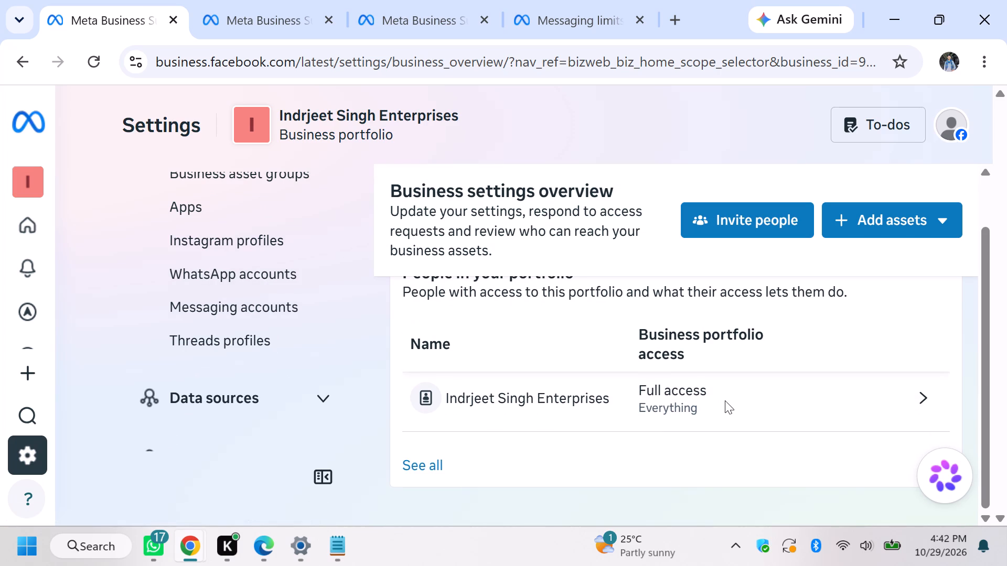
scroll(303, 278, up, 2)
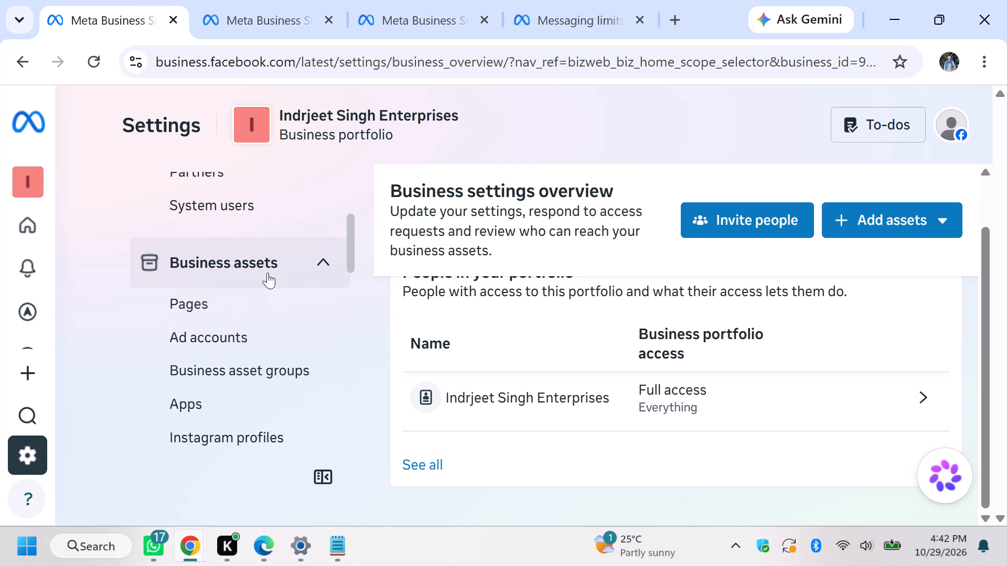
scroll(286, 196, up, 4)
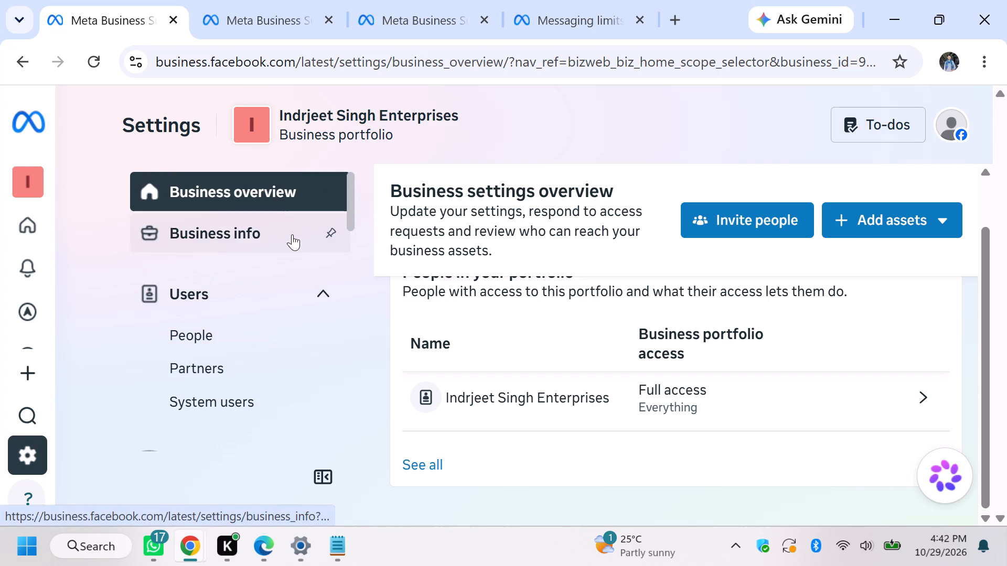
Return to the Business Suite home page and look through the list of available business portfolios.
click(851, 130)
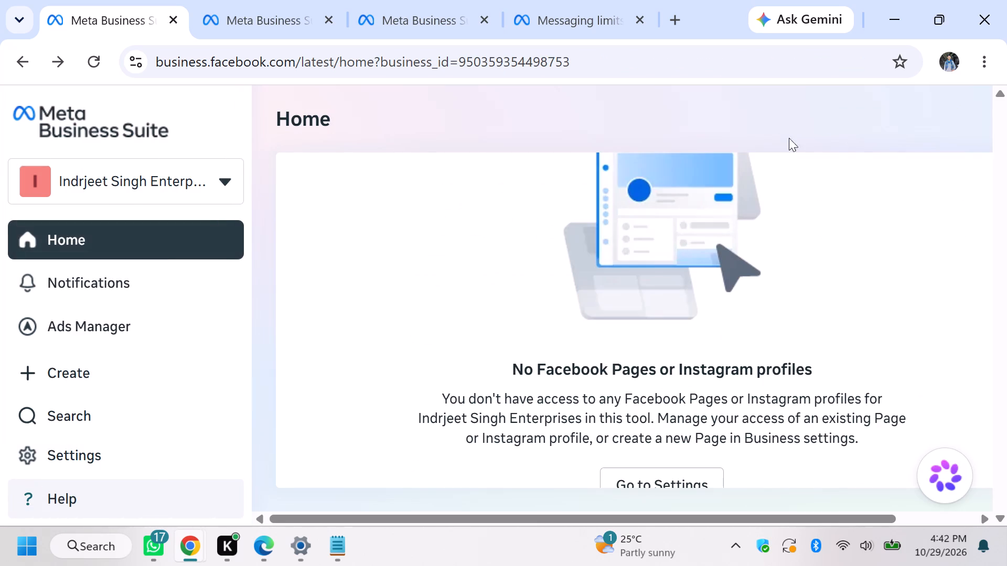
scroll(454, 296, down, 2)
scroll(499, 307, down, 2)
scroll(499, 307, up, 2)
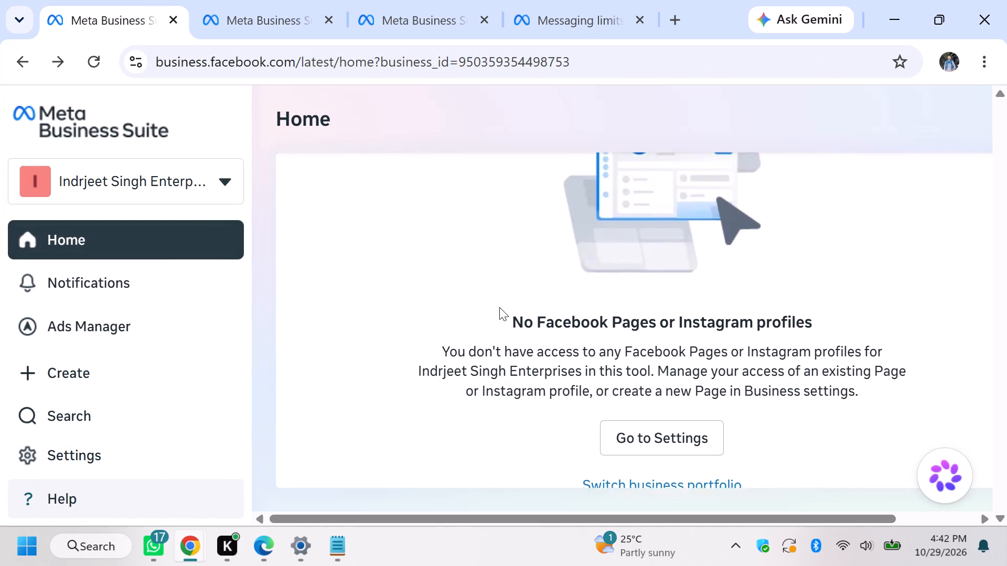
scroll(499, 307, up, 2)
click(226, 173)
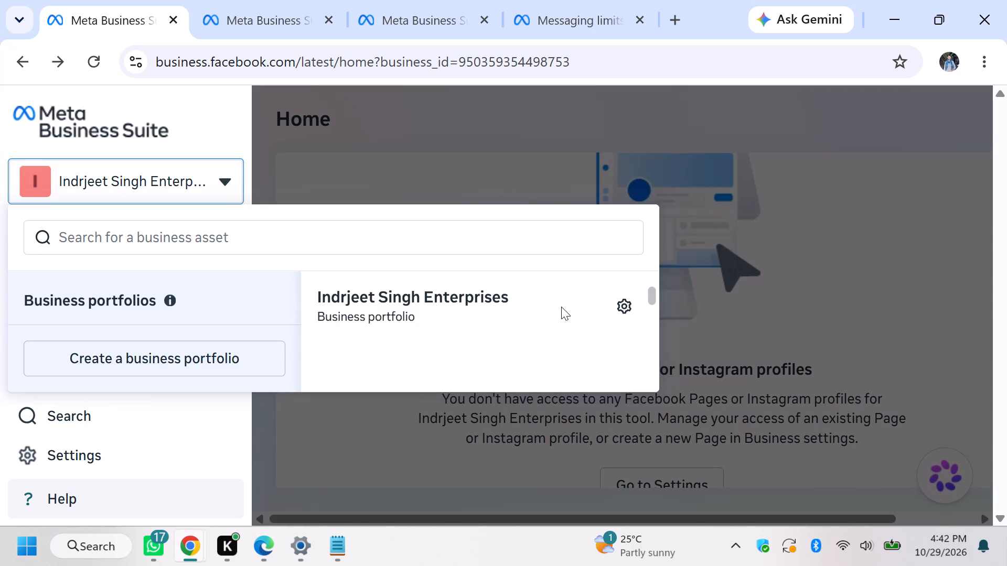
scroll(290, 313, down, 3)
scroll(230, 297, down, 2)
scroll(230, 297, up, 1)
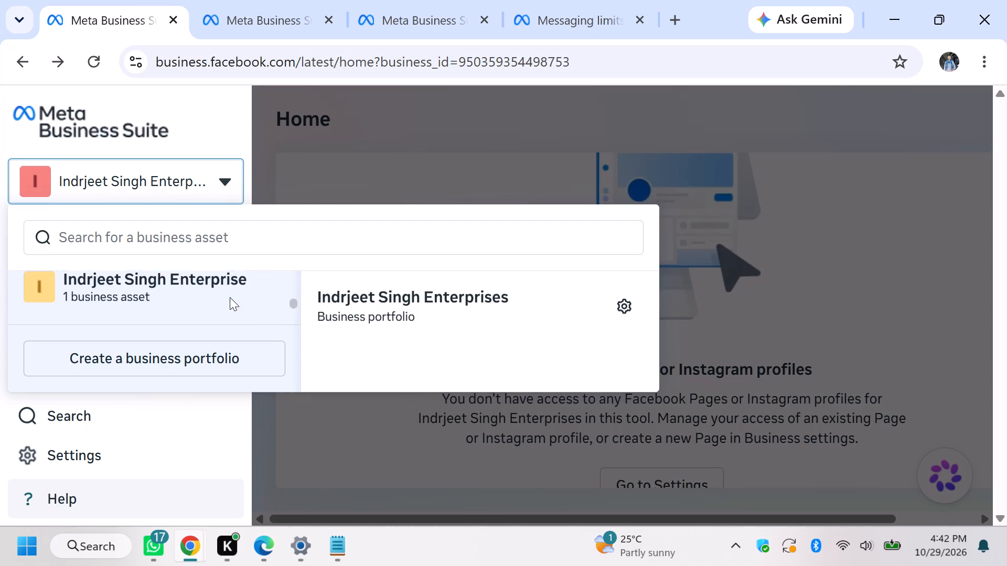
scroll(230, 297, down, 2)
scroll(230, 297, up, 1)
scroll(230, 297, down, 1)
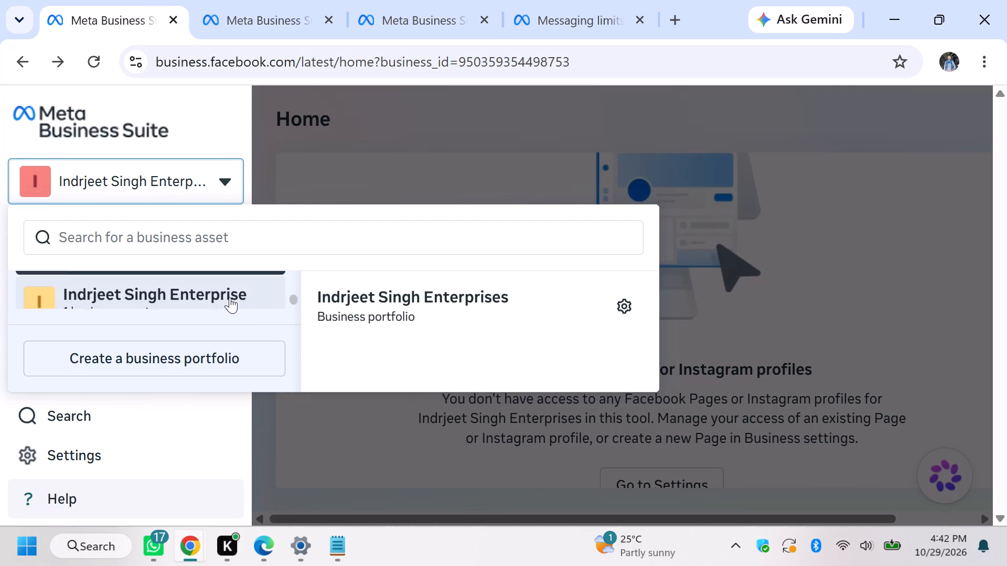
scroll(230, 297, up, 2)
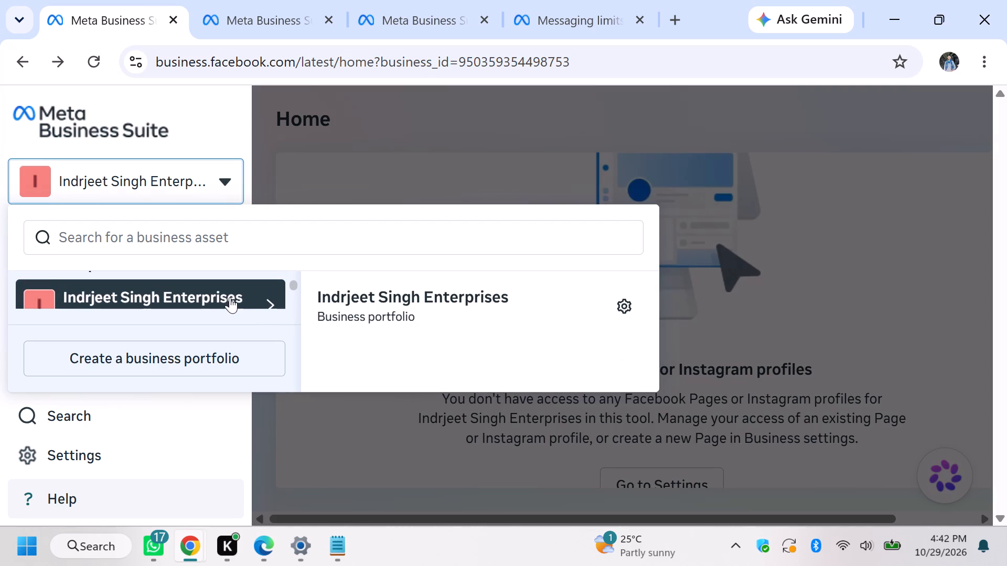
Select the enterprise's business portfolio among the available portfolios and open its business settings.
click(212, 290)
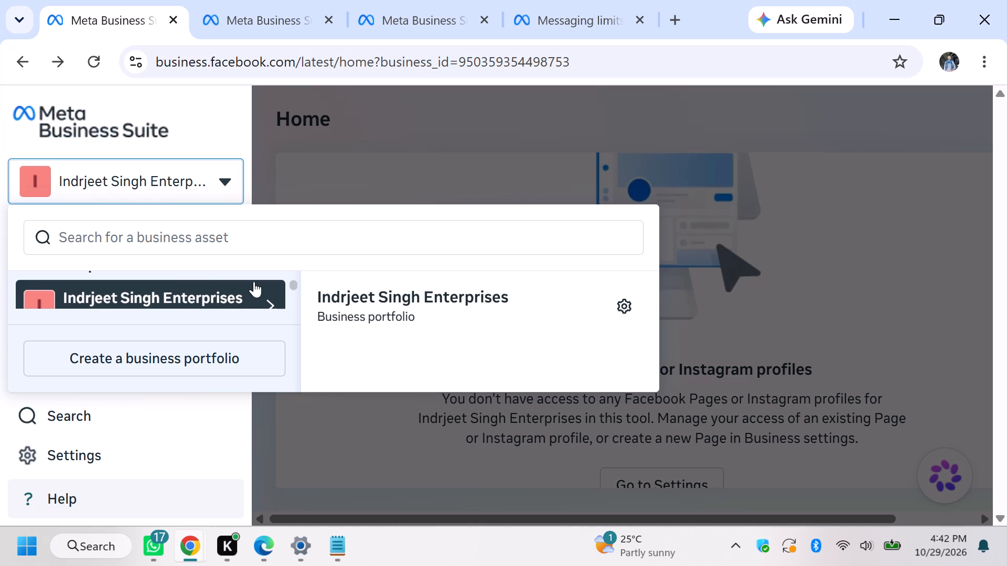
click(241, 294)
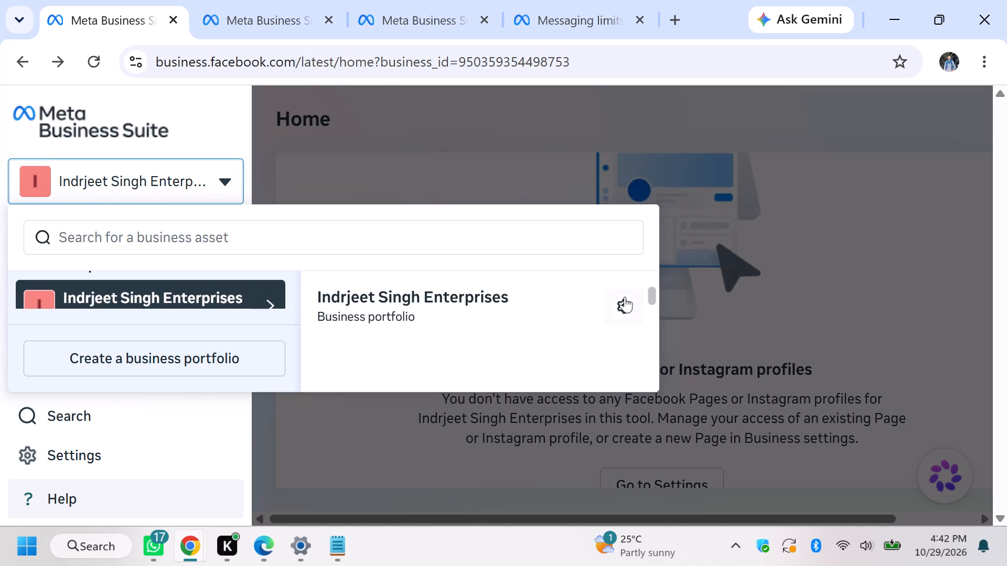
click(624, 301)
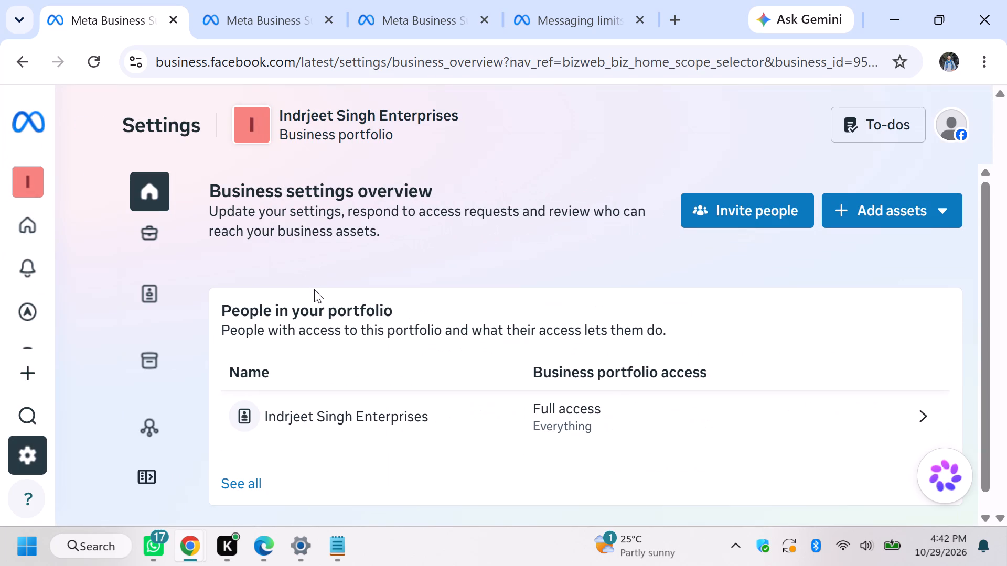
Expand the settings navigation and open the portfolio's WhatsApp accounts under Business assets.
scroll(355, 224, down, 3)
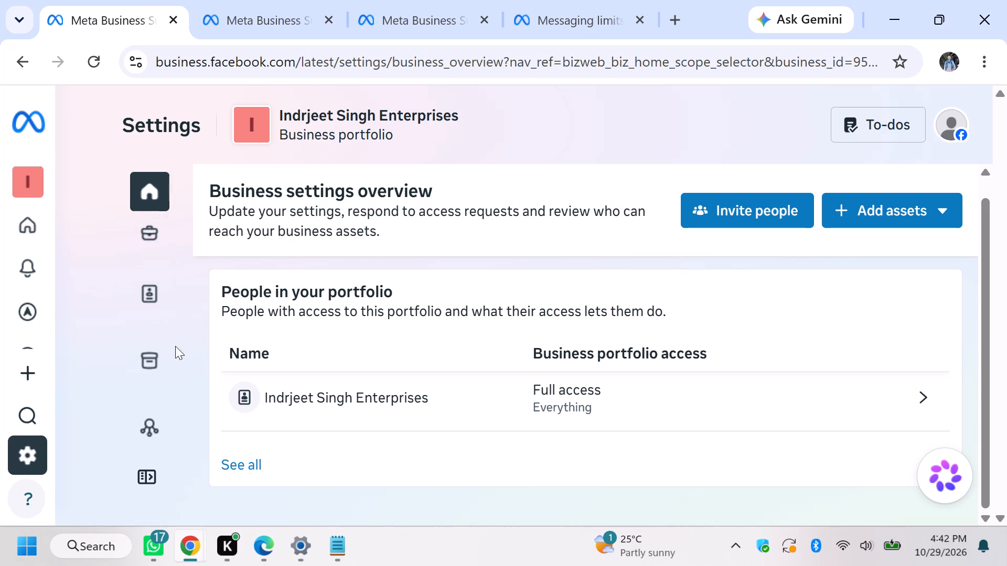
click(154, 367)
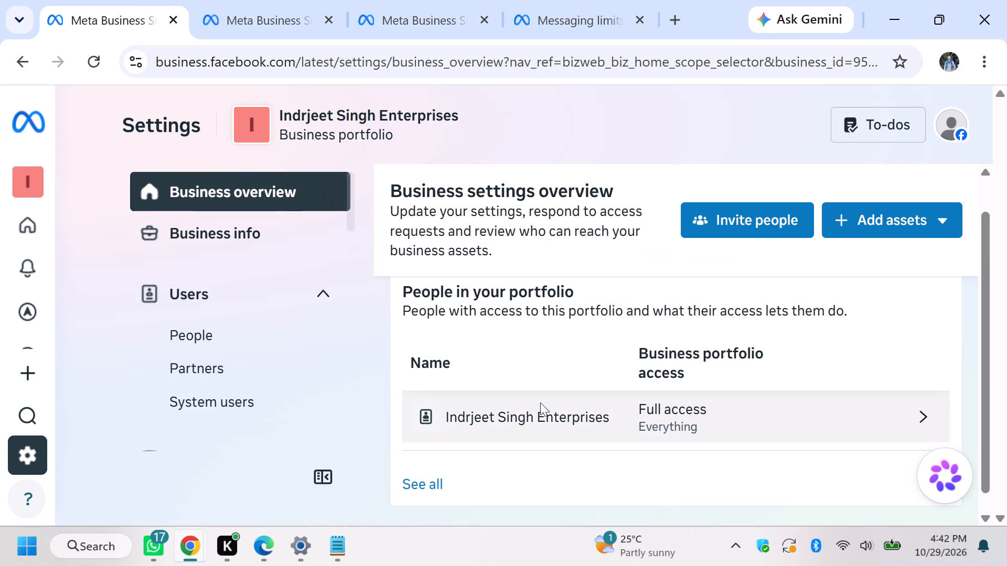
scroll(680, 410, down, 3)
scroll(570, 397, up, 2)
scroll(243, 366, down, 2)
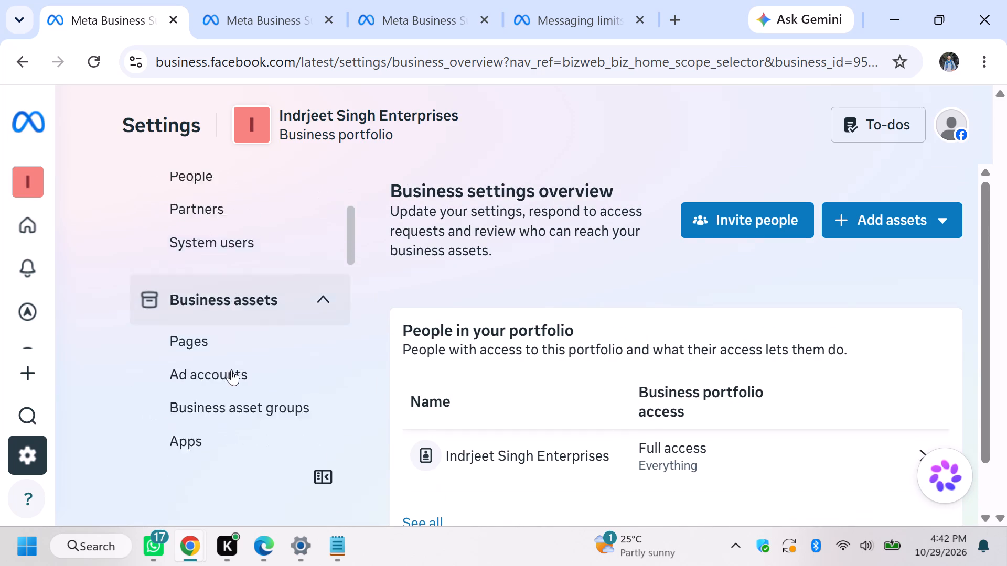
scroll(231, 369, down, 2)
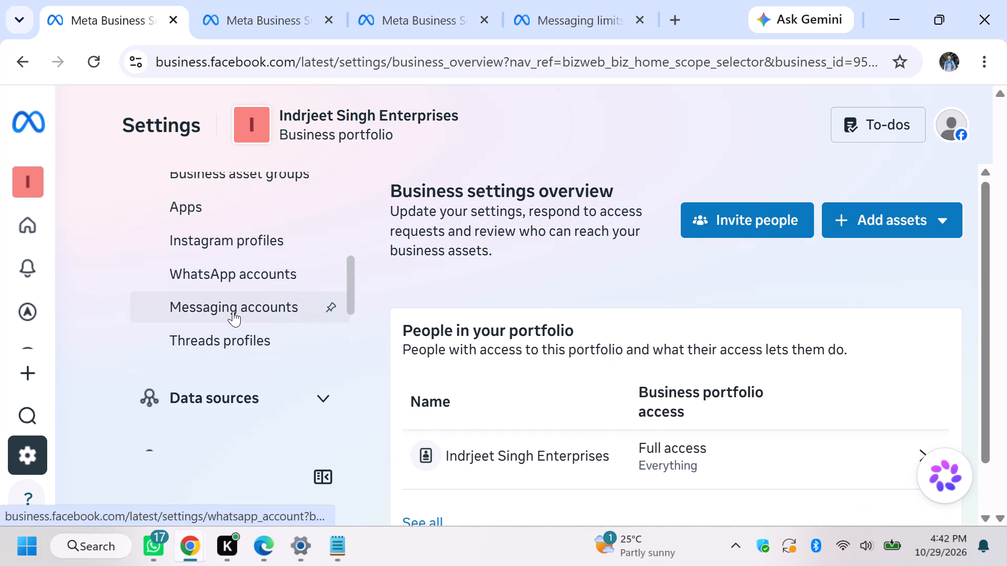
click(232, 281)
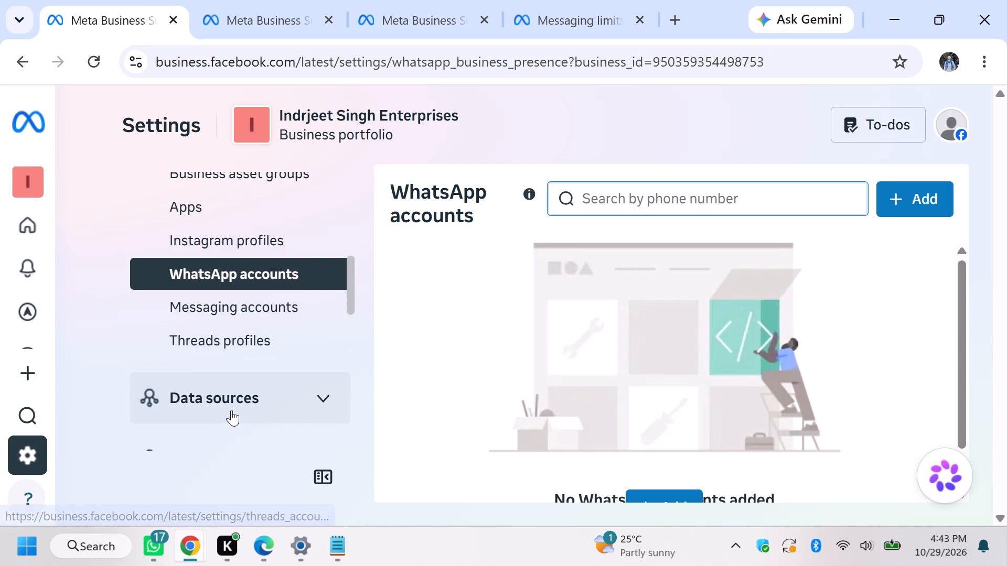
Add a WhatsApp account to the portfolio, choosing to create a new one for the WhatsApp Business Platform.
scroll(231, 410, down, 2)
scroll(255, 238, up, 3)
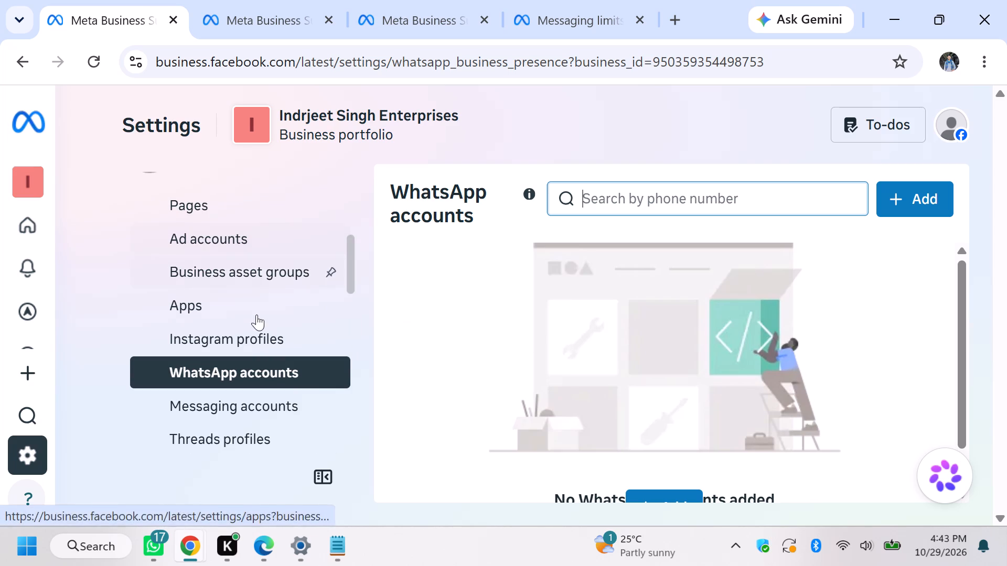
scroll(267, 322, down, 1)
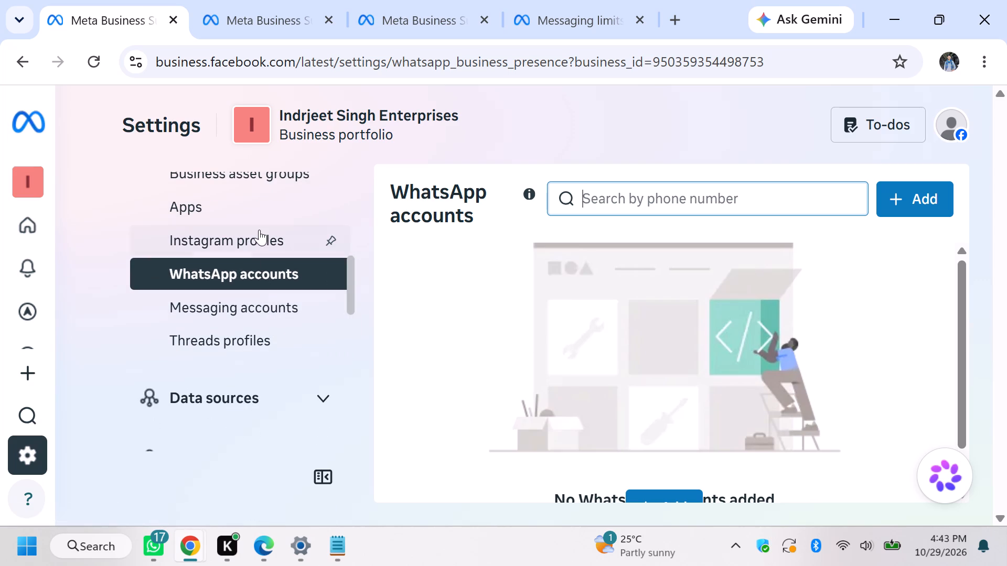
scroll(619, 336, down, 1)
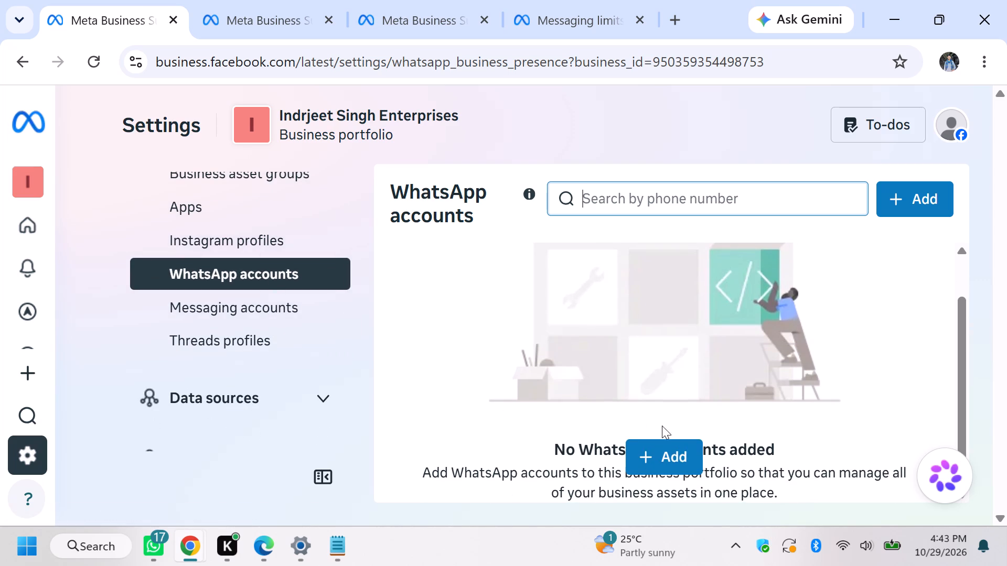
click(668, 449)
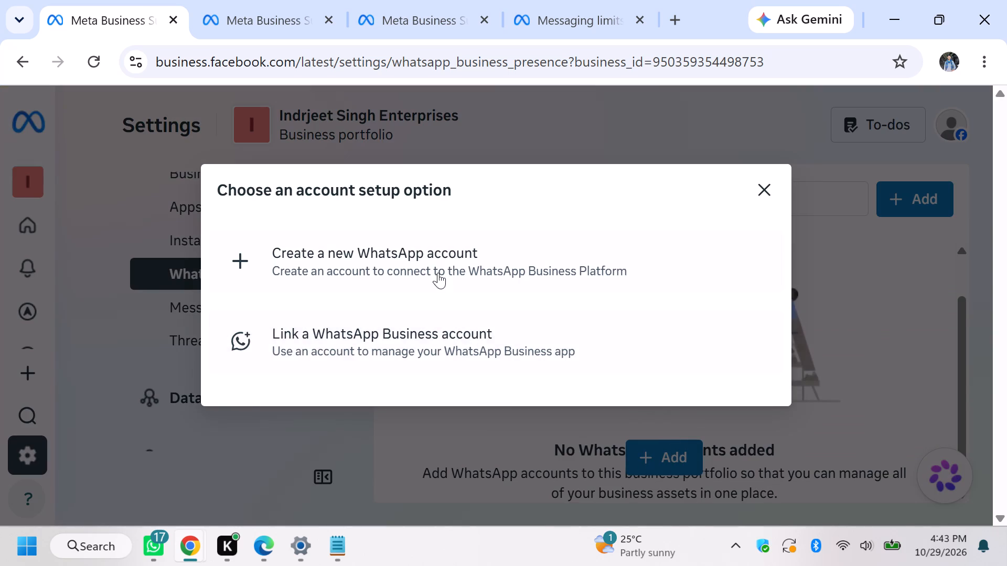
click(428, 266)
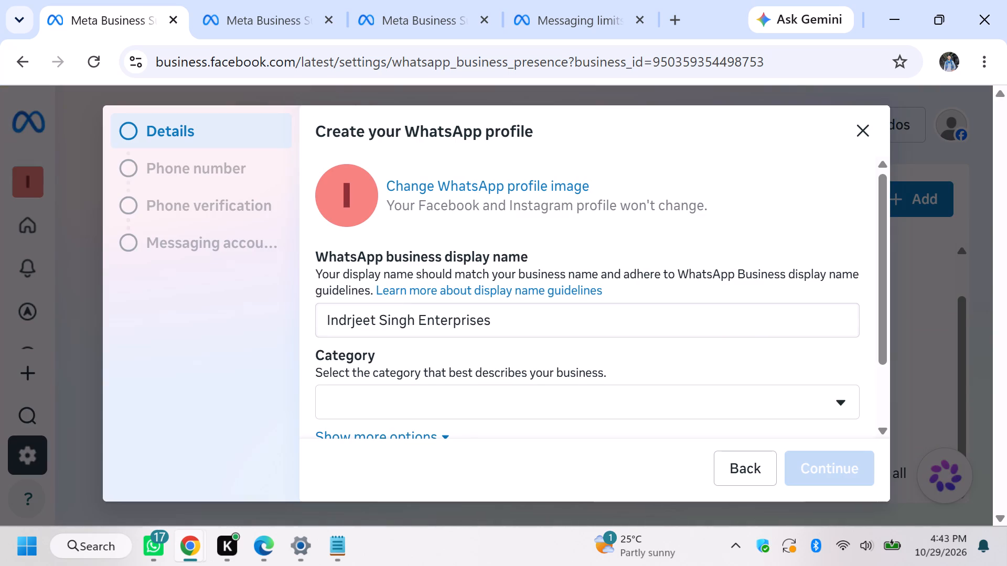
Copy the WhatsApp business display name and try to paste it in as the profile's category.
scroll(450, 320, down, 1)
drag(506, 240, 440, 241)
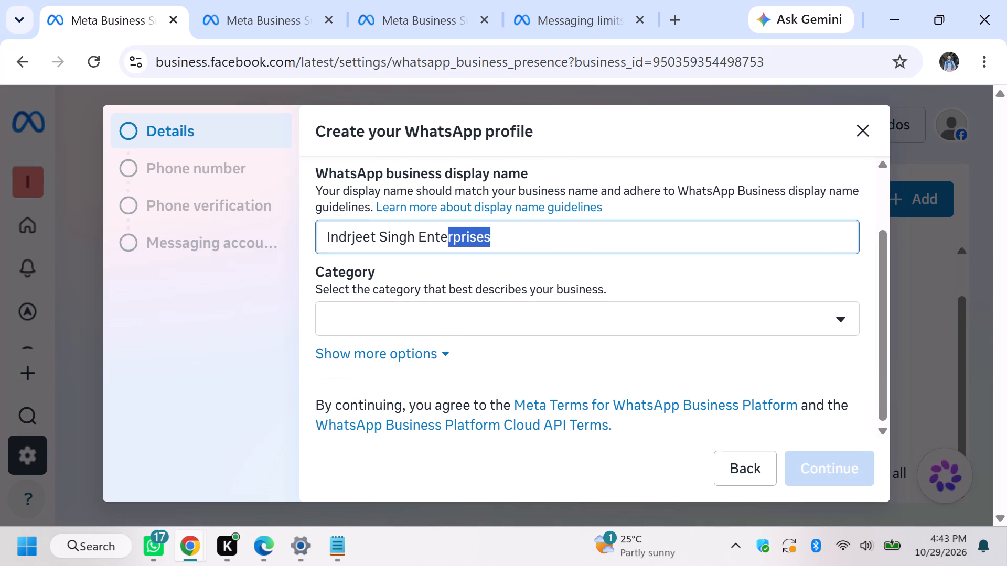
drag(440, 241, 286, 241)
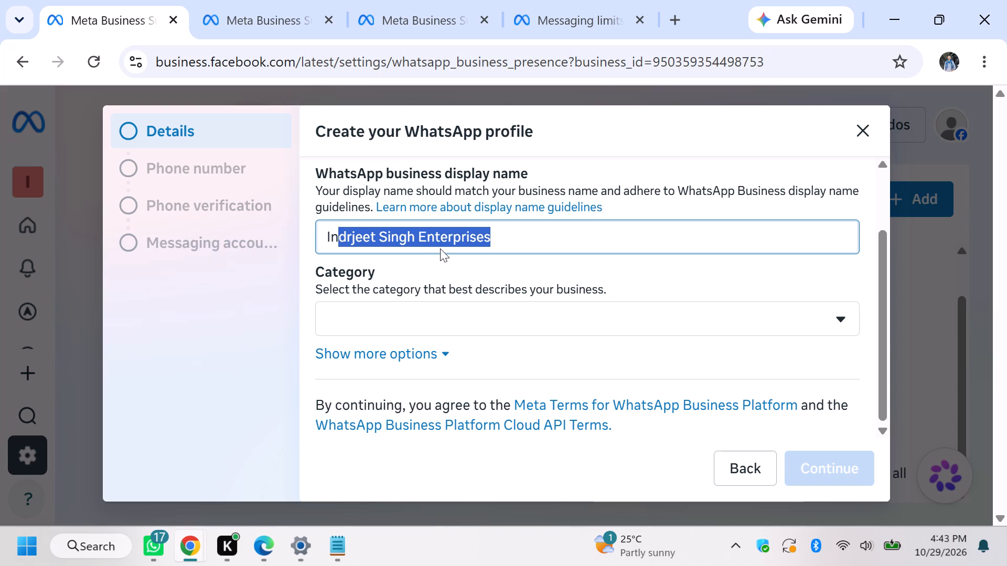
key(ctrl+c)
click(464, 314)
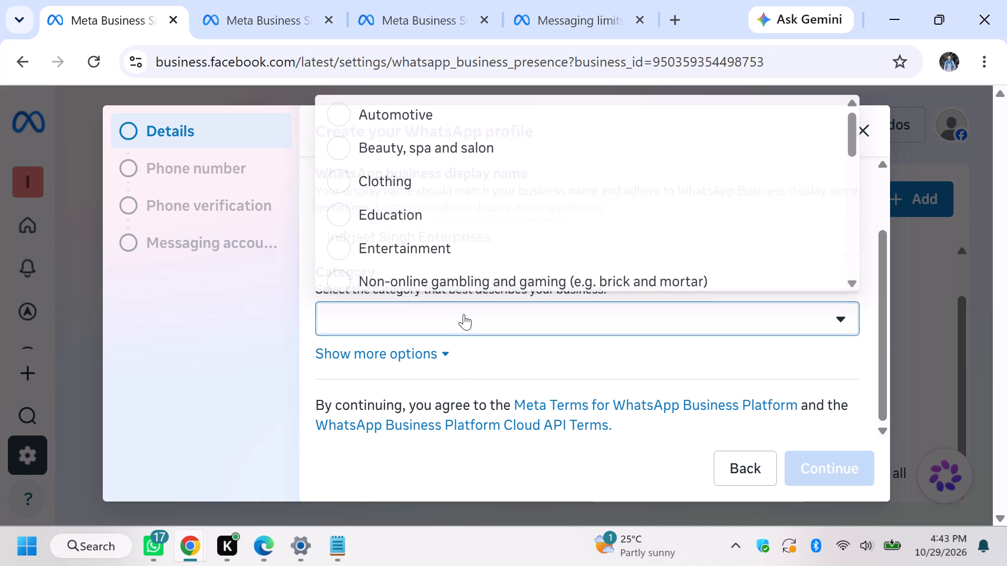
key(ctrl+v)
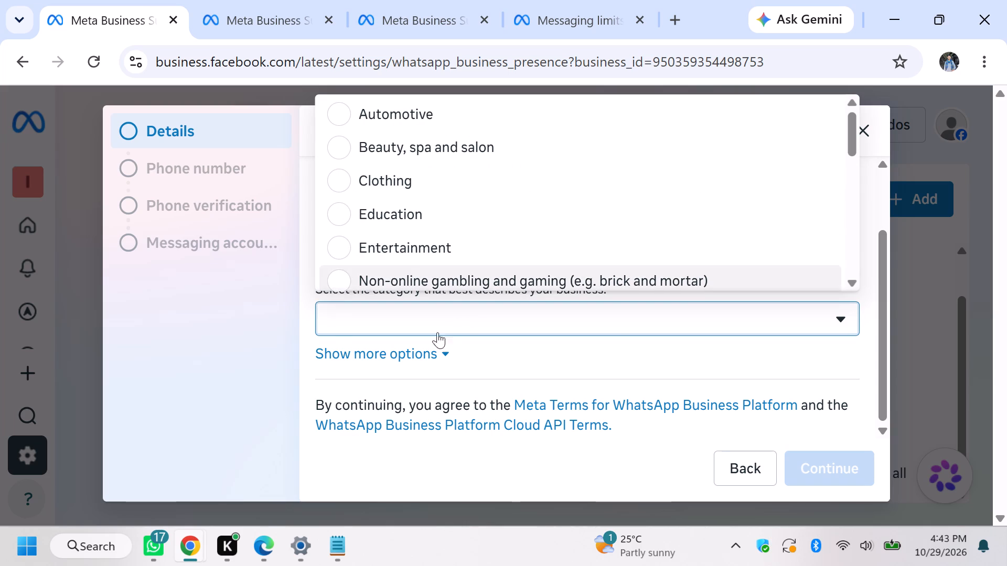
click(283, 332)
Look through the WhatsApp profile's category choices for one that describes the business, trying to search them by the letter i.
click(373, 313)
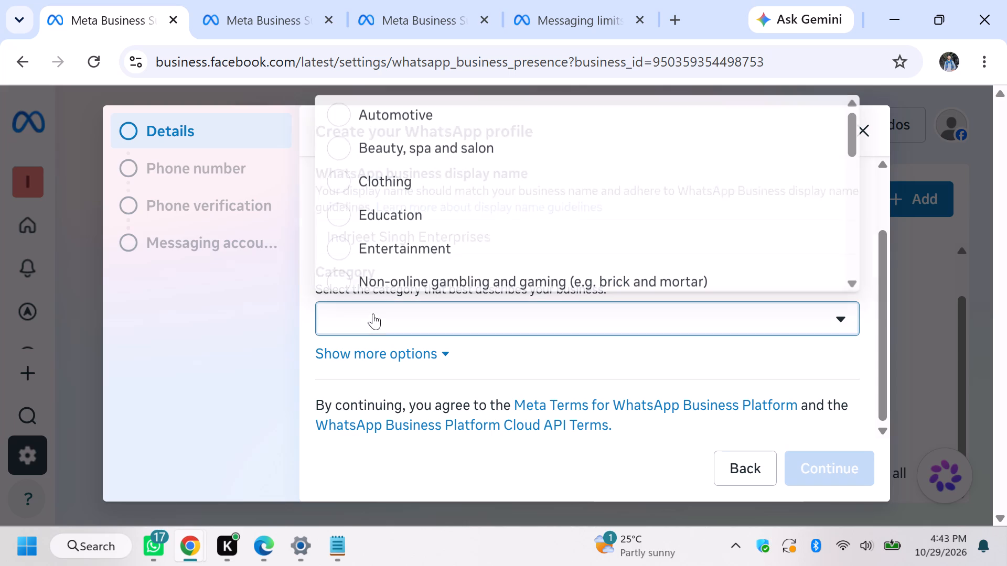
click(444, 320)
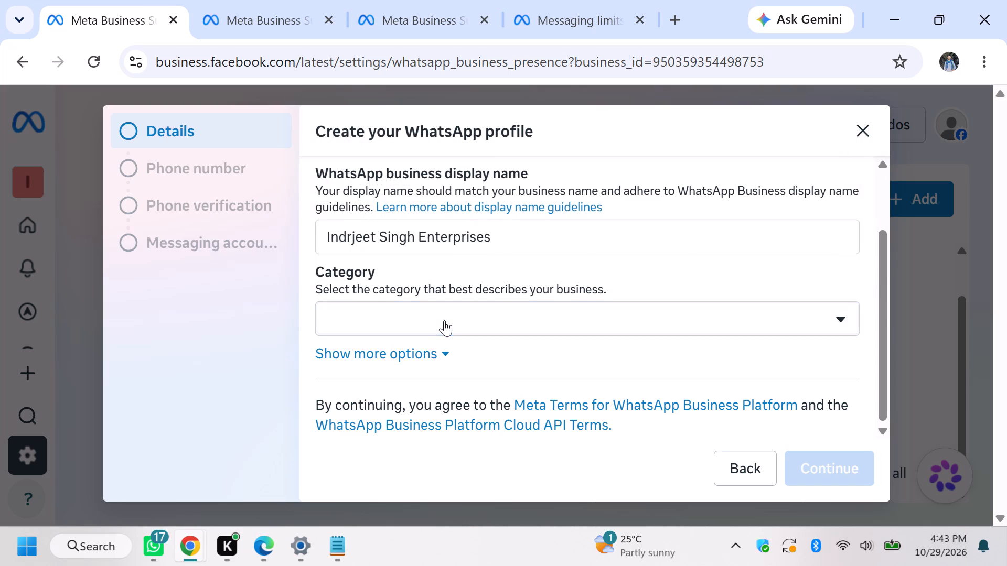
click(445, 319)
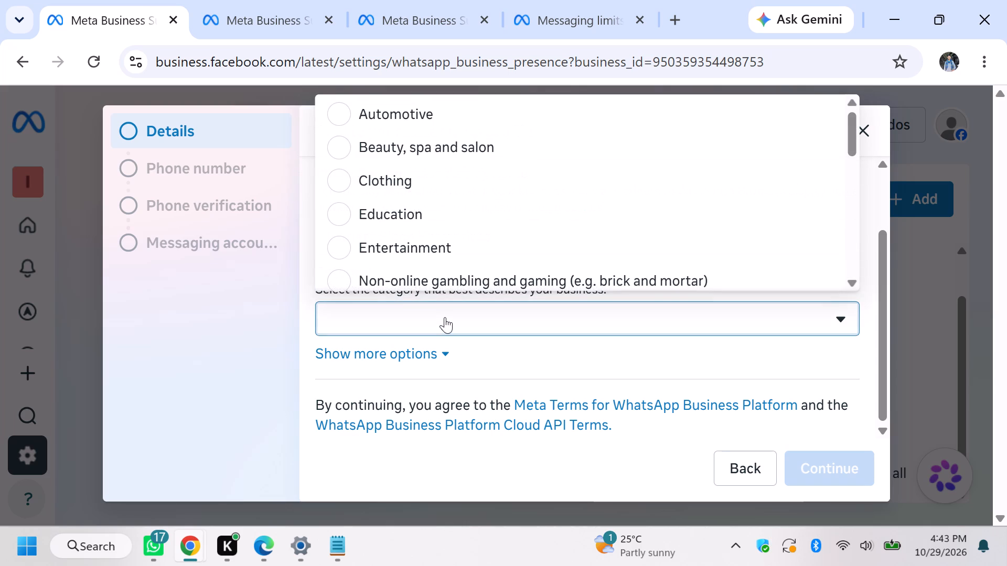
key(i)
click(445, 317)
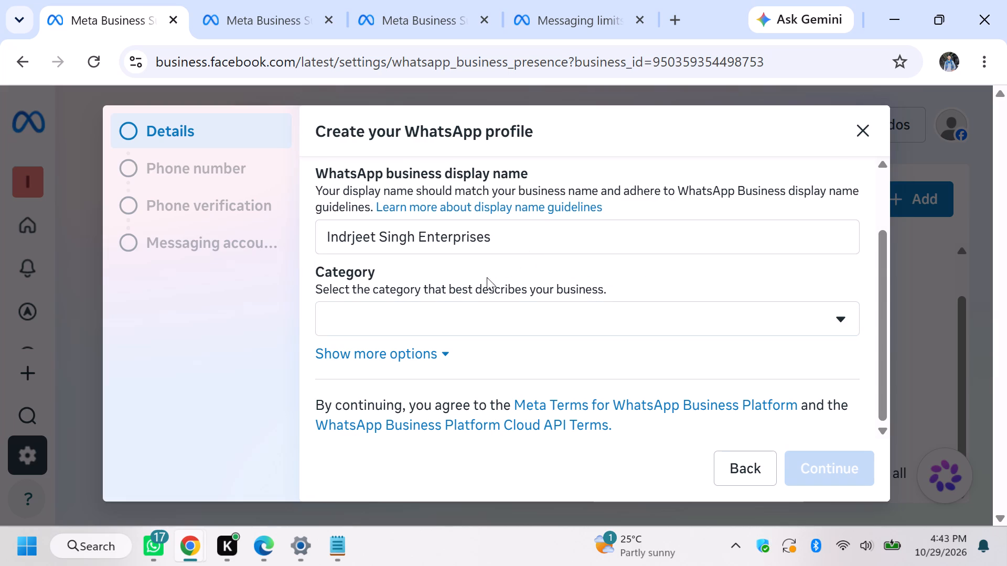
scroll(496, 320, down, 4)
click(407, 310)
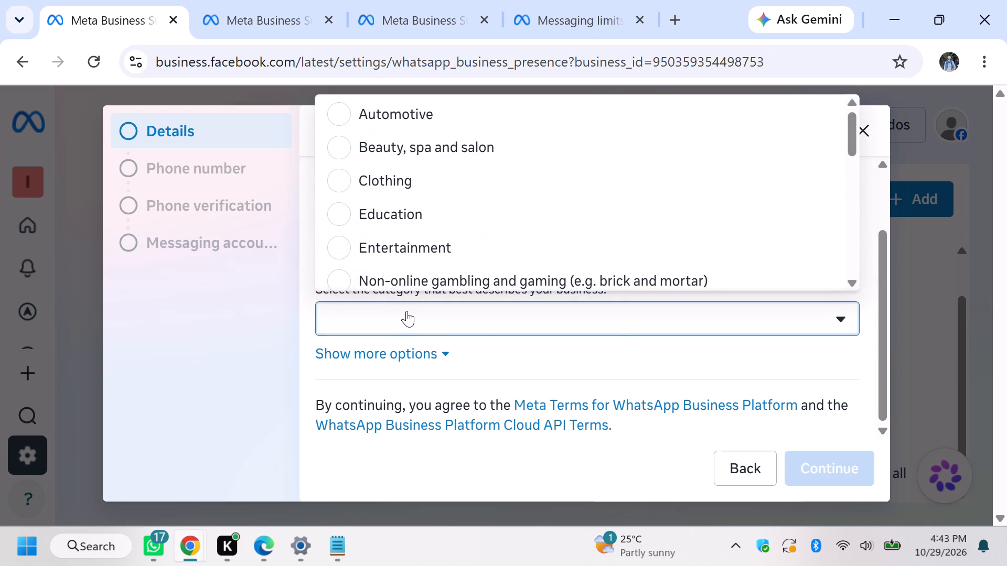
click(477, 317)
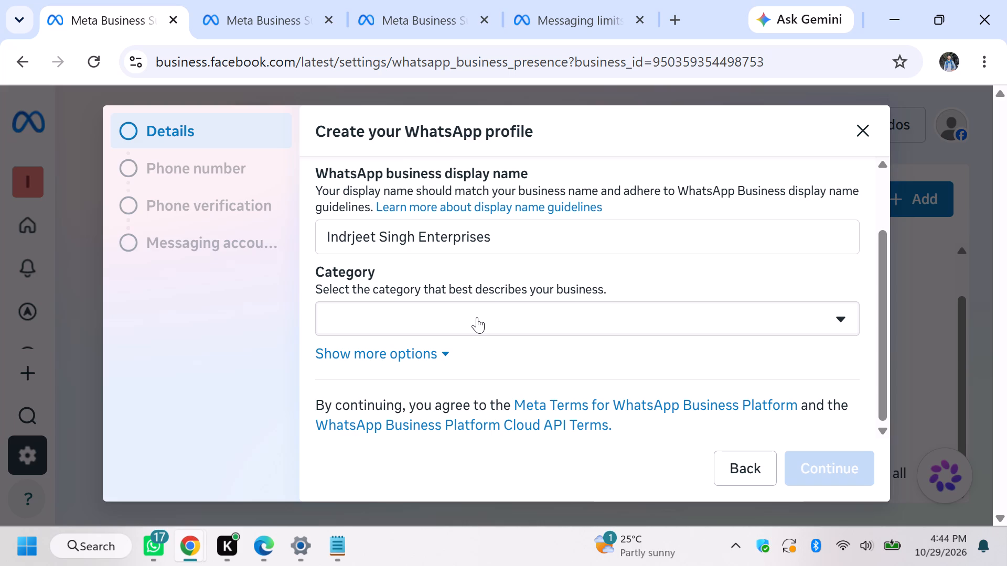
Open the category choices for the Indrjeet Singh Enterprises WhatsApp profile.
click(458, 317)
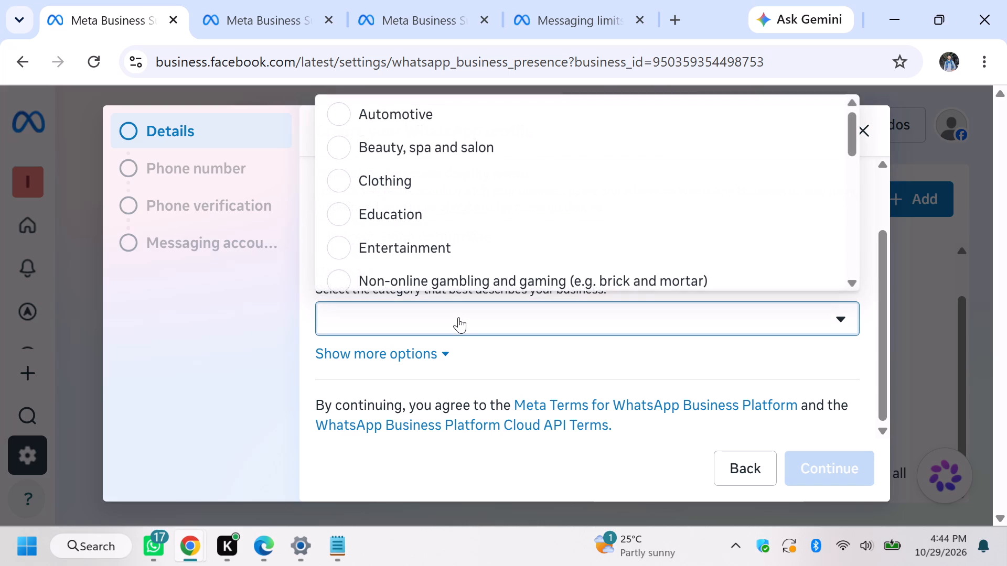
click(458, 317)
click(458, 317)
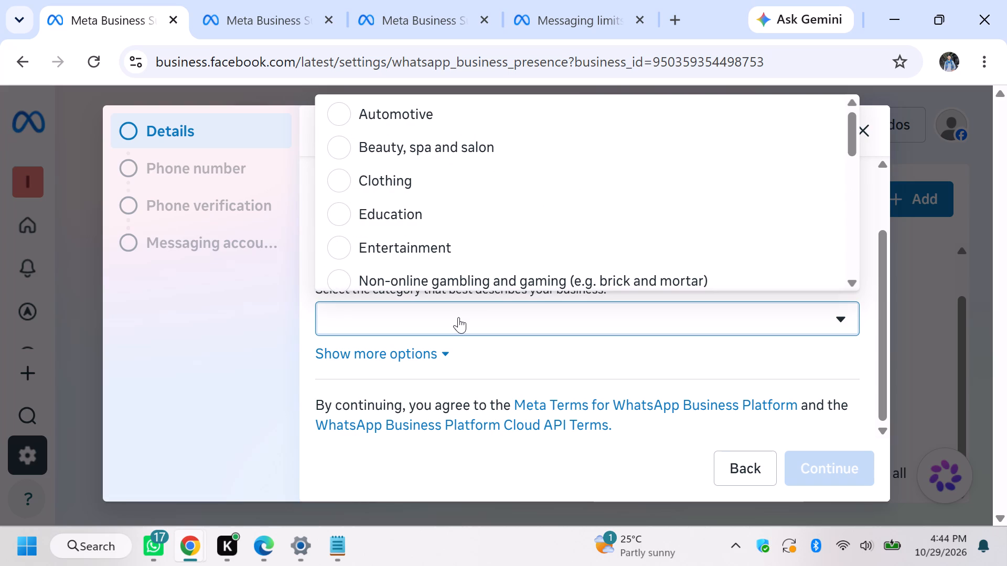
Set the enterprise's WhatsApp profile category to Professional services.
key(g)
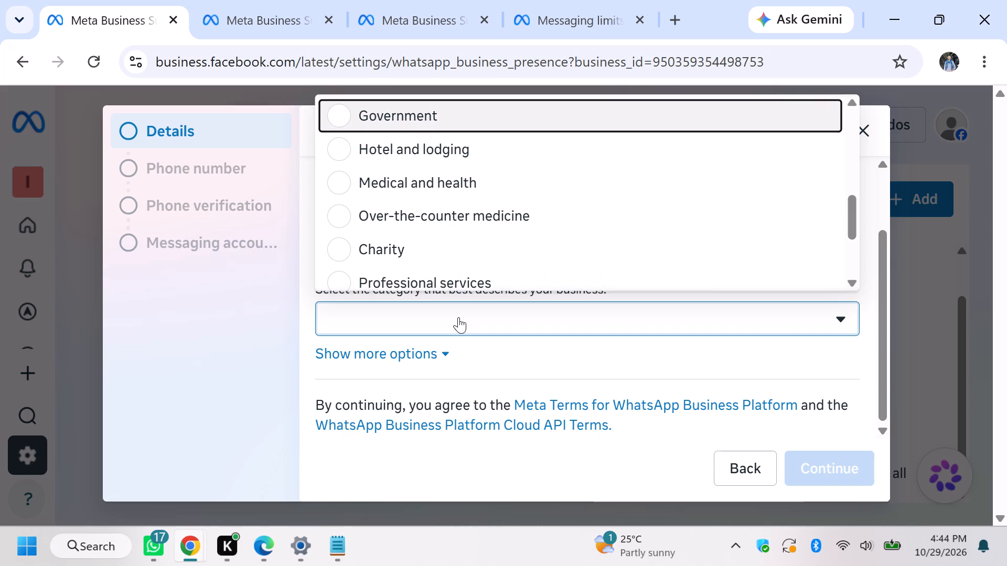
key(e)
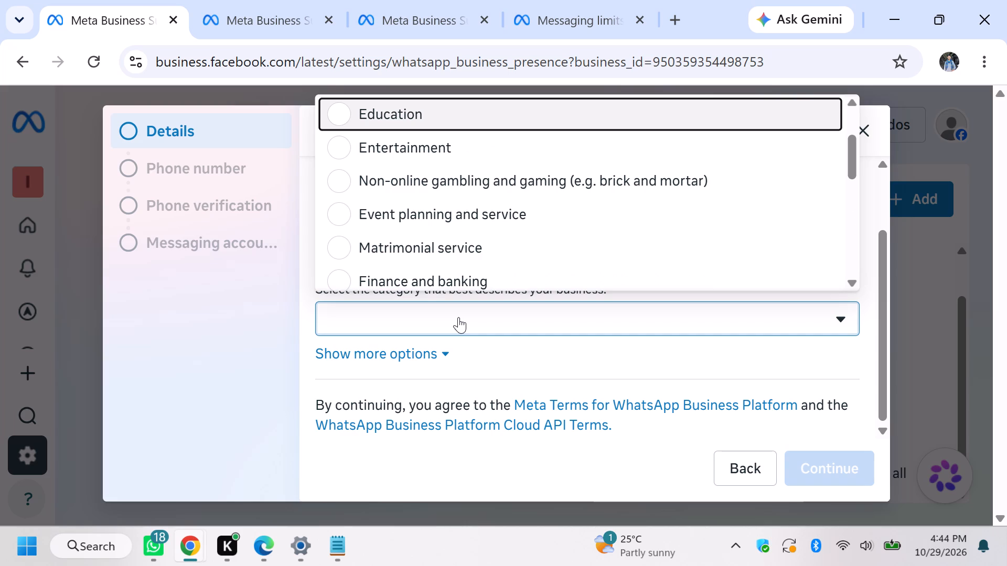
click(454, 317)
click(454, 317)
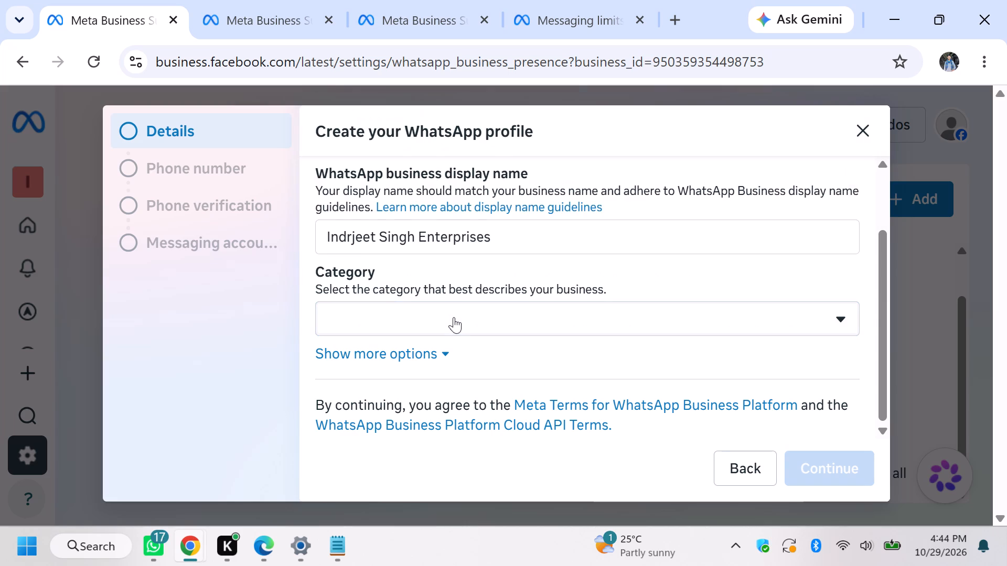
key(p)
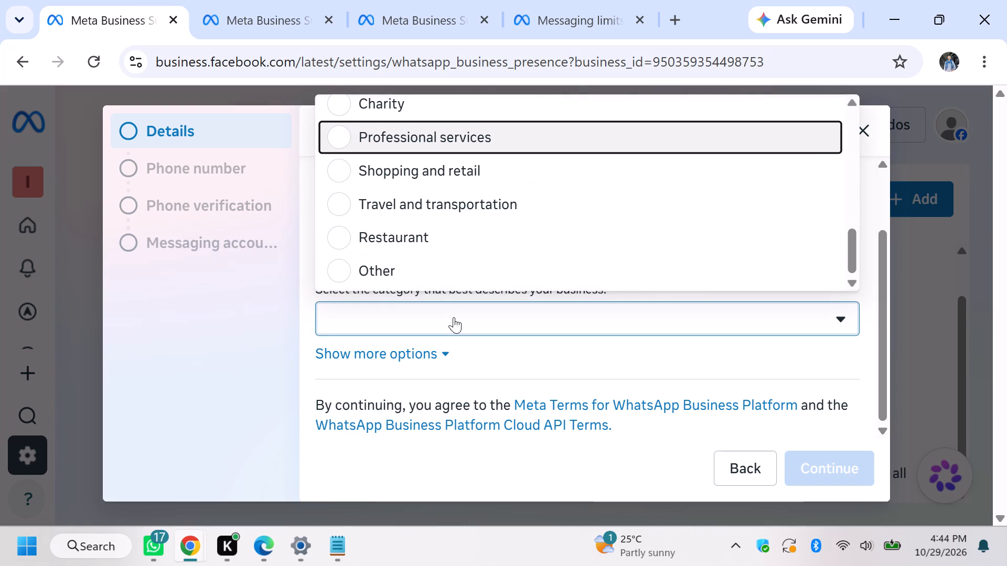
click(504, 142)
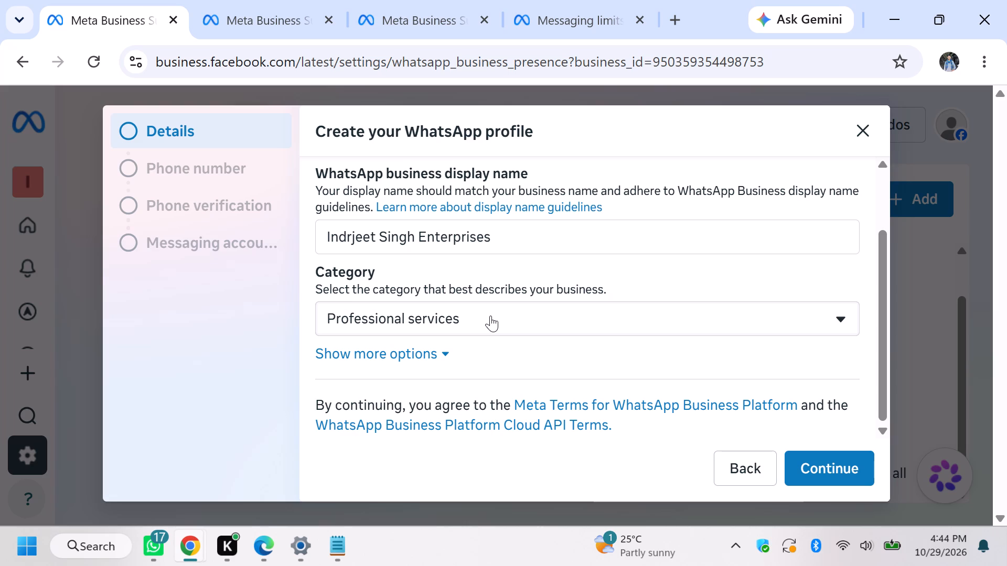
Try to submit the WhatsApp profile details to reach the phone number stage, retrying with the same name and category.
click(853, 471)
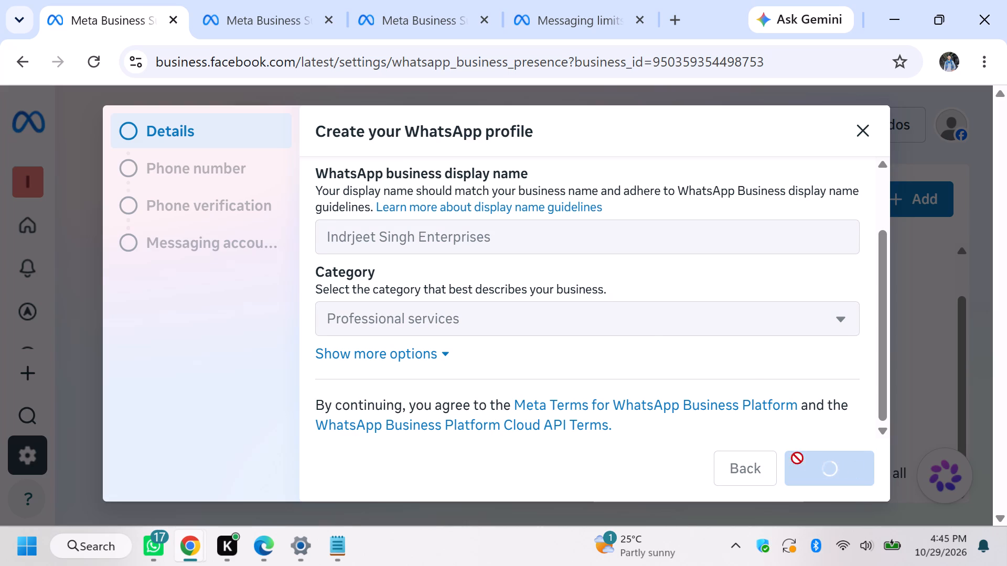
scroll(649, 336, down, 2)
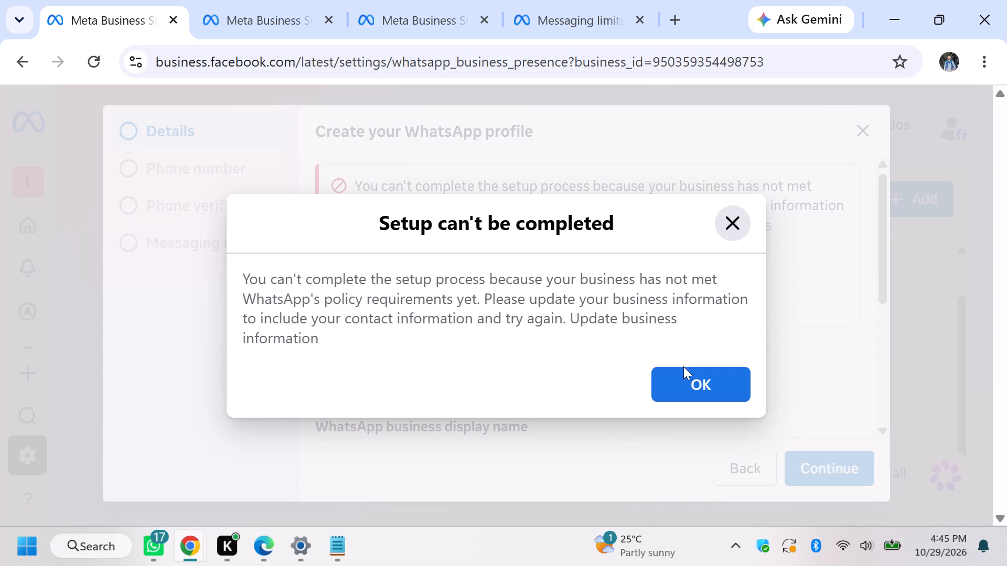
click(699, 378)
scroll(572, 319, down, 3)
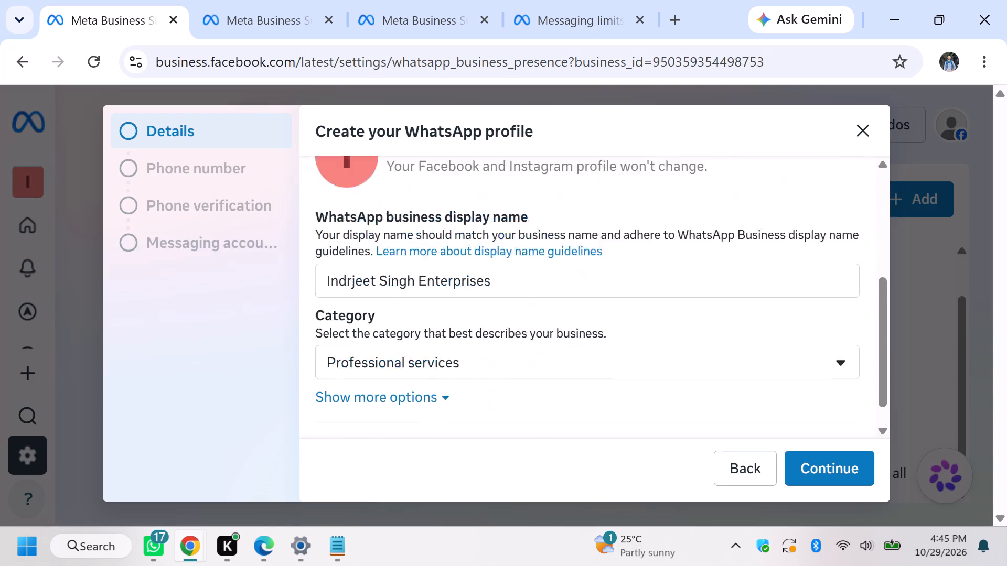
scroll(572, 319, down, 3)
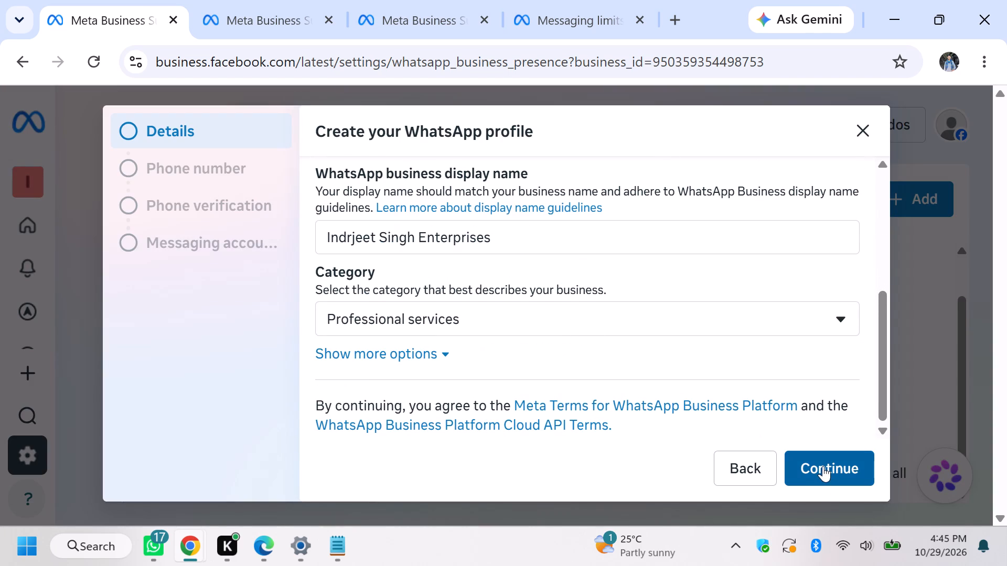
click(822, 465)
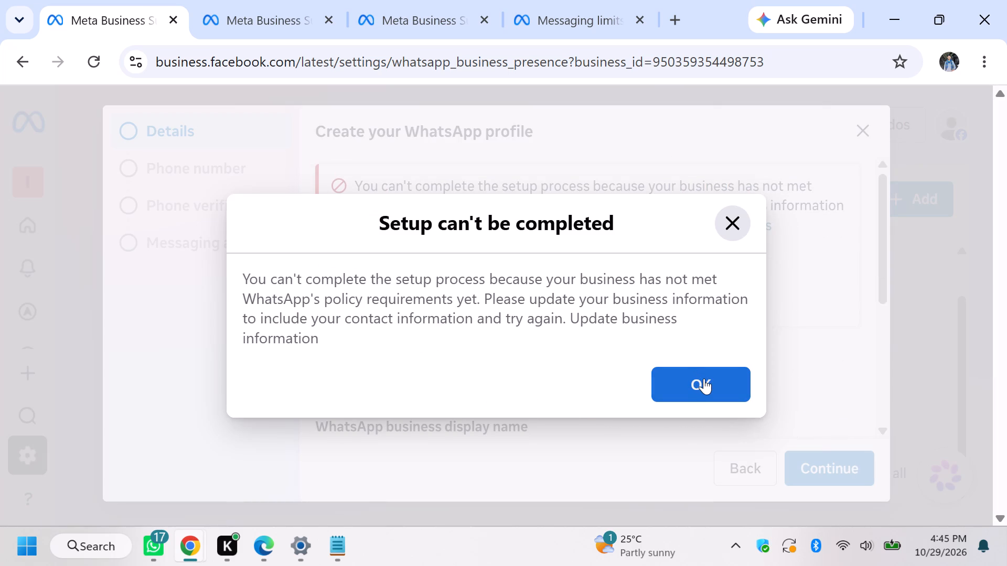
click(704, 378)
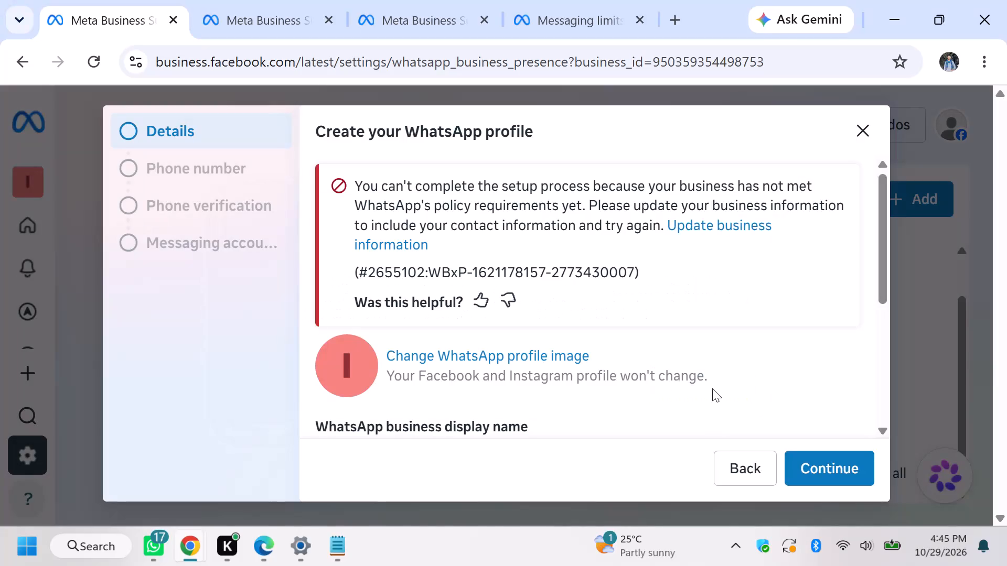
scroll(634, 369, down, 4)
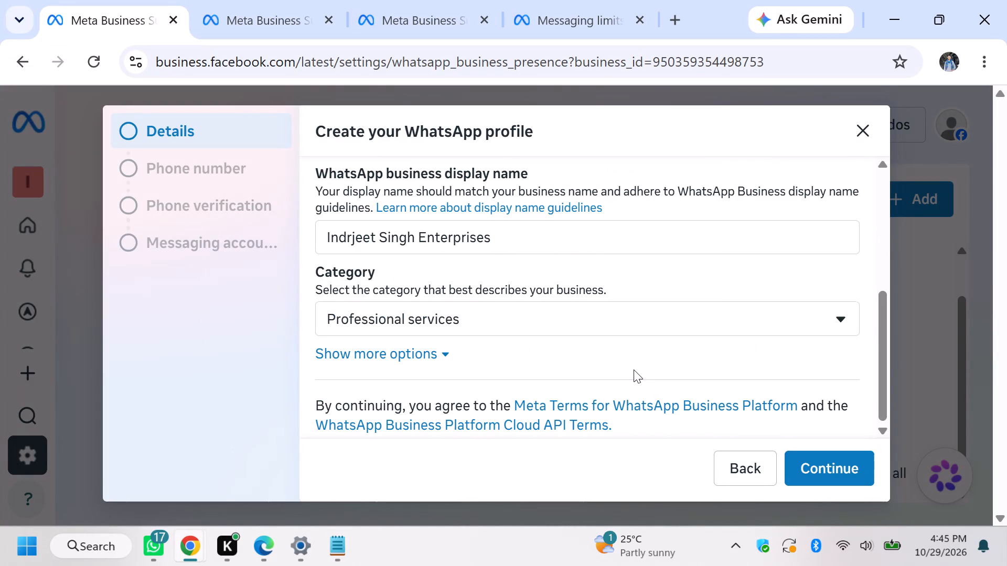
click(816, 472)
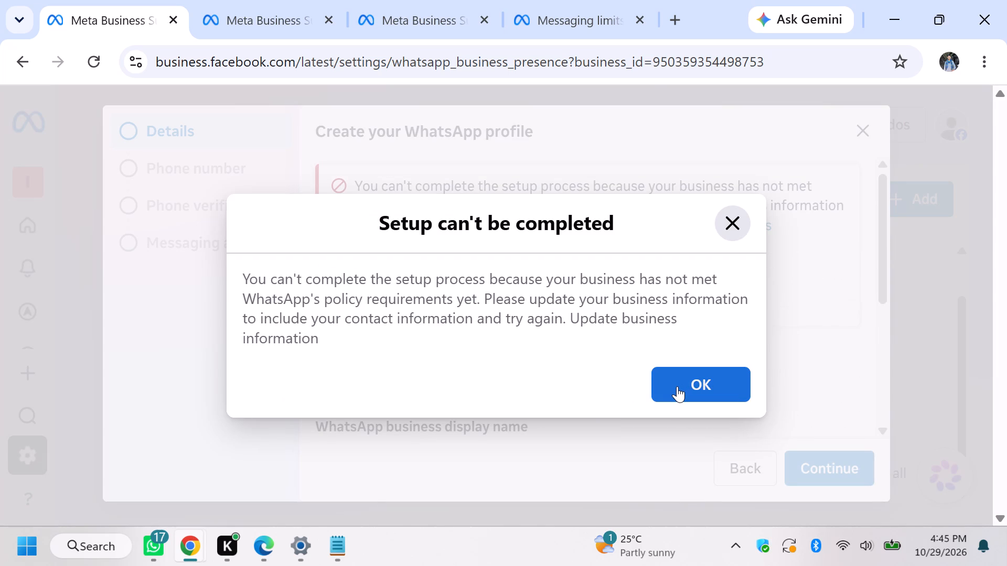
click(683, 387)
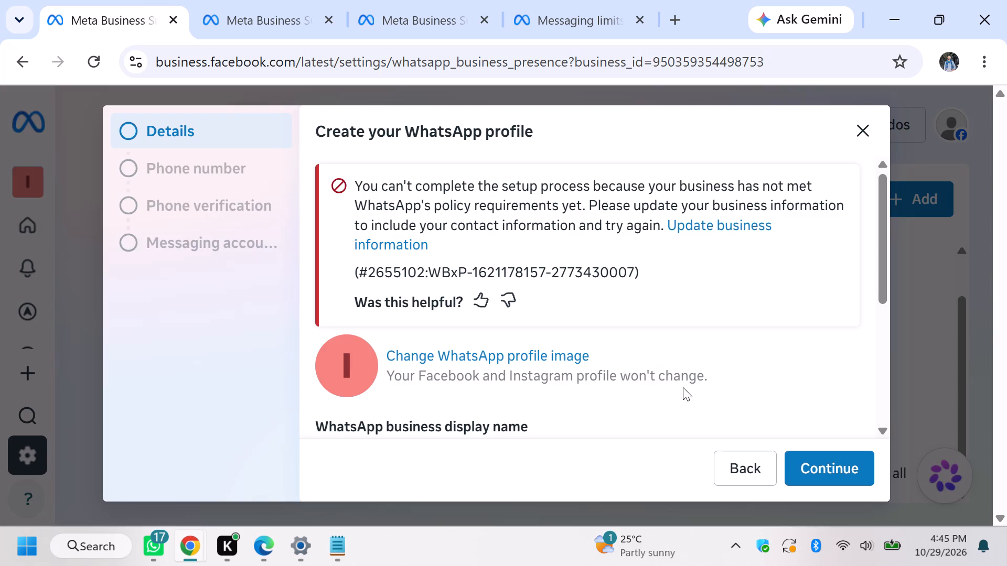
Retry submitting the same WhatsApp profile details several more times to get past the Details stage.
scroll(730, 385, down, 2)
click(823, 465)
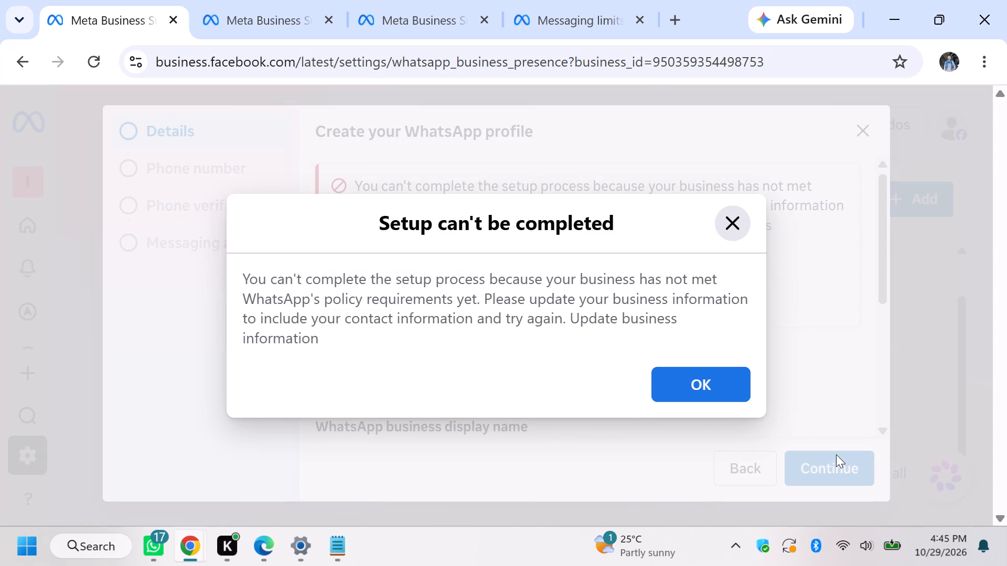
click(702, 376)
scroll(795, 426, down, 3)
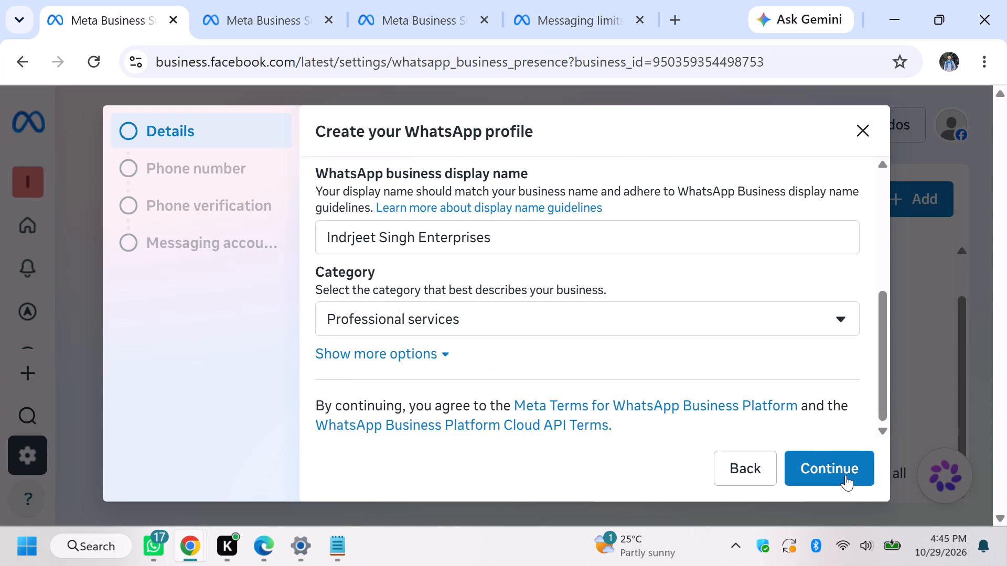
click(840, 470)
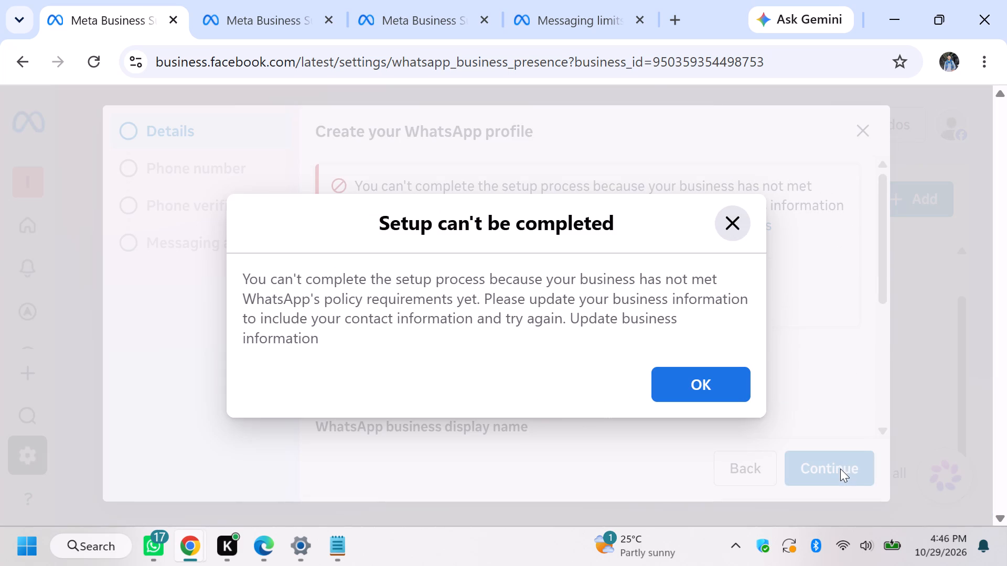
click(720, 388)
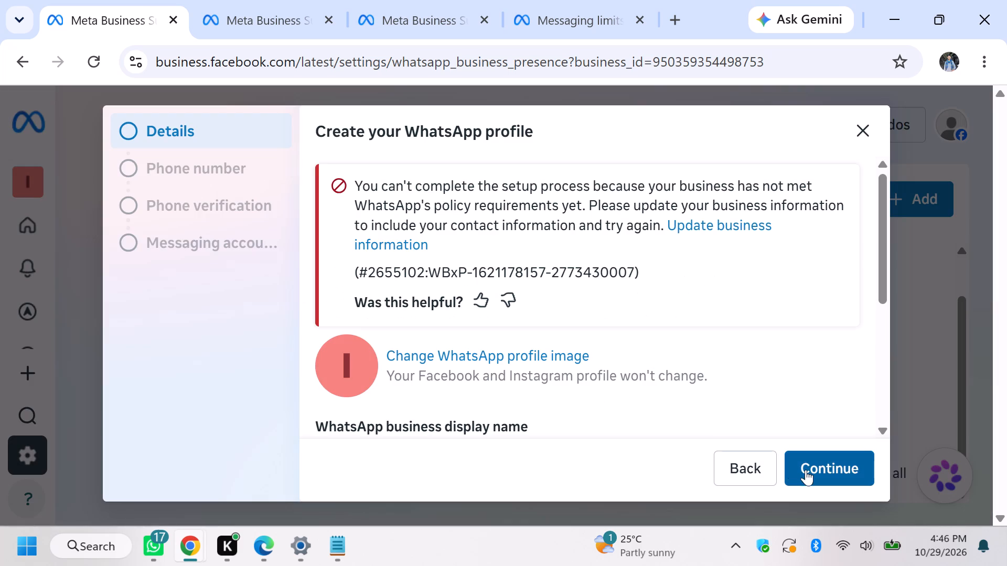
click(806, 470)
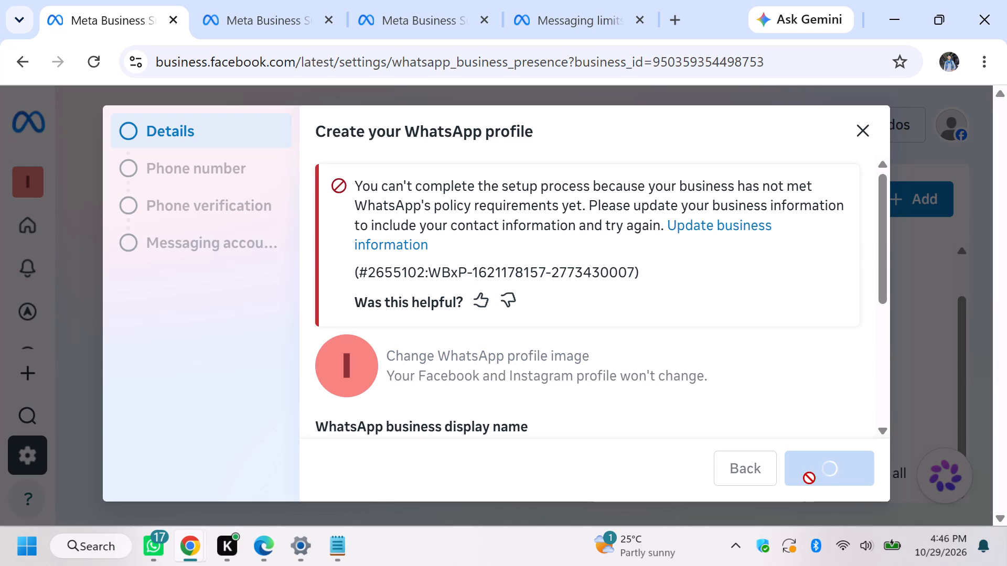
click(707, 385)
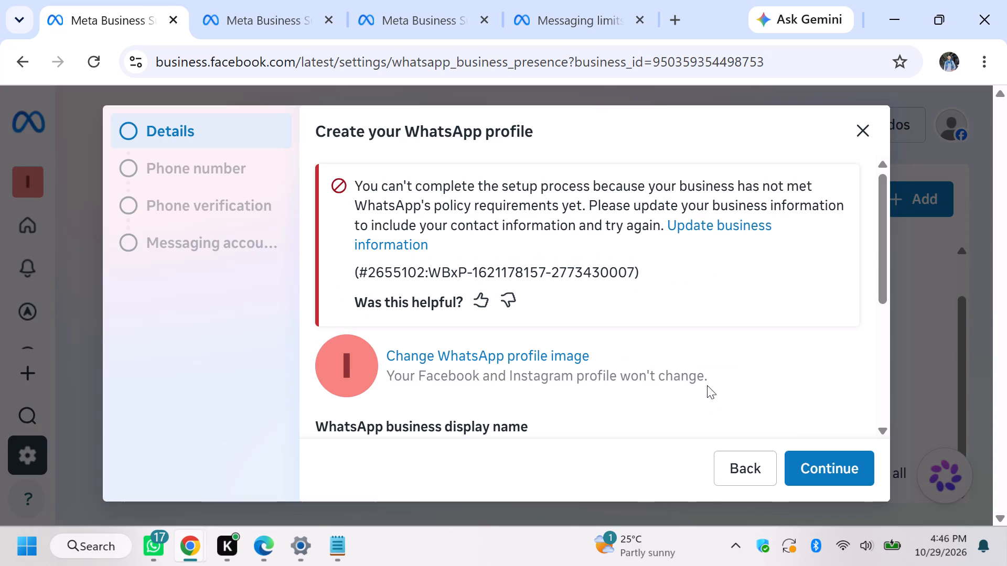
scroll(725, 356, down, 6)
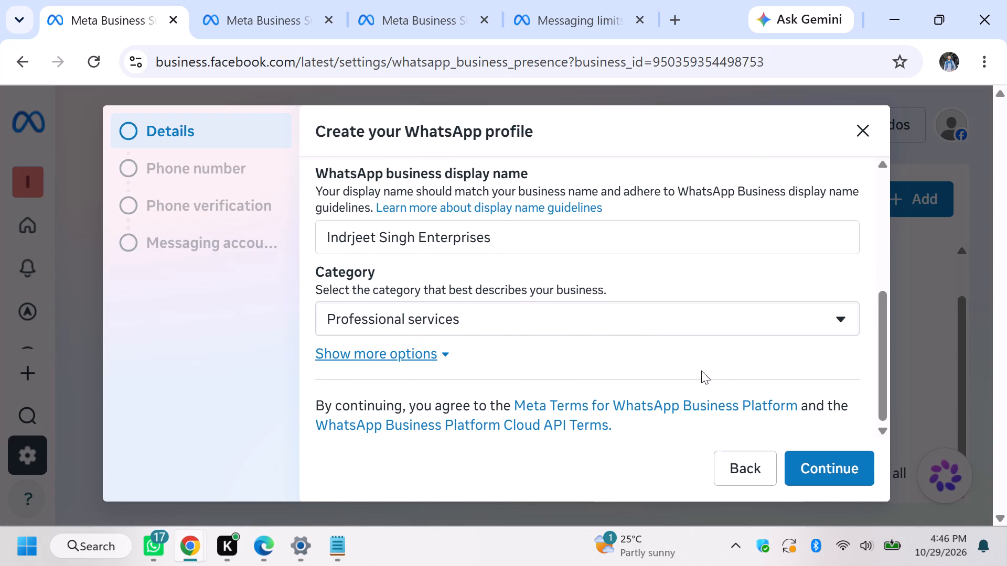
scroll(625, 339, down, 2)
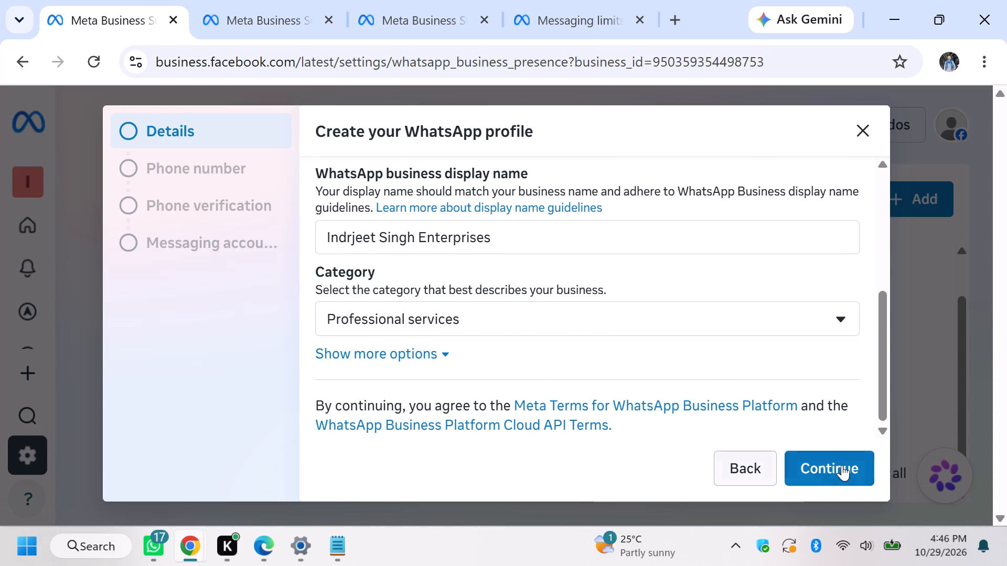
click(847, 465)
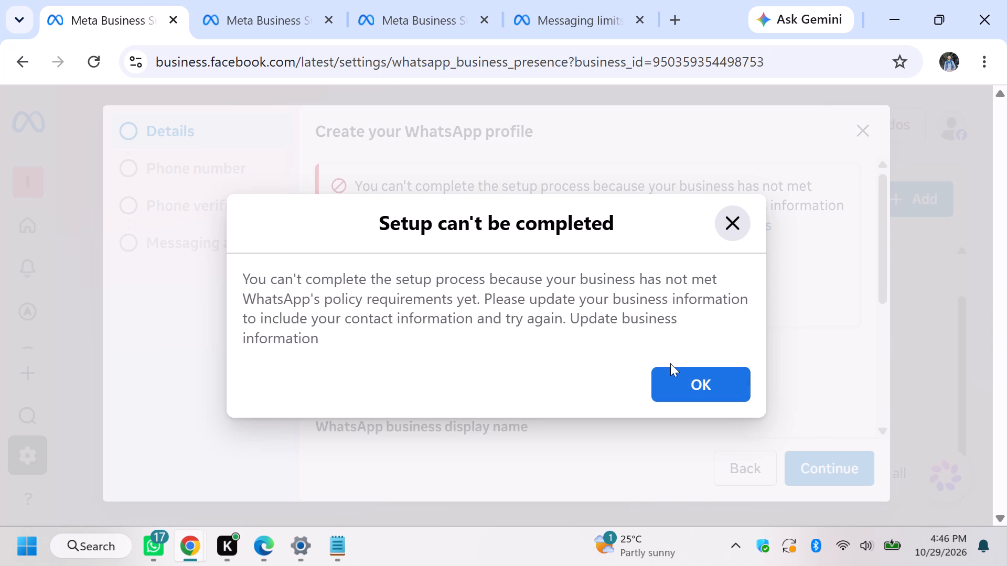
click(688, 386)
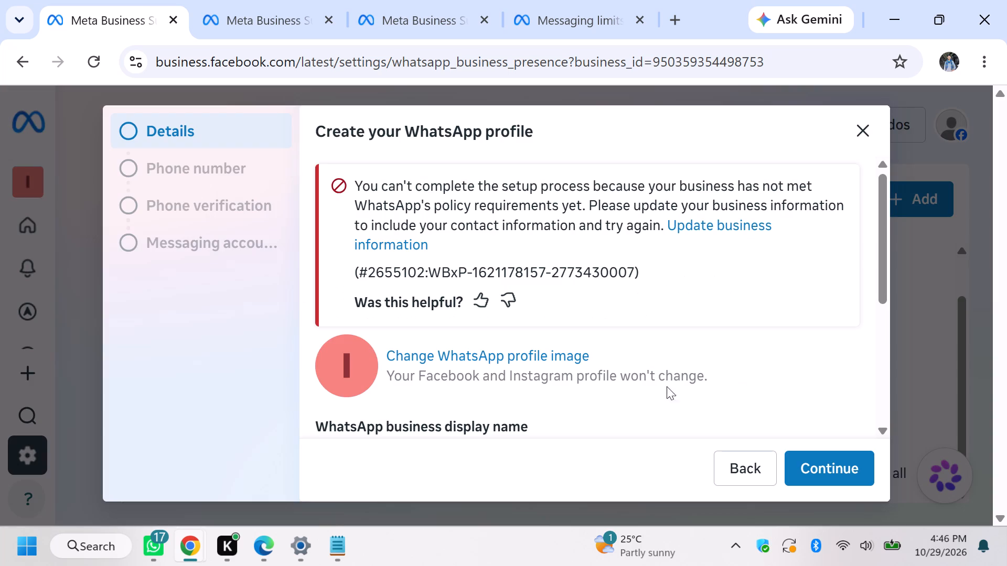
Submit the WhatsApp profile details once more with the same display name and Professional services category.
scroll(566, 364, down, 5)
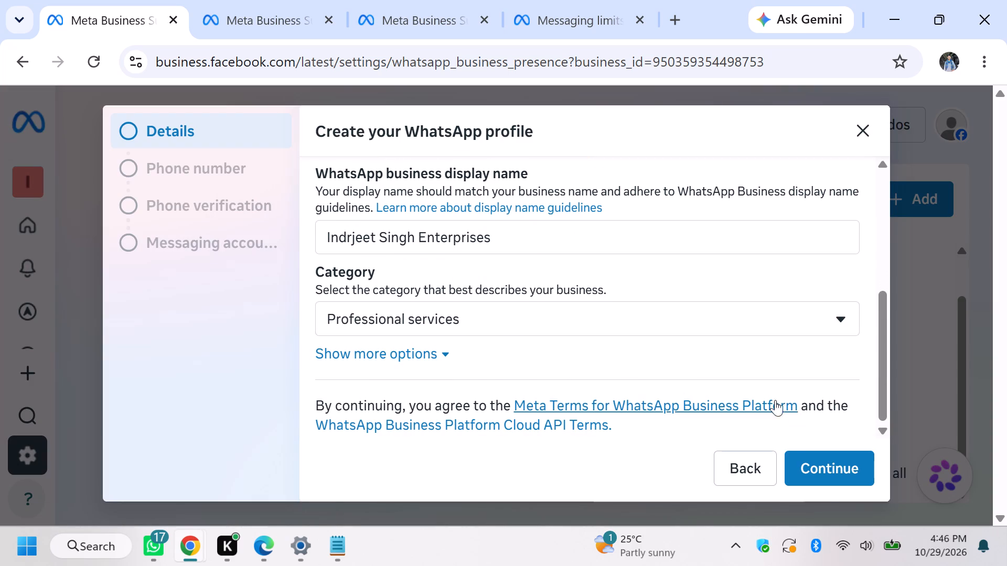
click(811, 467)
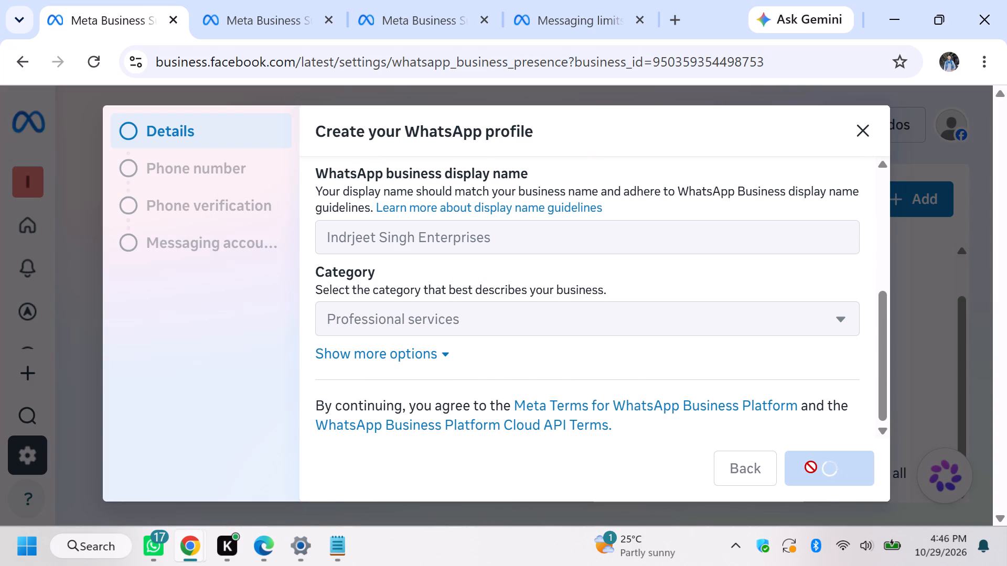
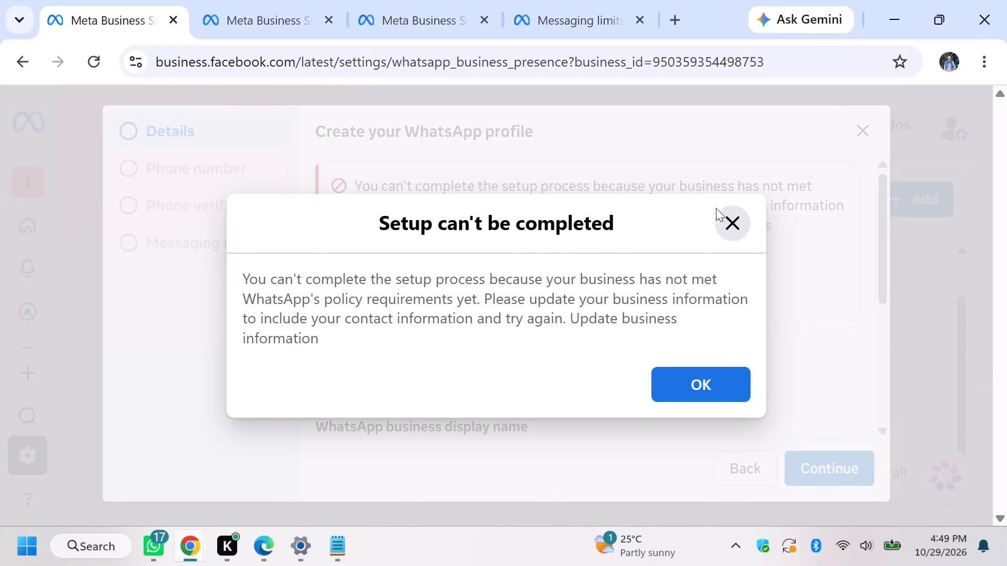
Dismiss the setup notice covering the Create your WhatsApp profile form.
click(727, 219)
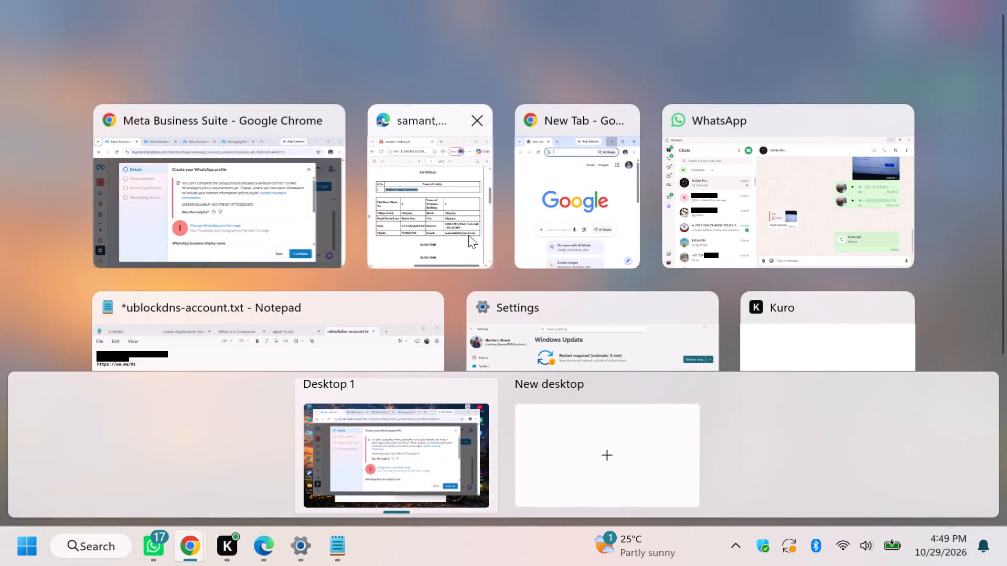
Add a new virtual desktop in Windows and switch to it.
click(558, 429)
click(485, 441)
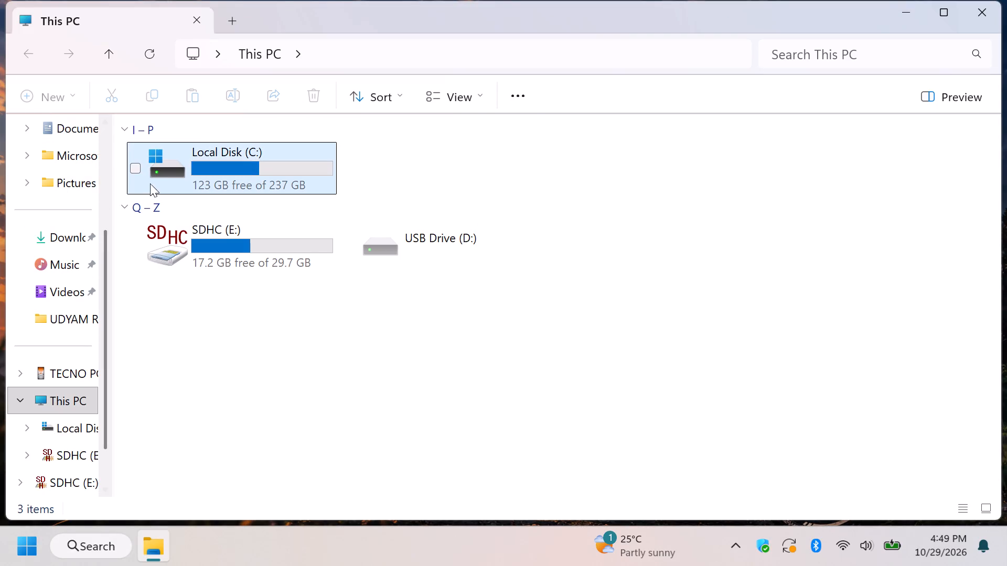
Look through the UDYAM REGISTRATION folder inside WORK on the SDHC (E:) drive.
double_click(171, 179)
click(169, 178)
double_click(192, 234)
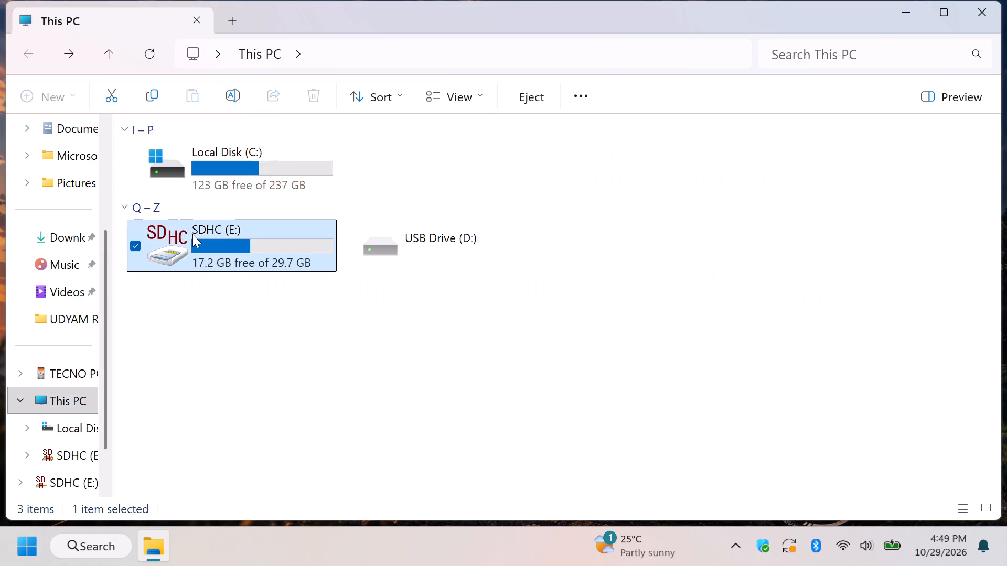
double_click(199, 175)
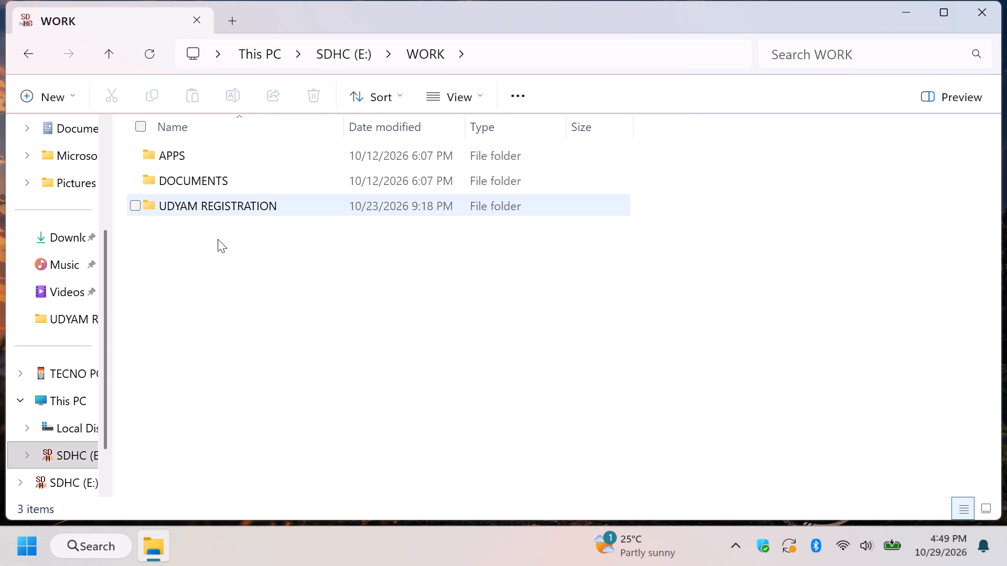
double_click(223, 212)
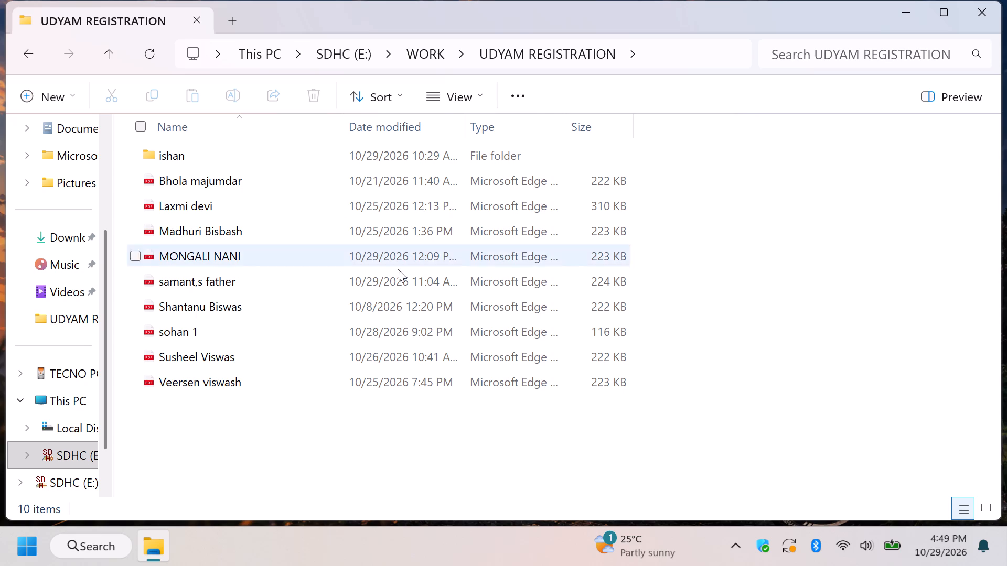
click(391, 327)
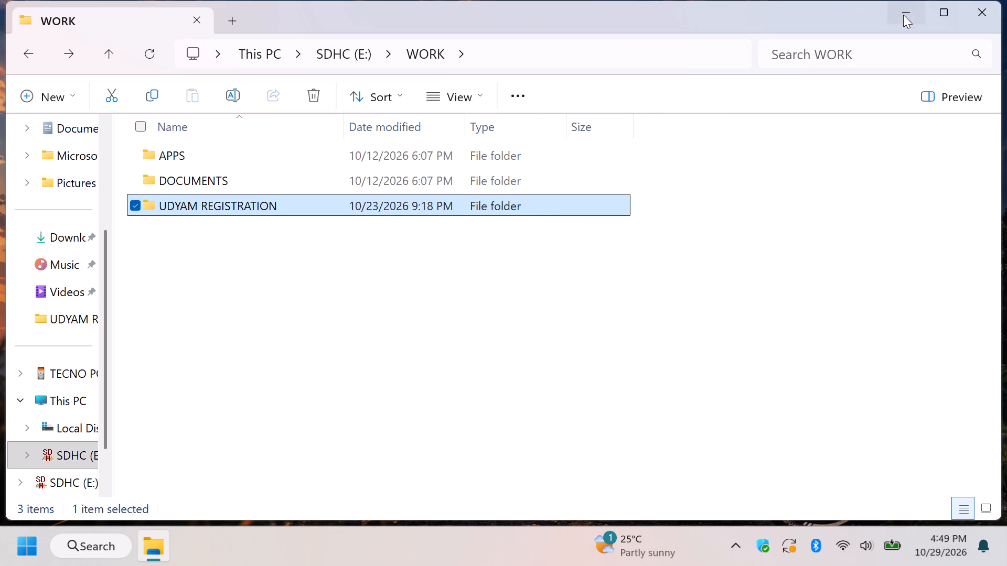
click(903, 15)
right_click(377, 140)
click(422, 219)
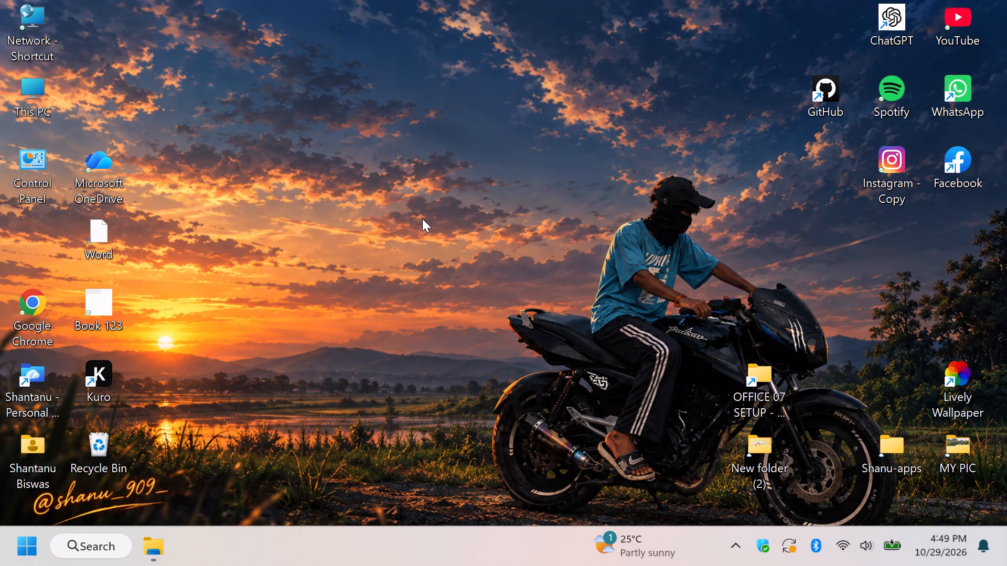
Open Google Chrome on a new tab page.
double_click(30, 306)
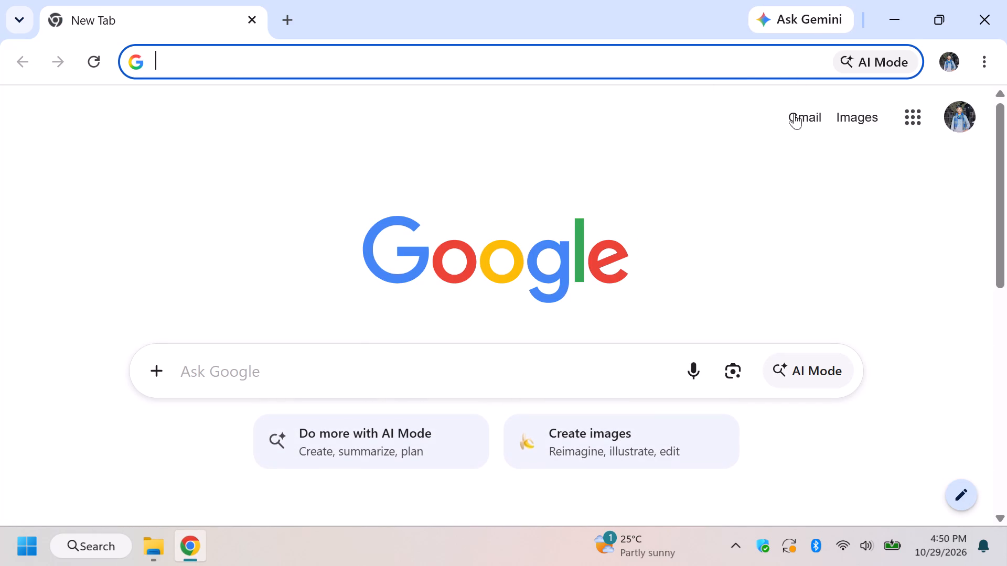
click(886, 30)
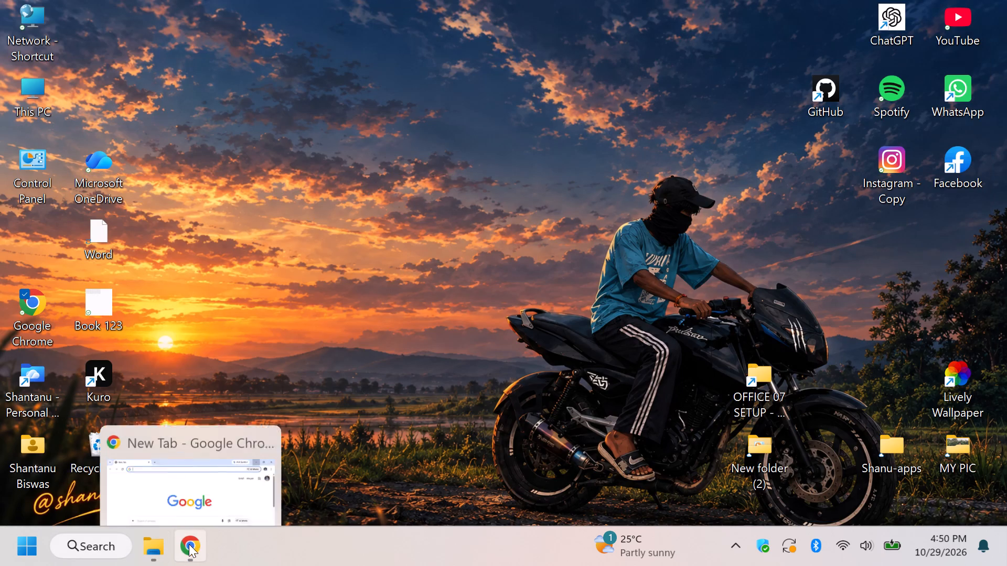
click(197, 488)
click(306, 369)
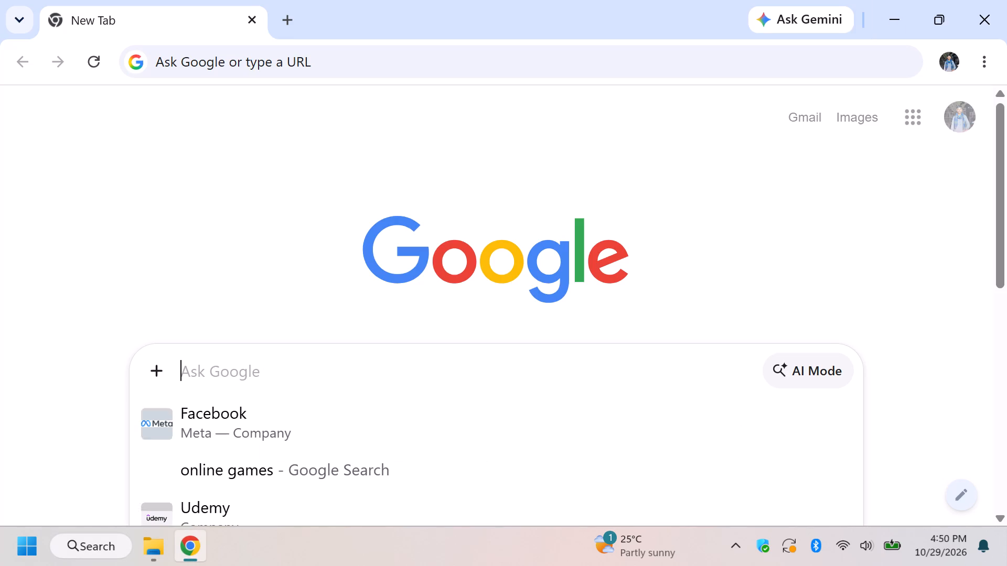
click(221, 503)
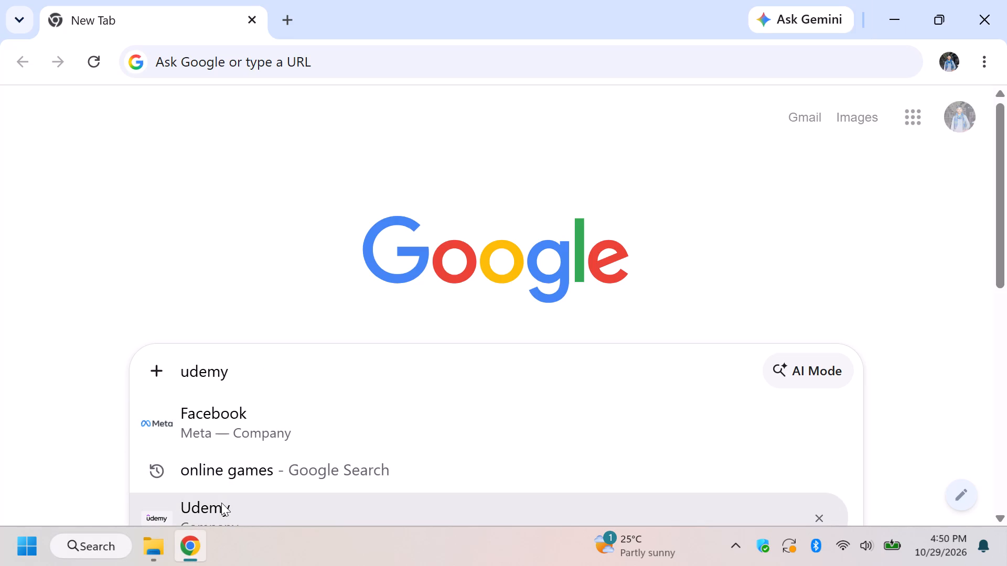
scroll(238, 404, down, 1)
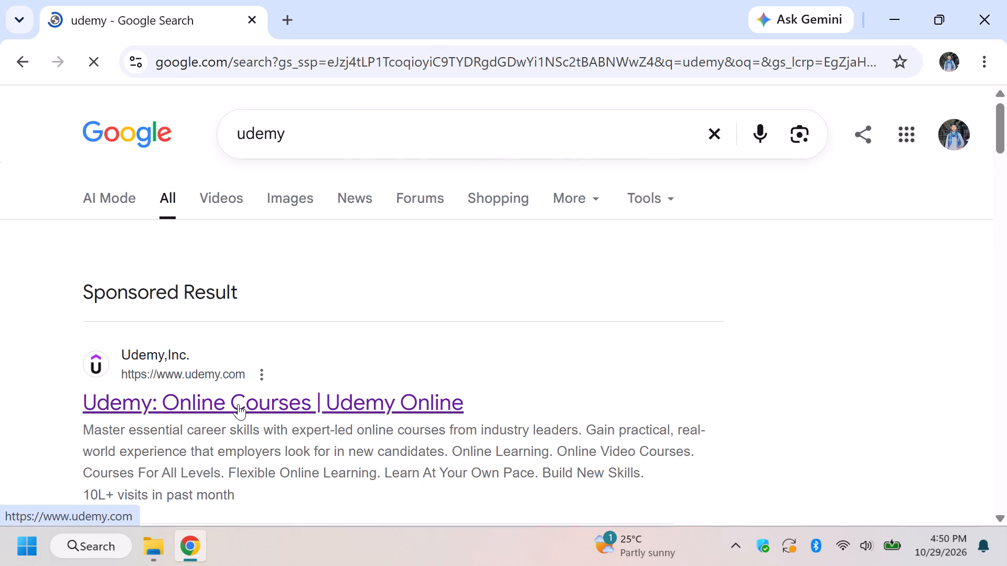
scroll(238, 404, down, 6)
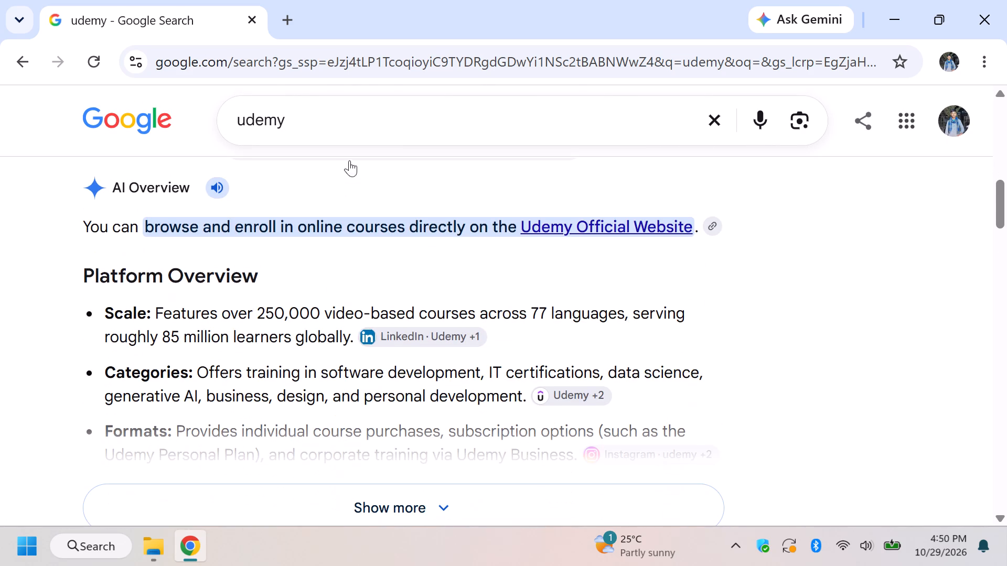
Search Google for udyam and open the Udyam Registration result on udyamregistration.gov.in.
click(351, 129)
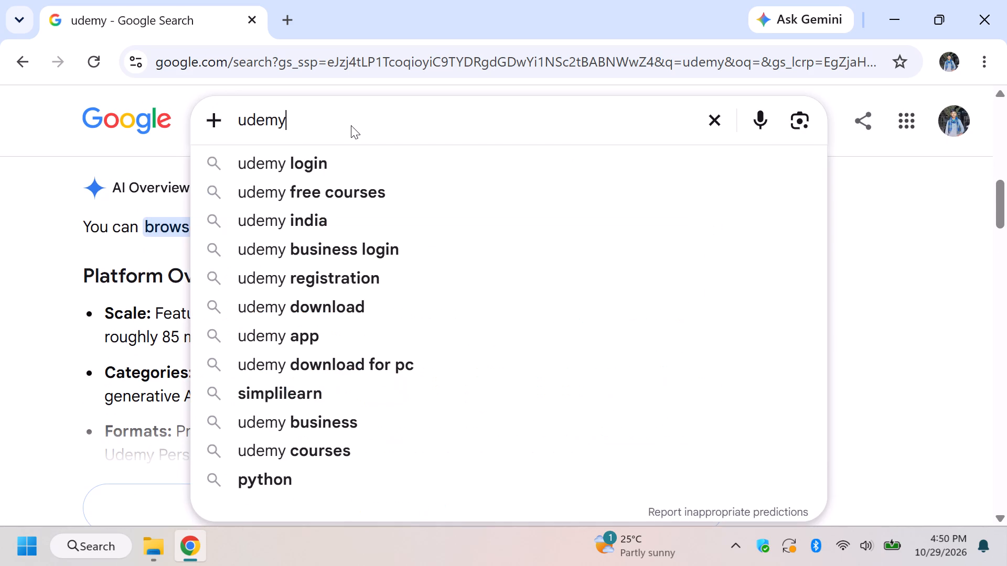
key(BackSpace)
key(BackSpace)
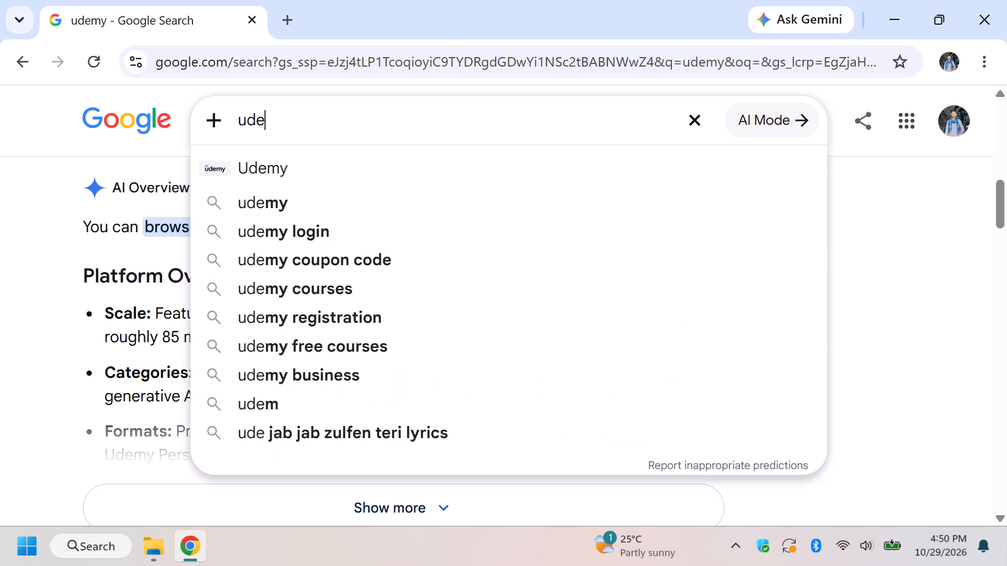
key(BackSpace)
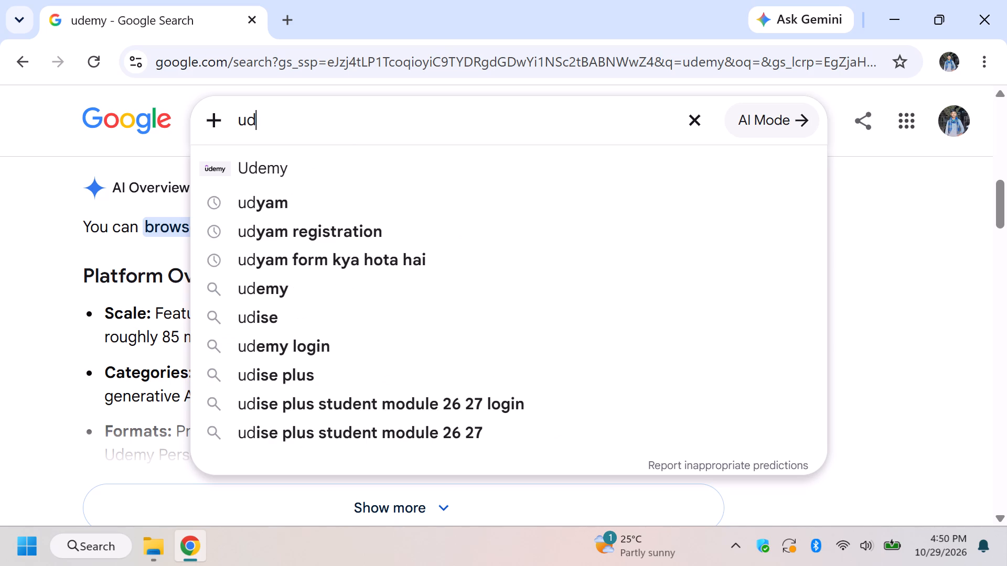
click(377, 199)
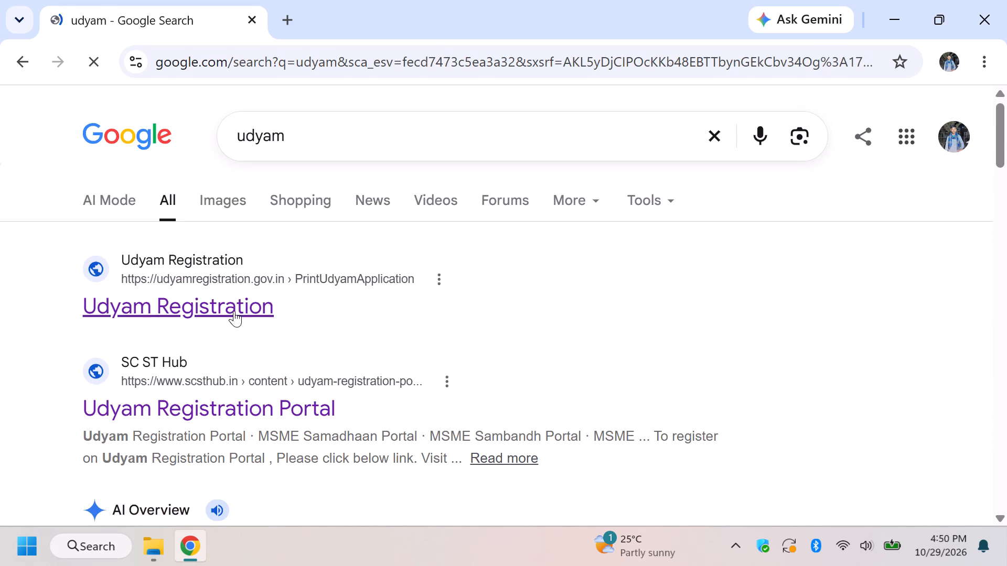
scroll(275, 358, down, 2)
scroll(320, 173, up, 2)
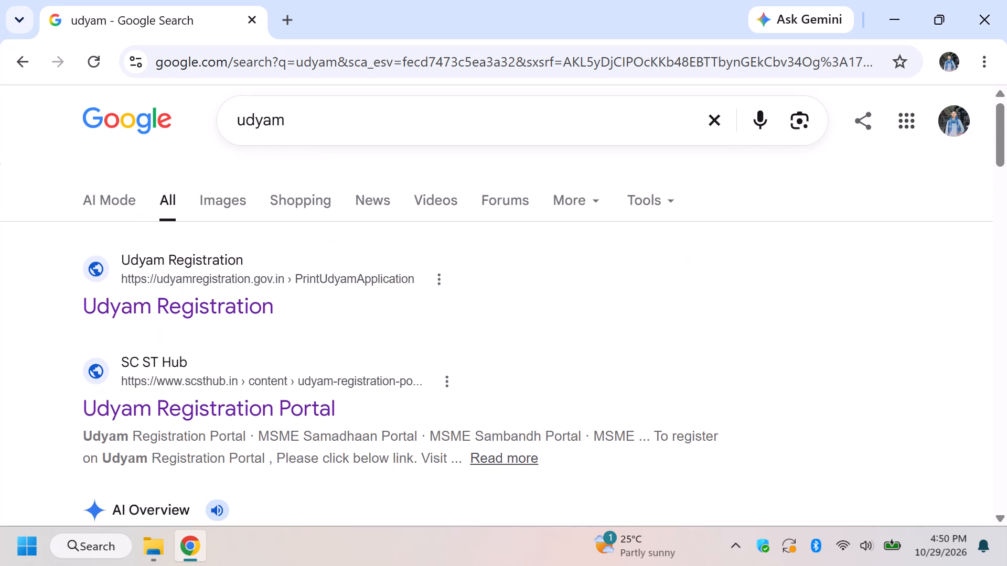
click(186, 306)
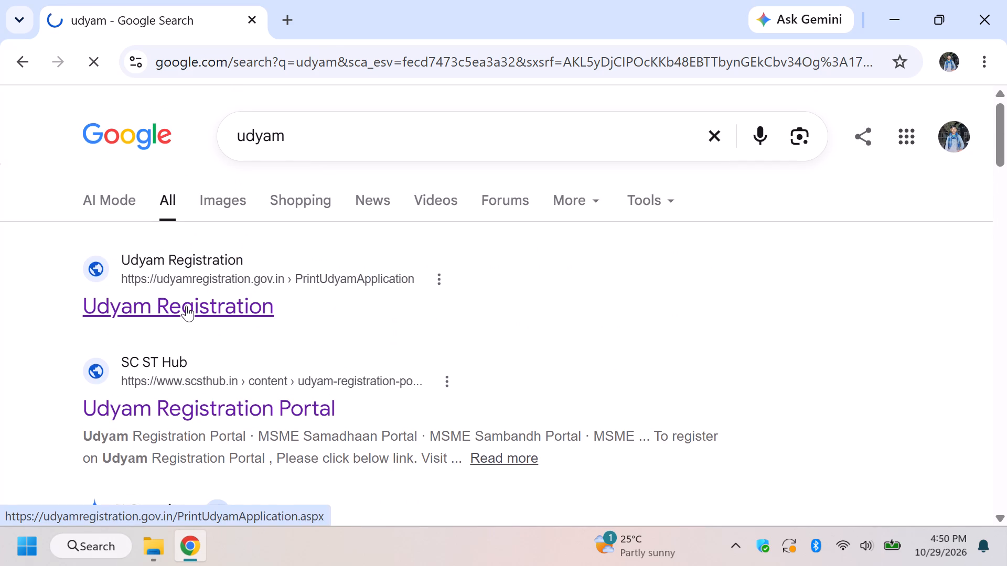
Go to the Udyam Registration portal's home page and look over its registration options.
scroll(376, 298, down, 2)
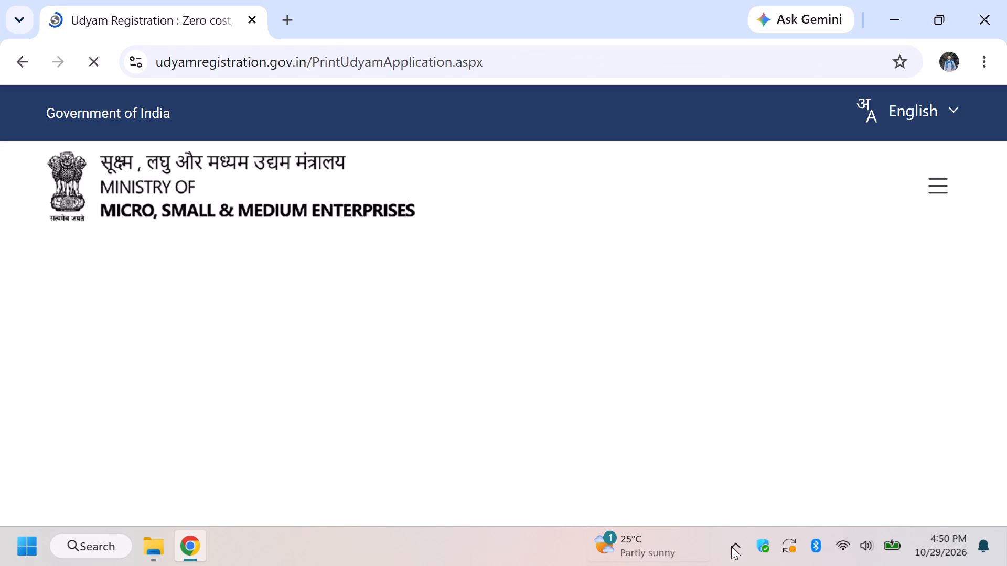
scroll(674, 428, down, 3)
scroll(612, 408, up, 2)
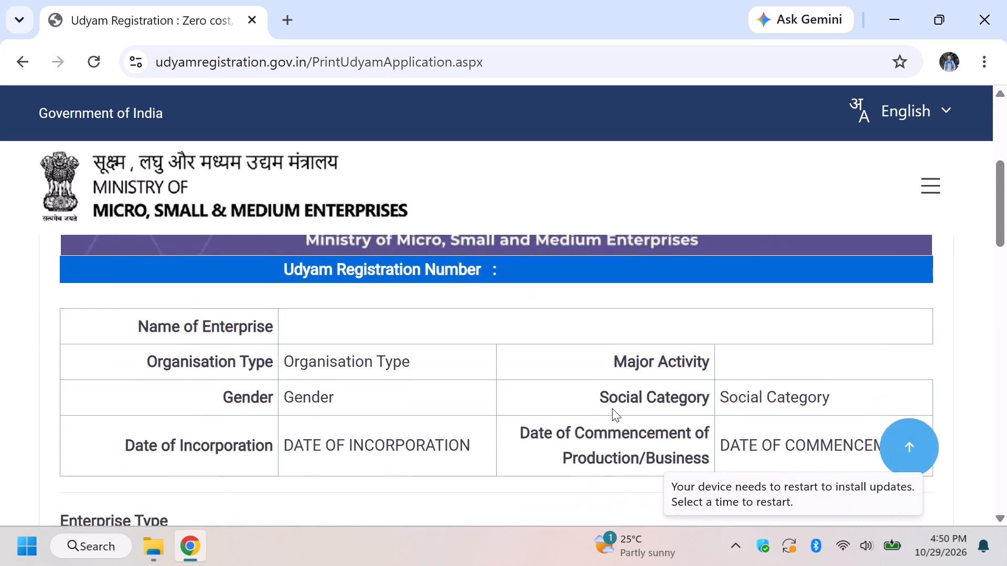
scroll(612, 408, up, 1)
click(932, 188)
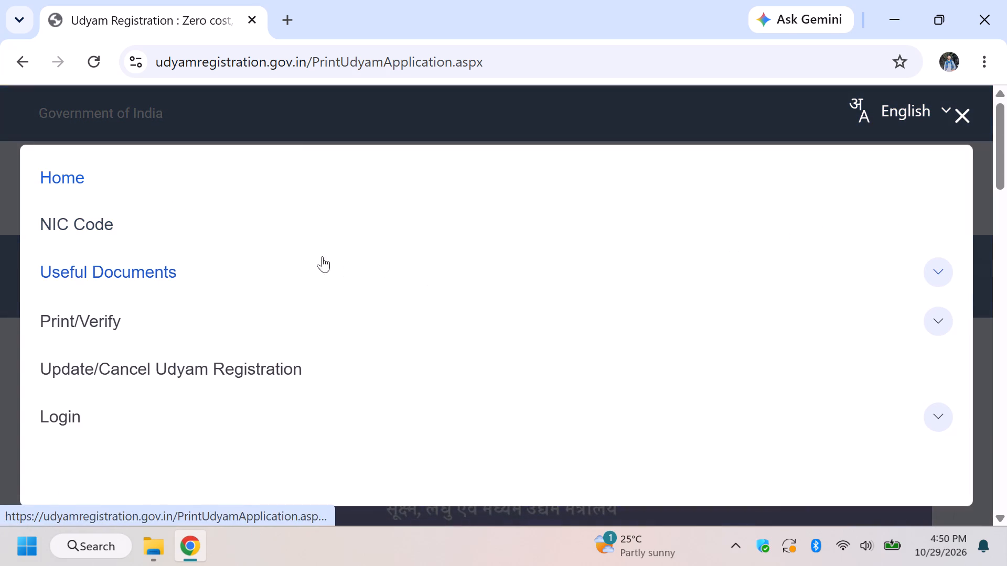
click(62, 172)
scroll(544, 313, down, 3)
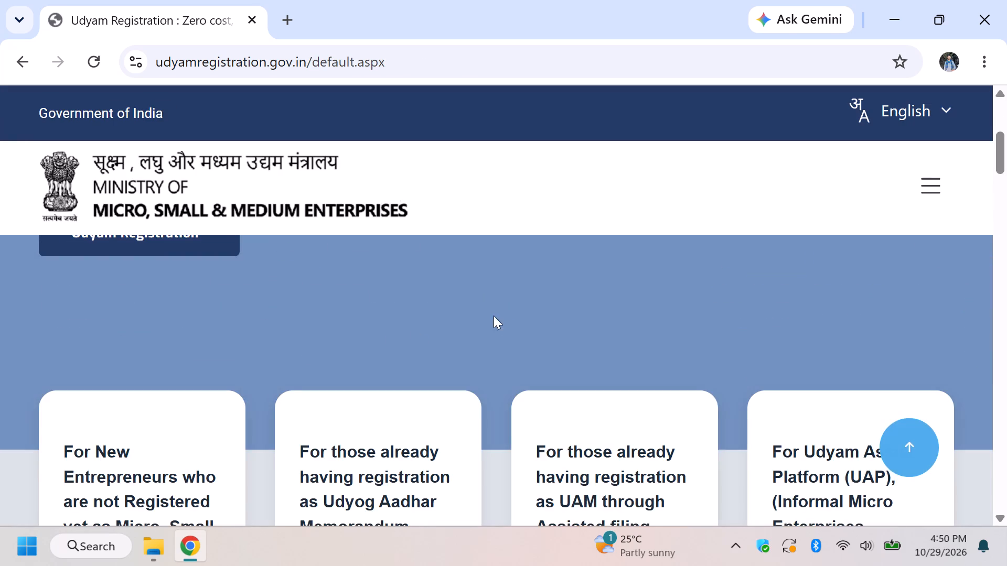
scroll(370, 346, down, 2)
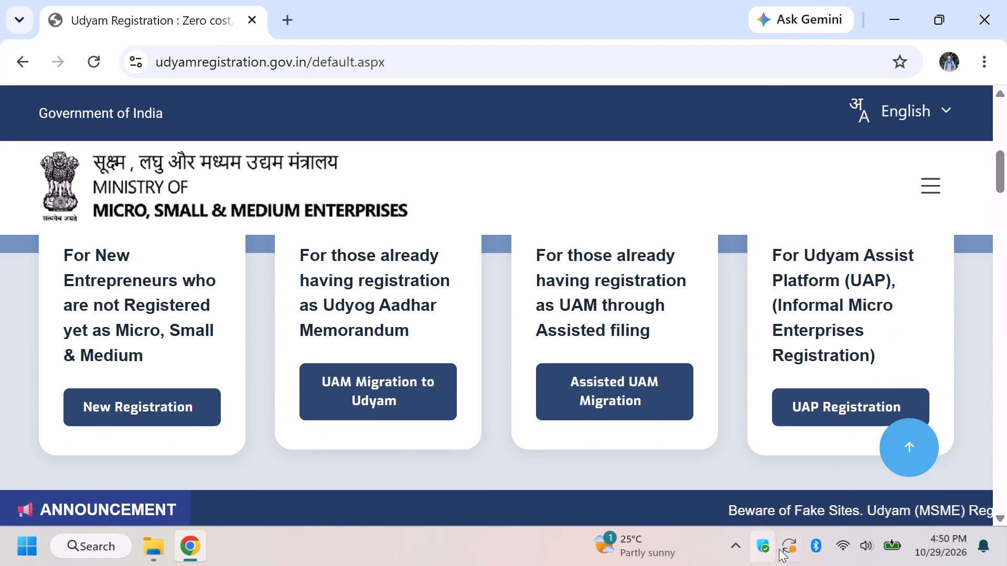
Restart the computer now from Windows Update to install the pending 2026-10 Preview Update.
click(783, 546)
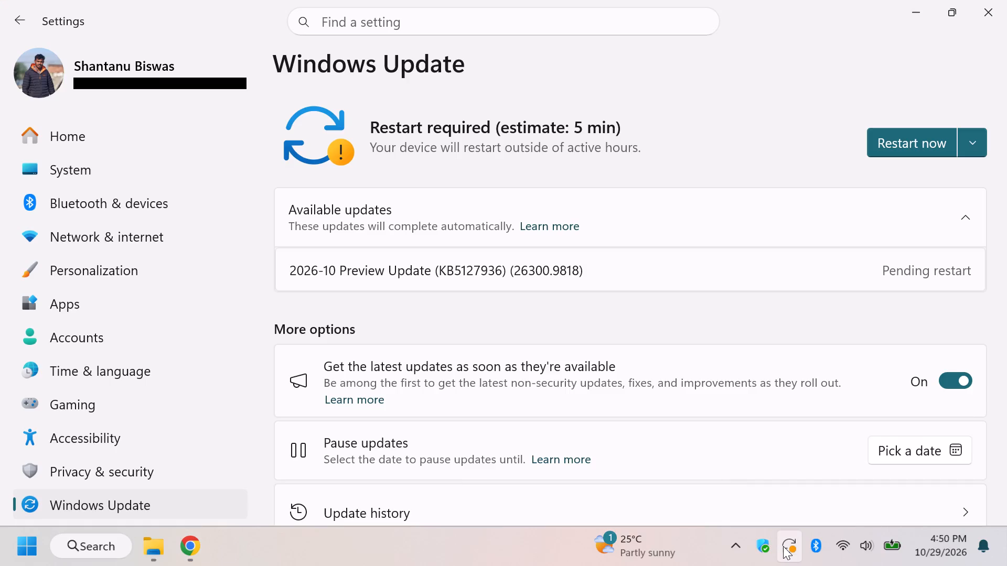
click(930, 140)
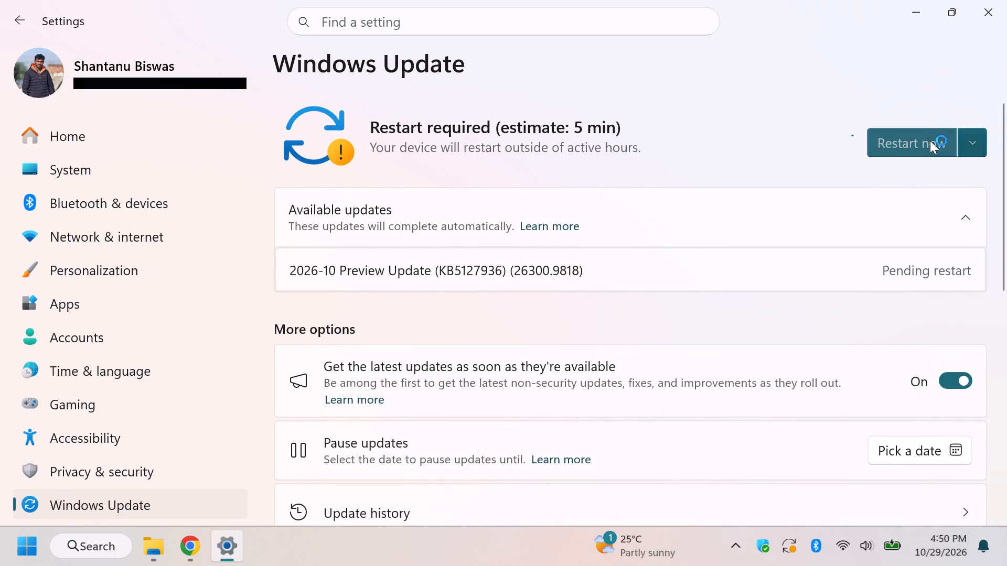